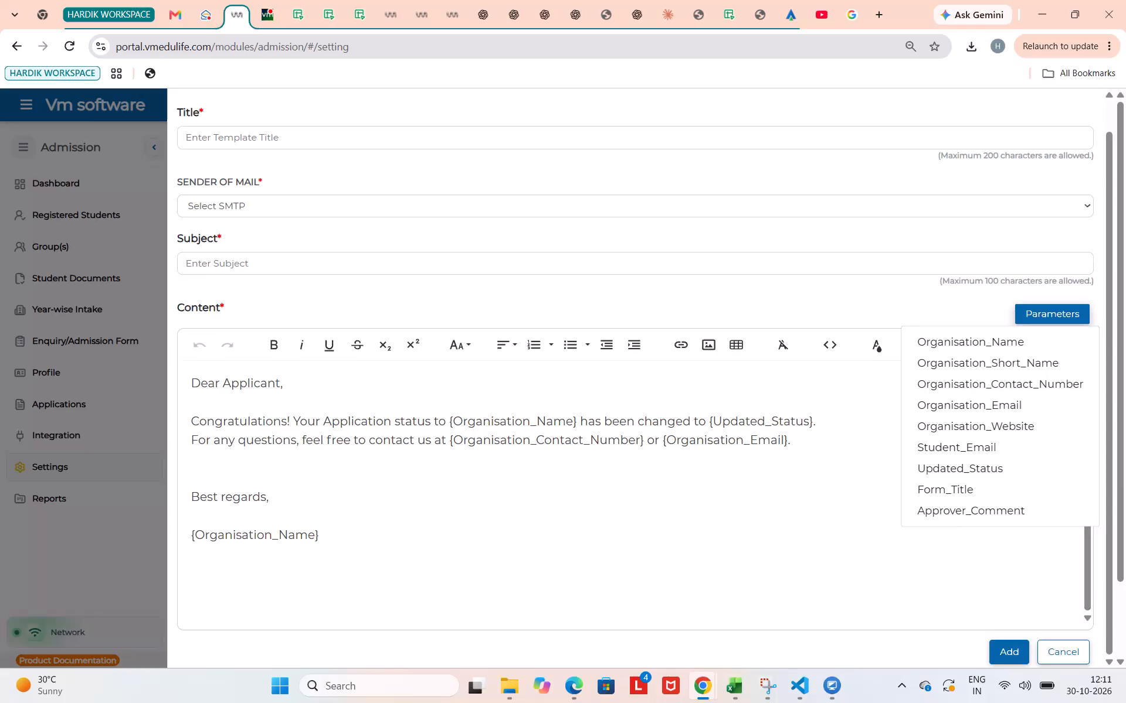
Close the Add Template form without adding a template.
scroll(595, 232, "up", 5)
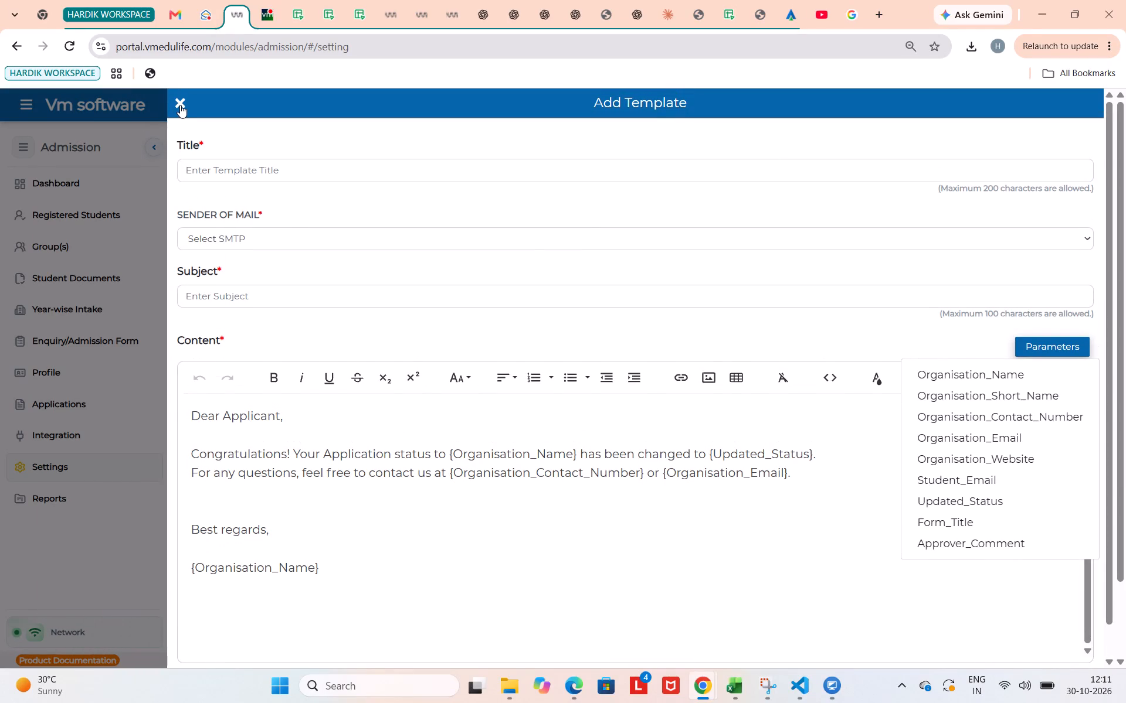
left_click(180, 105)
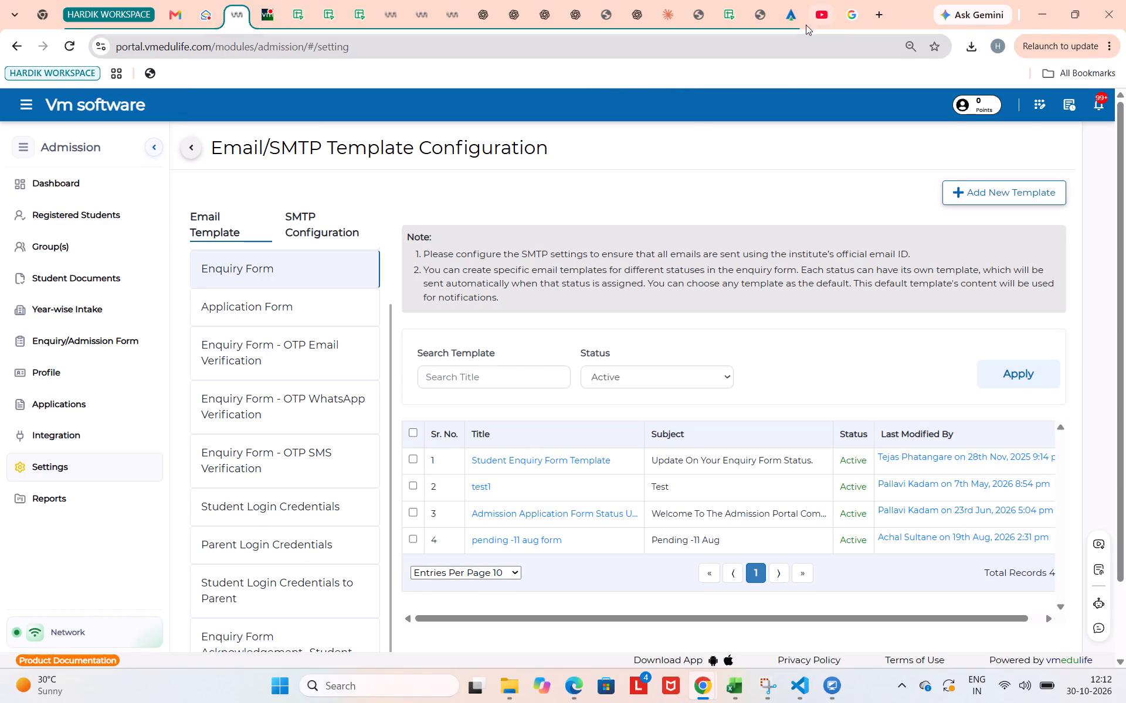
In the Acefone live calls list, copy the destination number of Vinay's outgoing call, without its leading digits.
left_click(796, 15)
scroll(205, 472, "down", 3)
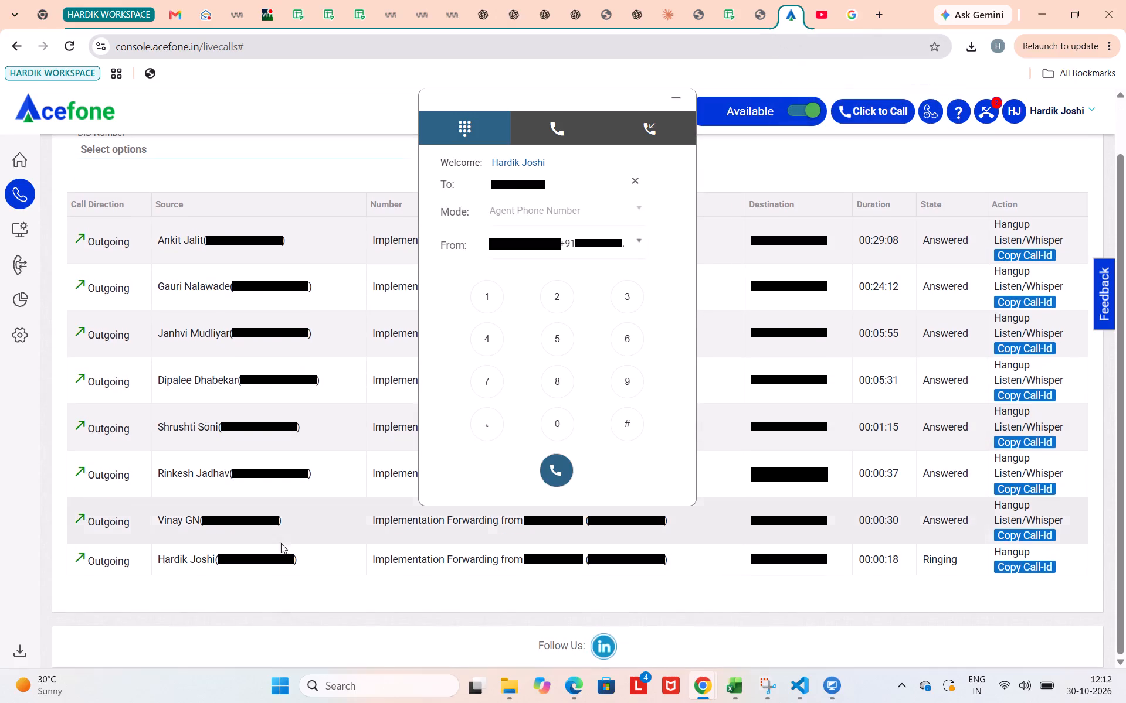
scroll(820, 531, "up", 1)
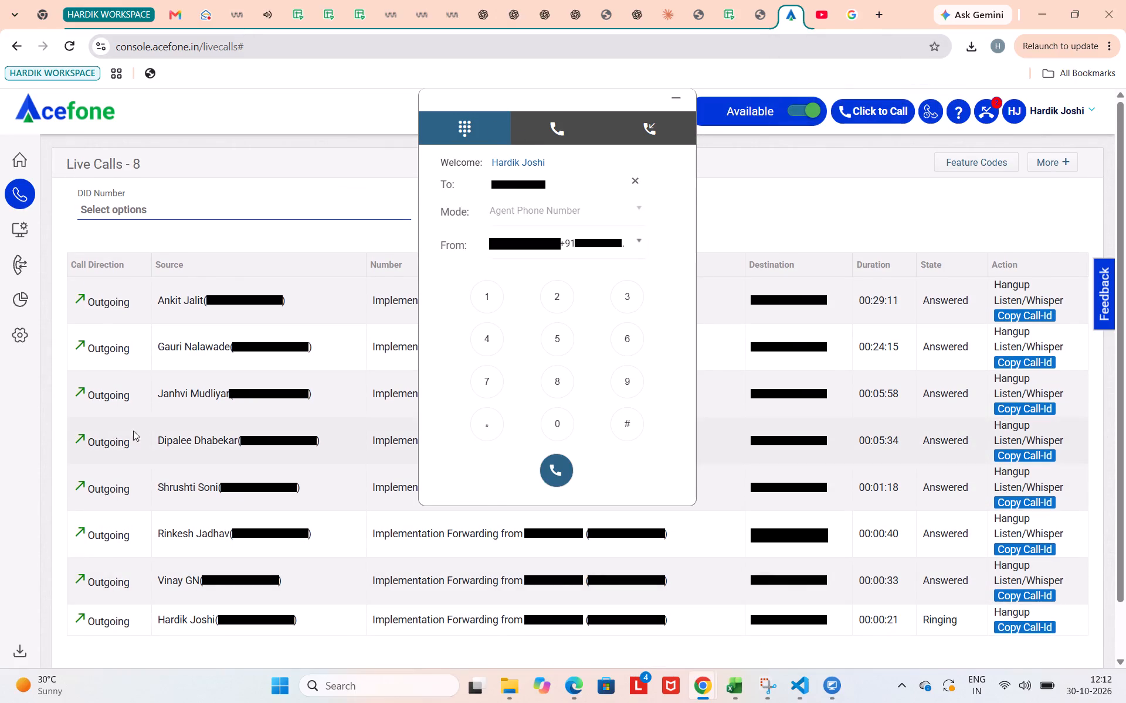
scroll(345, 432, "down", 1)
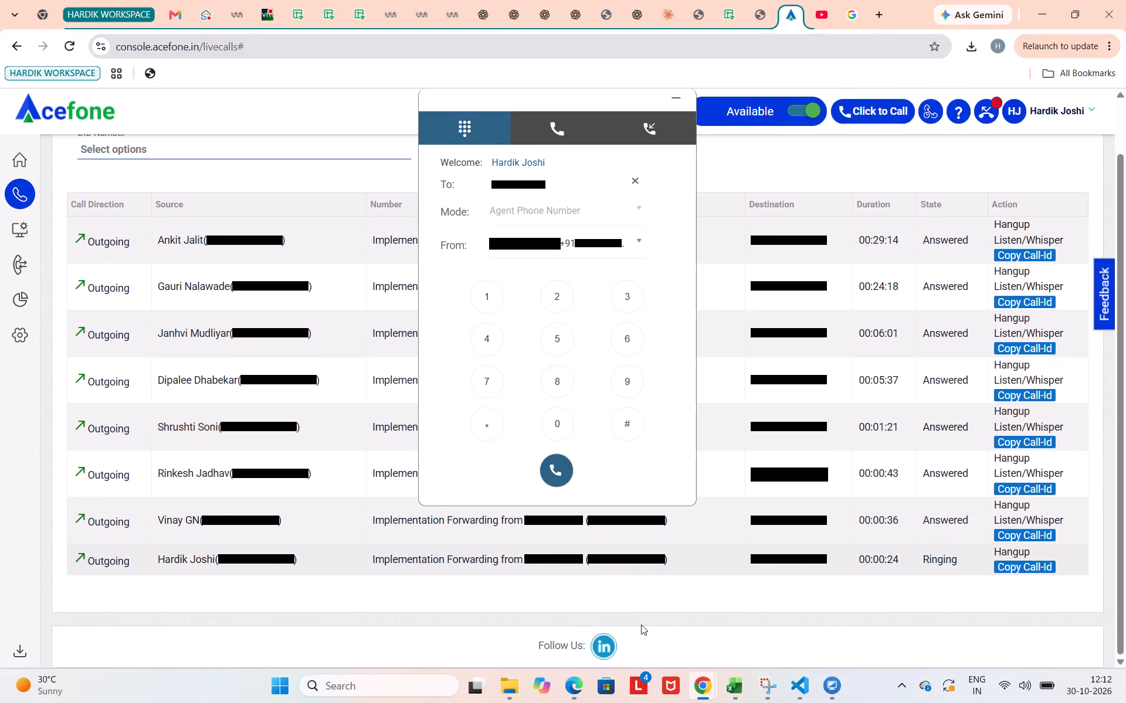
left_click_drag(772, 520, 836, 520)
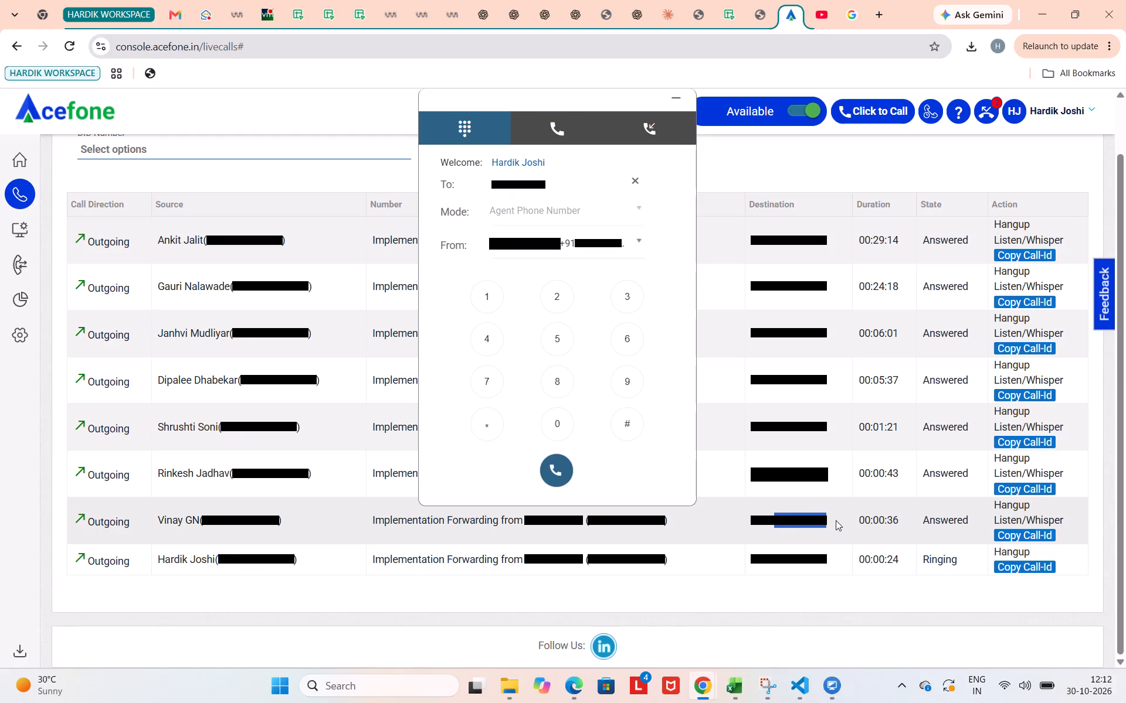
left_click(767, 514)
left_click_drag(771, 519, 841, 524)
key("ctrl+c")
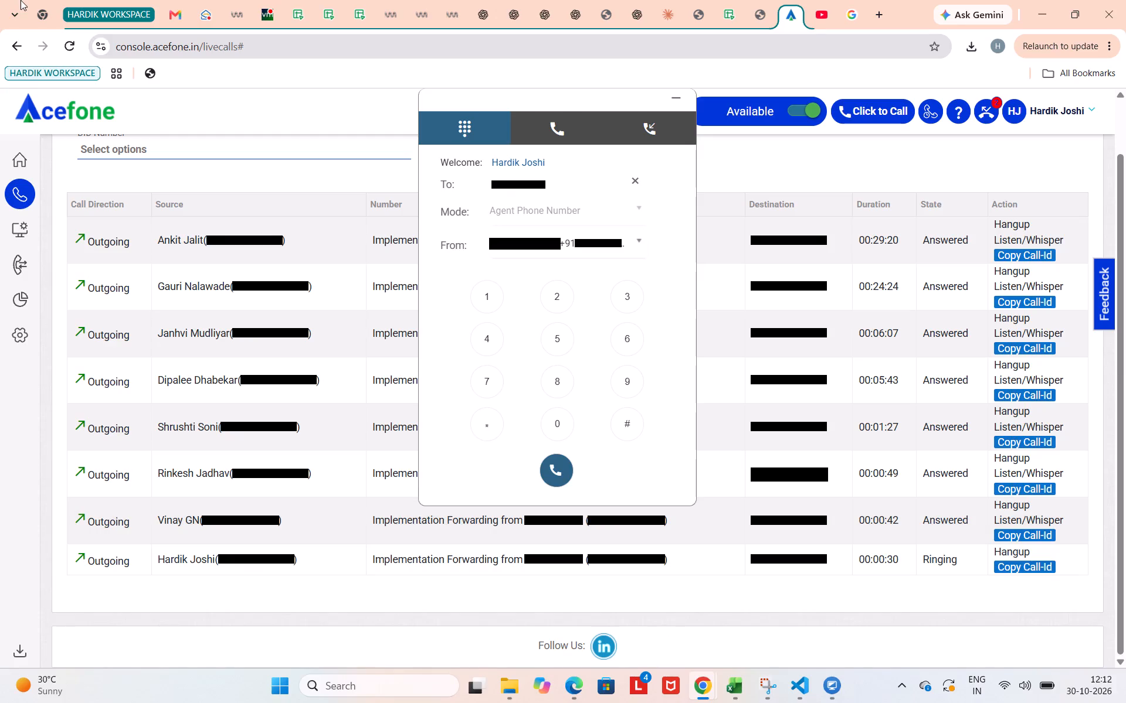
Switch to vmedulife Project Management and search for a client by the copied mobile number, then dismiss the search.
left_click(446, 15)
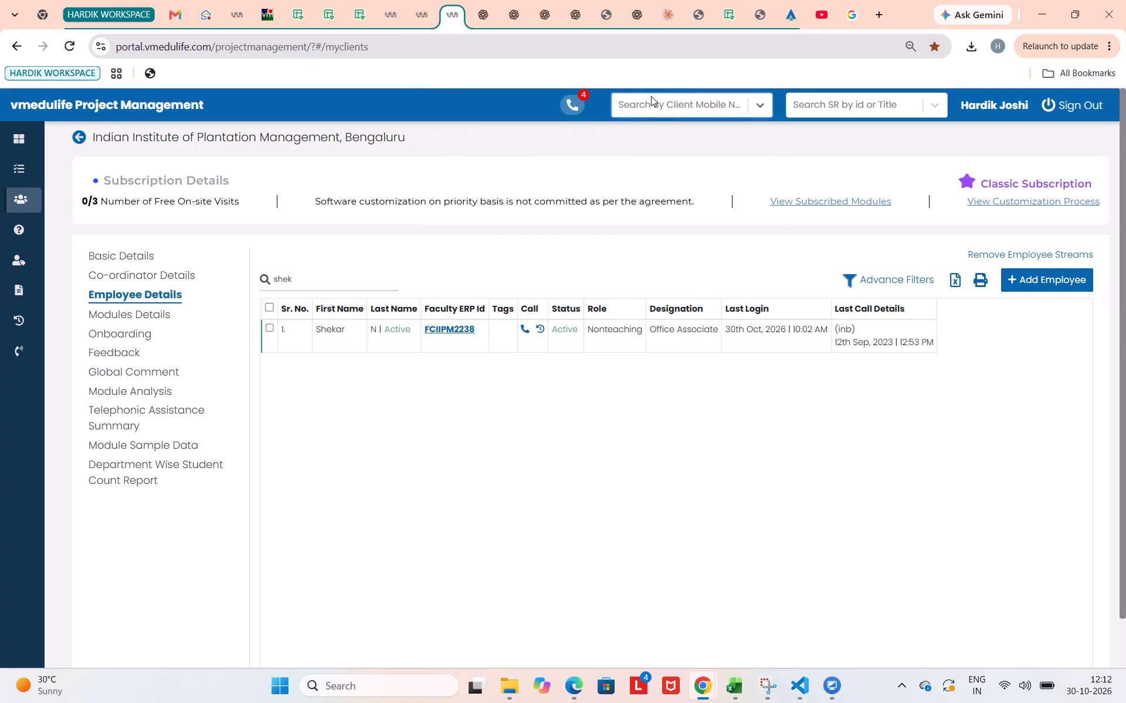
left_click(654, 107)
key("ctrl+v")
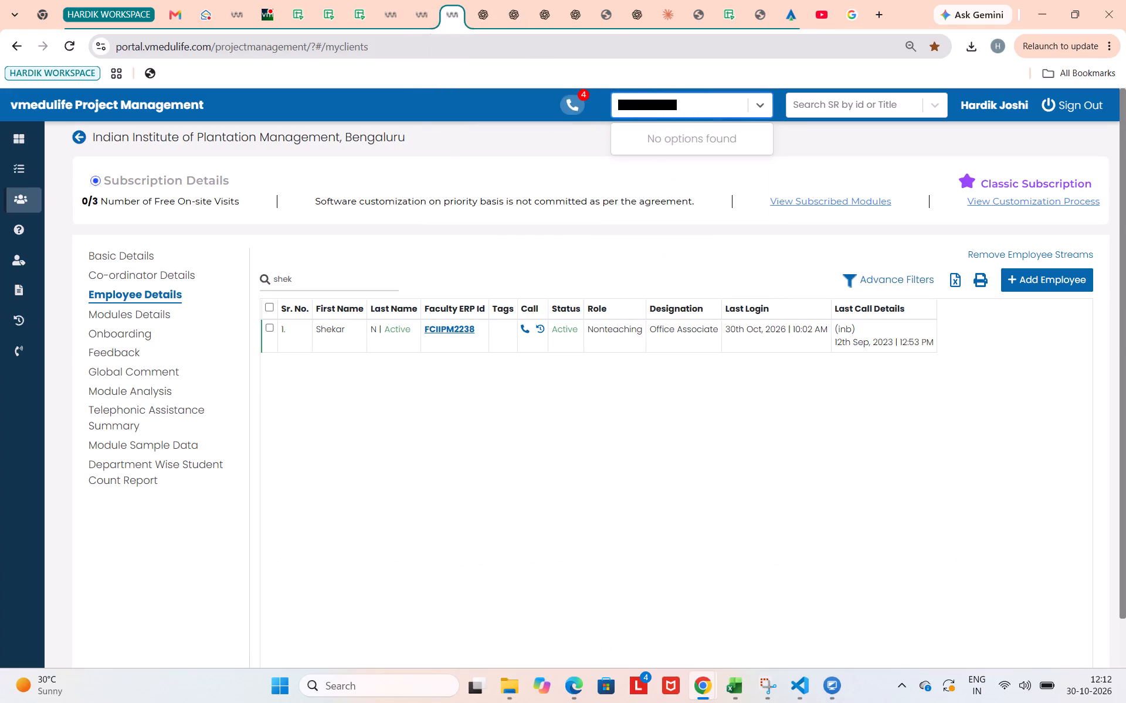
left_click(643, 178)
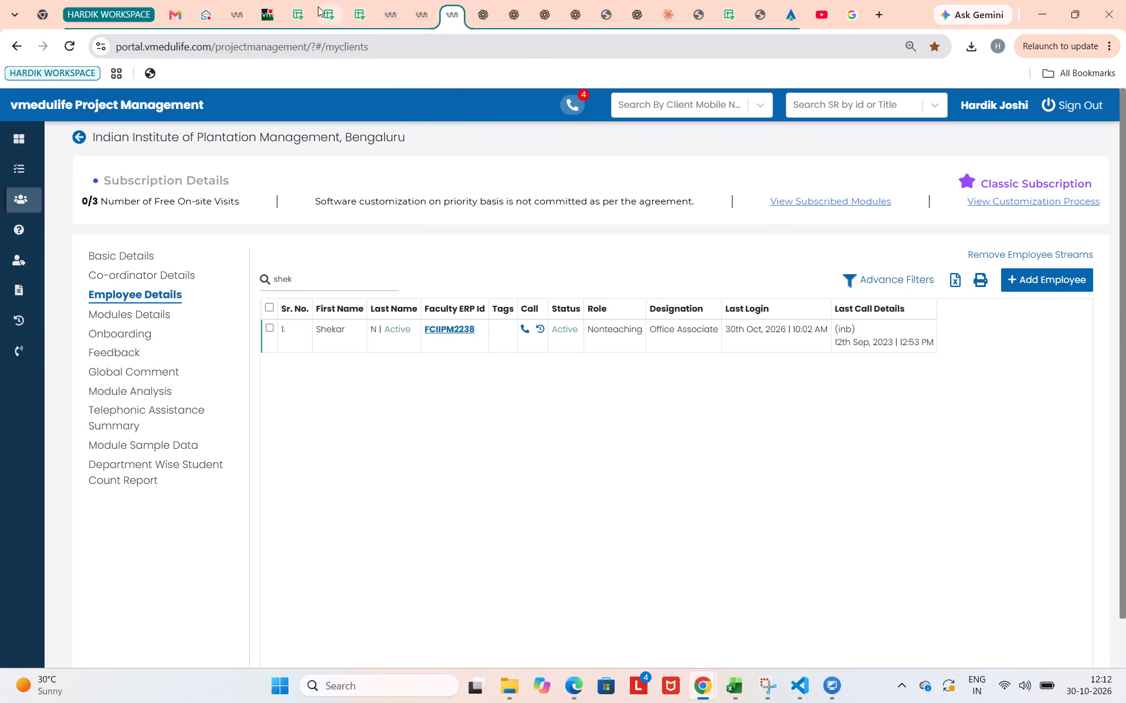
In Zoho Cliq's Admission Cluster Implementation channel, reply to the 12:08 PM connect request: "client is busy on another call", new line, "will try again after sometime".
left_click(270, 12)
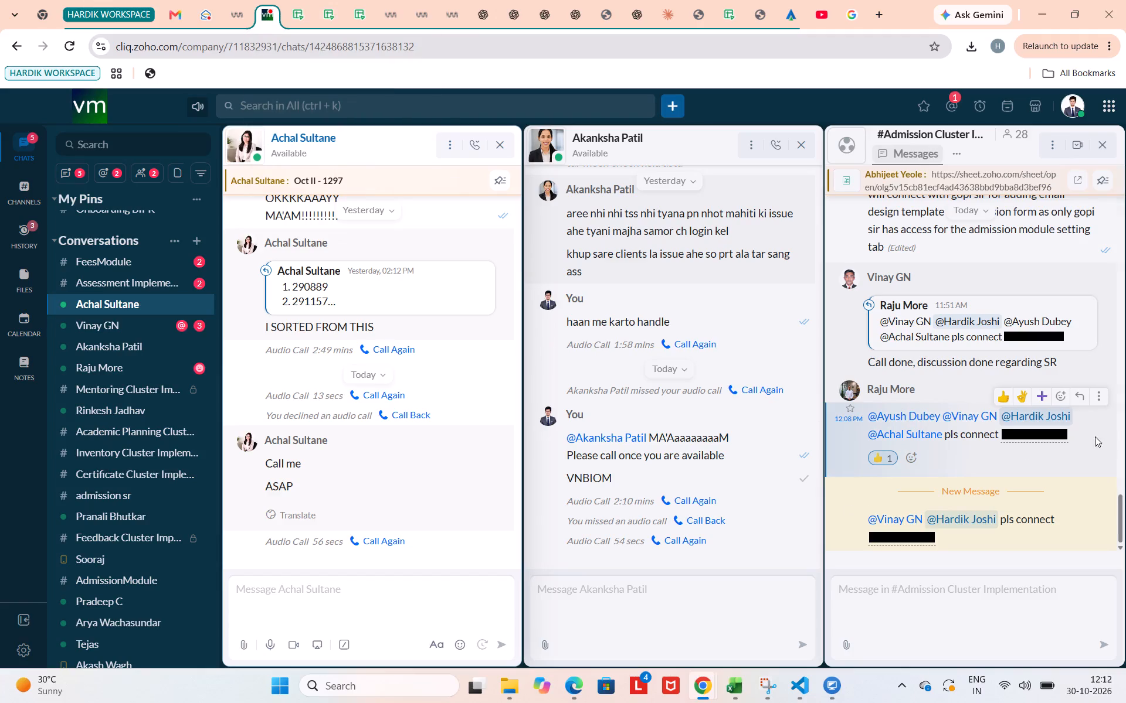
left_click(1081, 397)
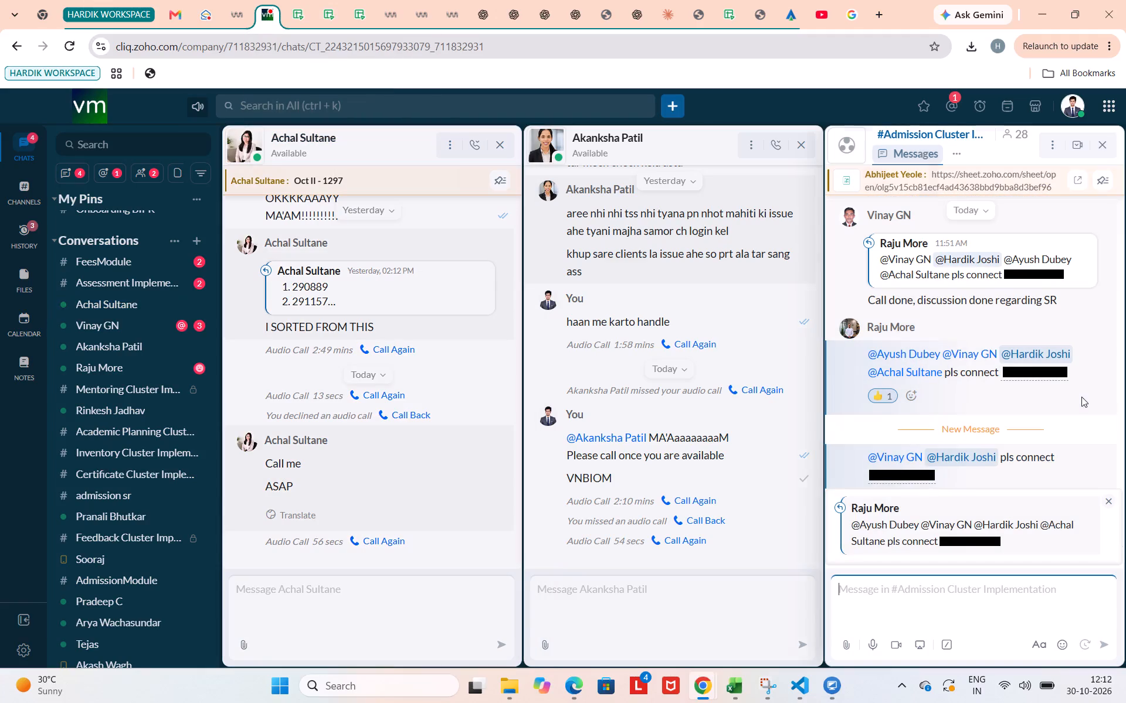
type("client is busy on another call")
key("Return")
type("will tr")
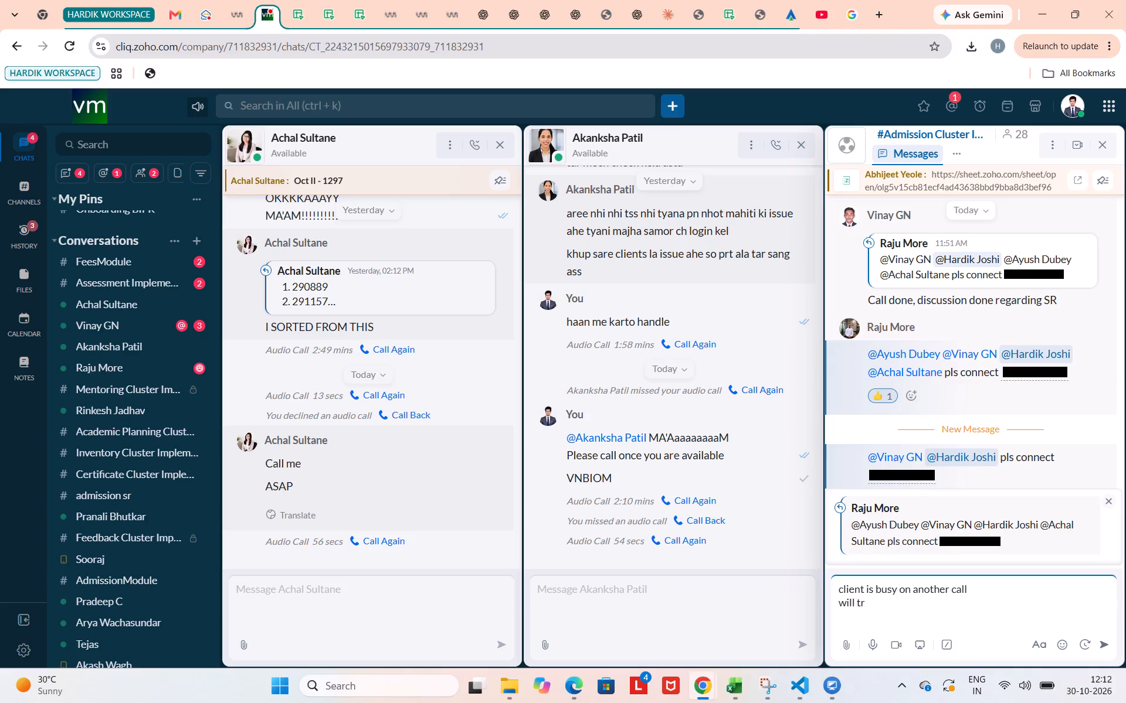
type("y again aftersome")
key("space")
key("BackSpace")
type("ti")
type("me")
left_click(922, 599)
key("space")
key("shift+Return")
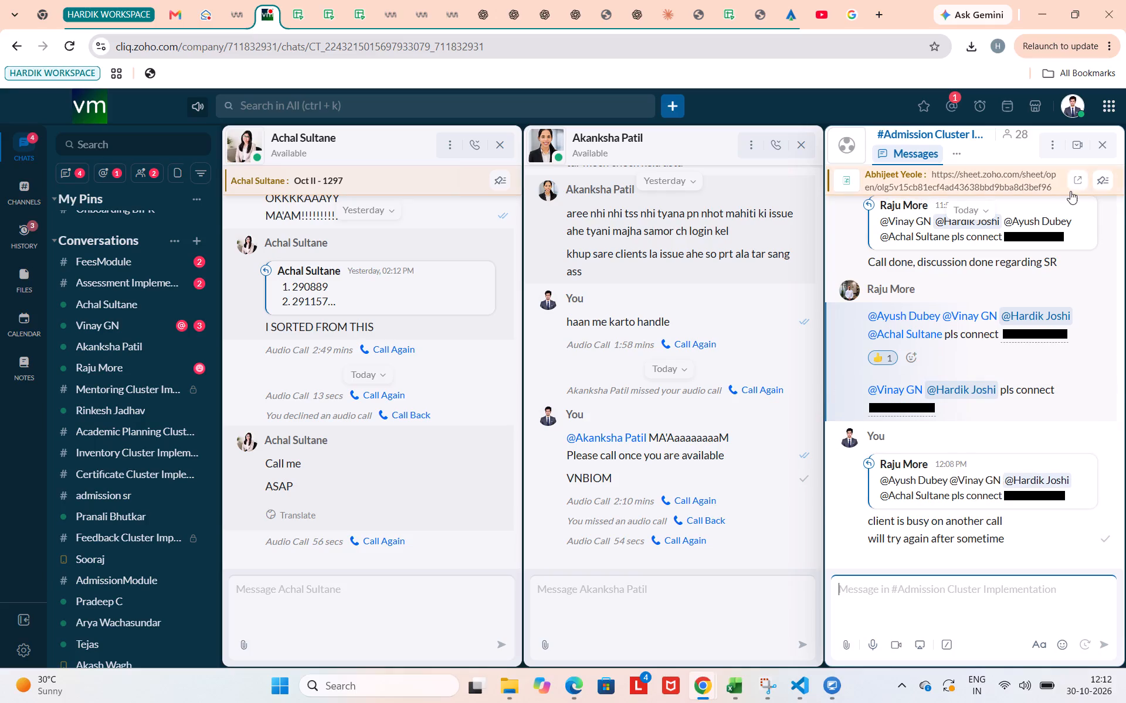
Switch to Acefone and place a call to the number already entered in the dialer.
left_click(789, 7)
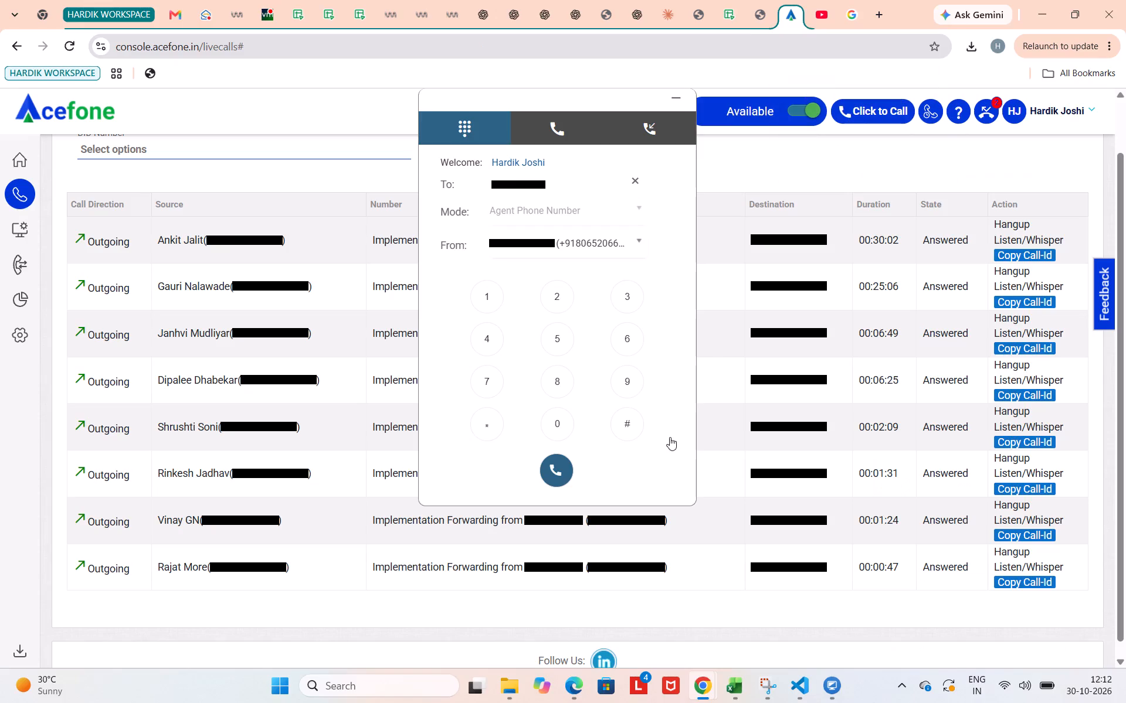
left_click(568, 462)
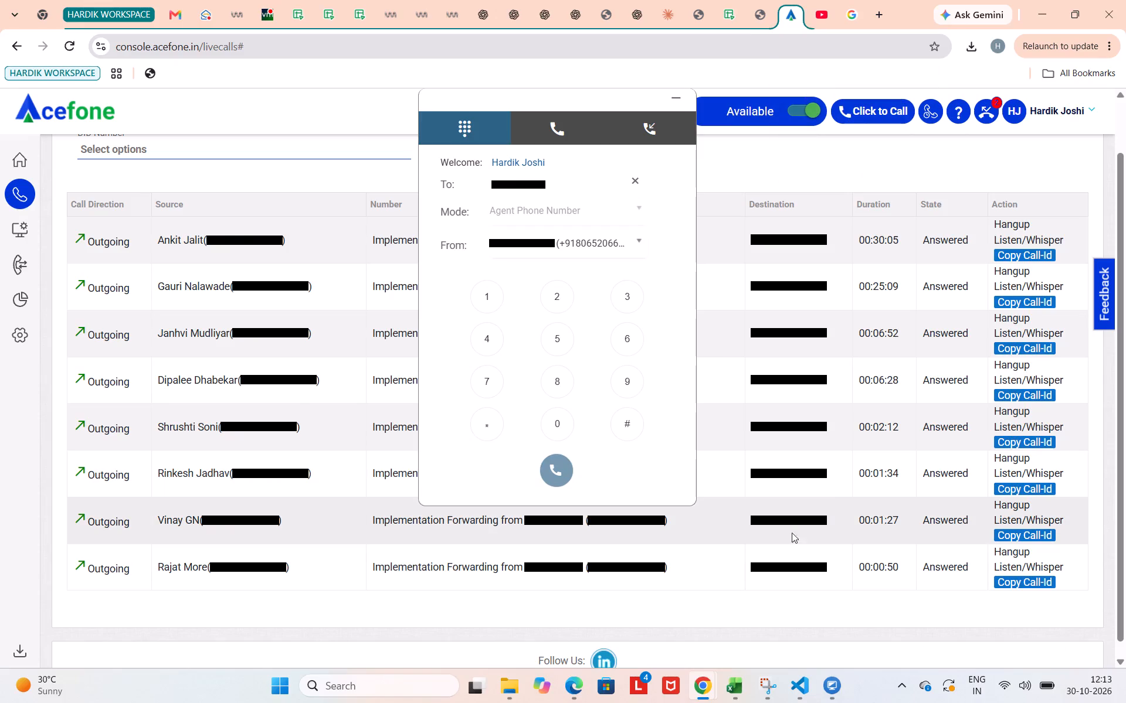
In Zoho Cliq, message Vinay asking whether he is on call with the client named in his latest message.
left_click(264, 12)
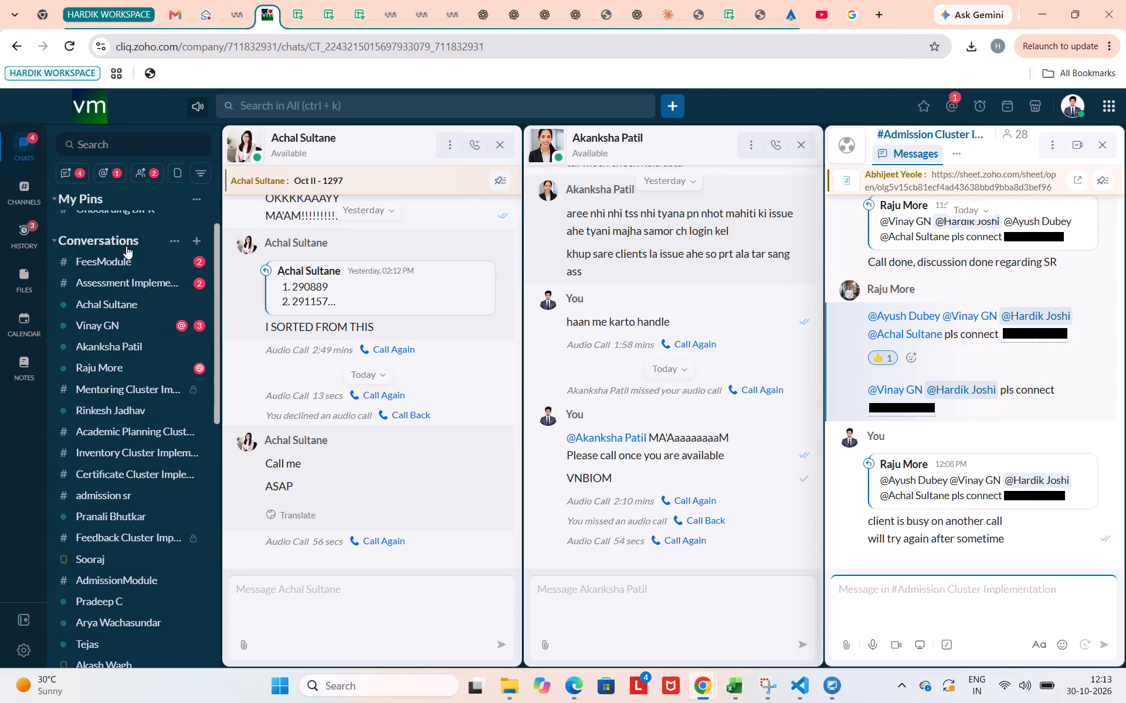
left_click(79, 322)
left_click(294, 608)
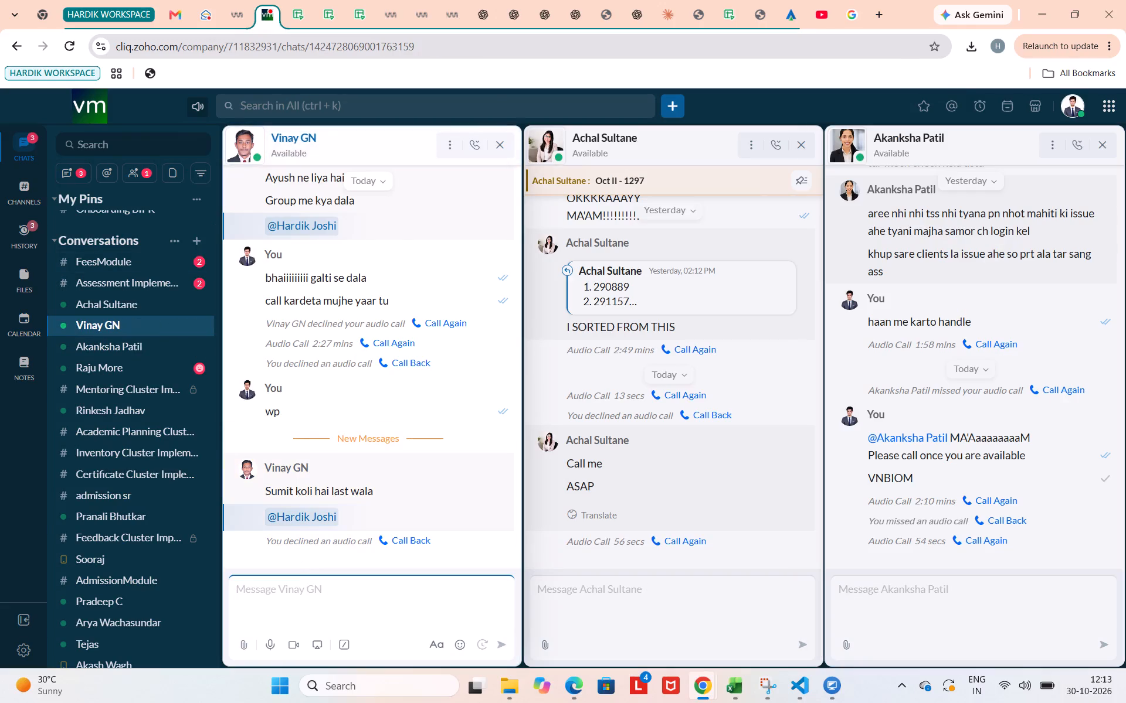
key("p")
key("BackSpace")
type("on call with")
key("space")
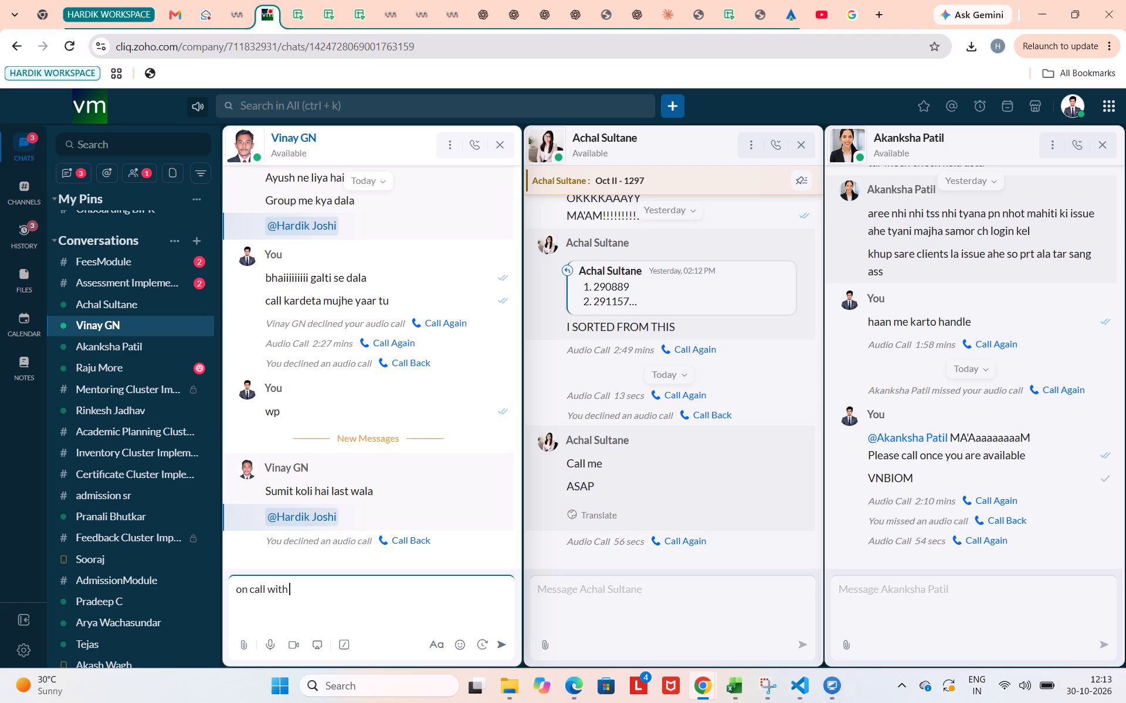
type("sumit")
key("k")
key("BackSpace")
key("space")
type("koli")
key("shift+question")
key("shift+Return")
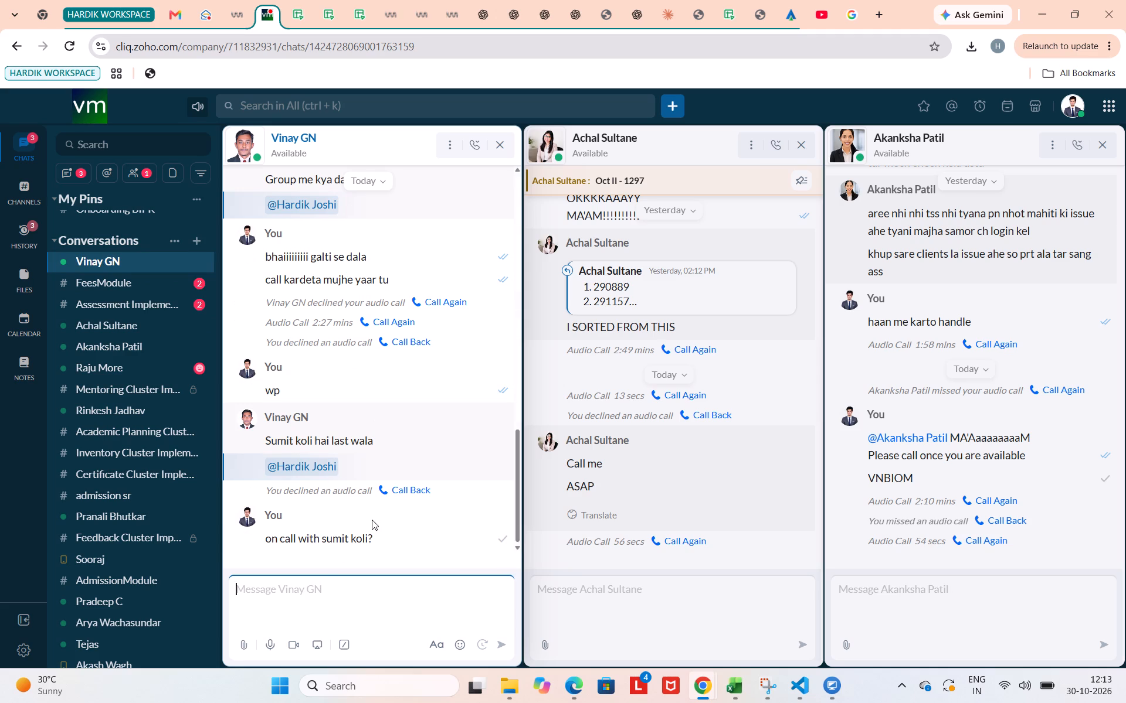
left_click(362, 590)
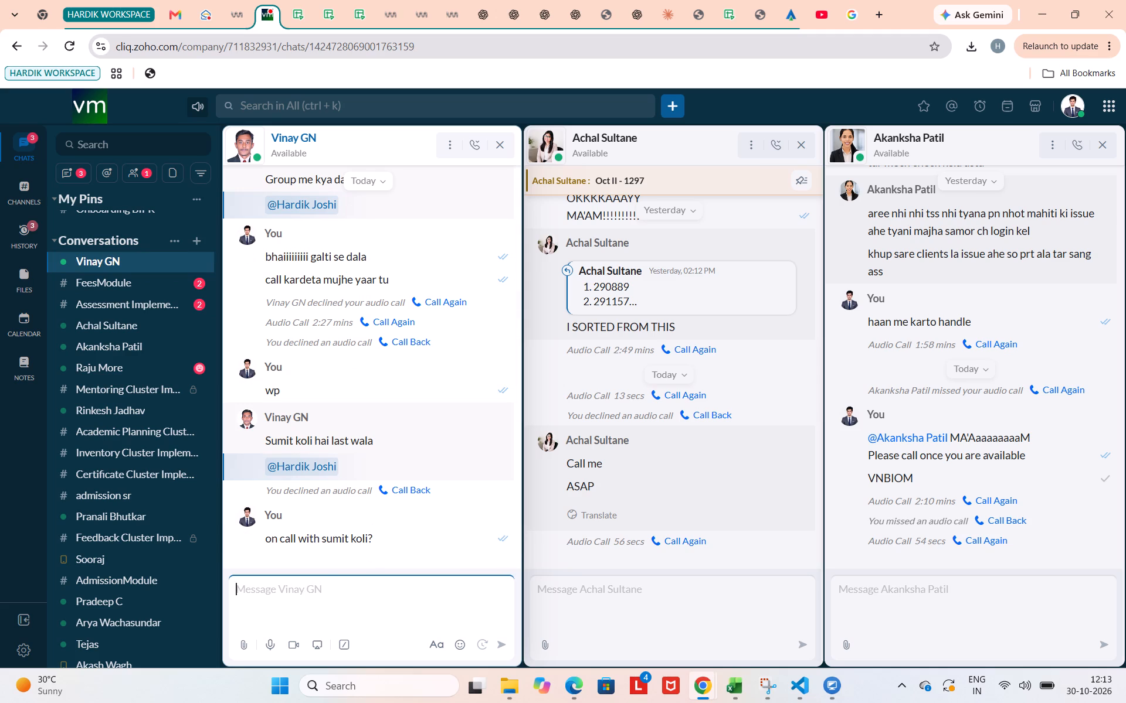
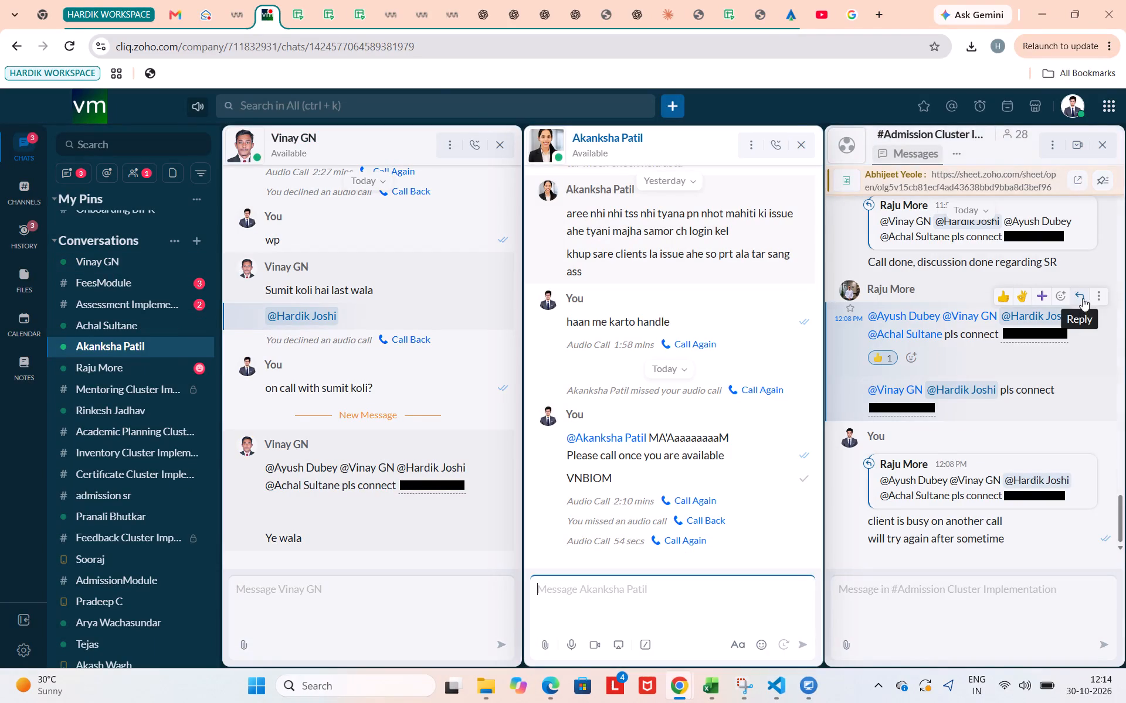
left_click(1083, 298)
type("call done -")
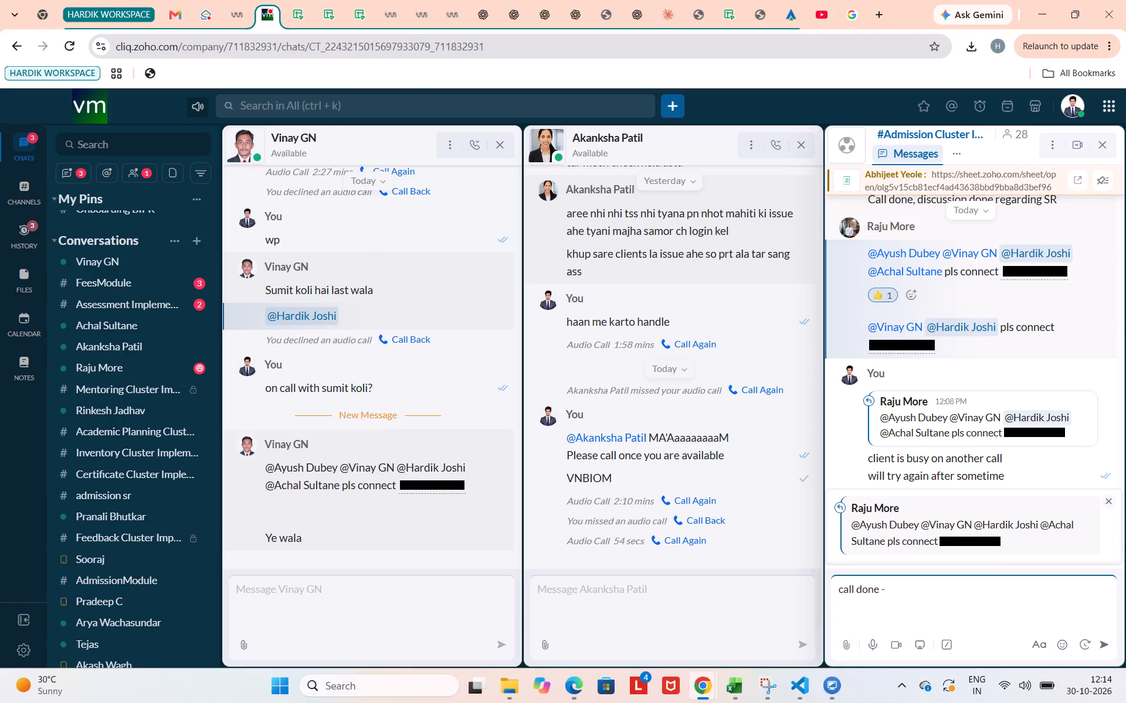
key("space")
type("discussion done")
key("shift+Return")
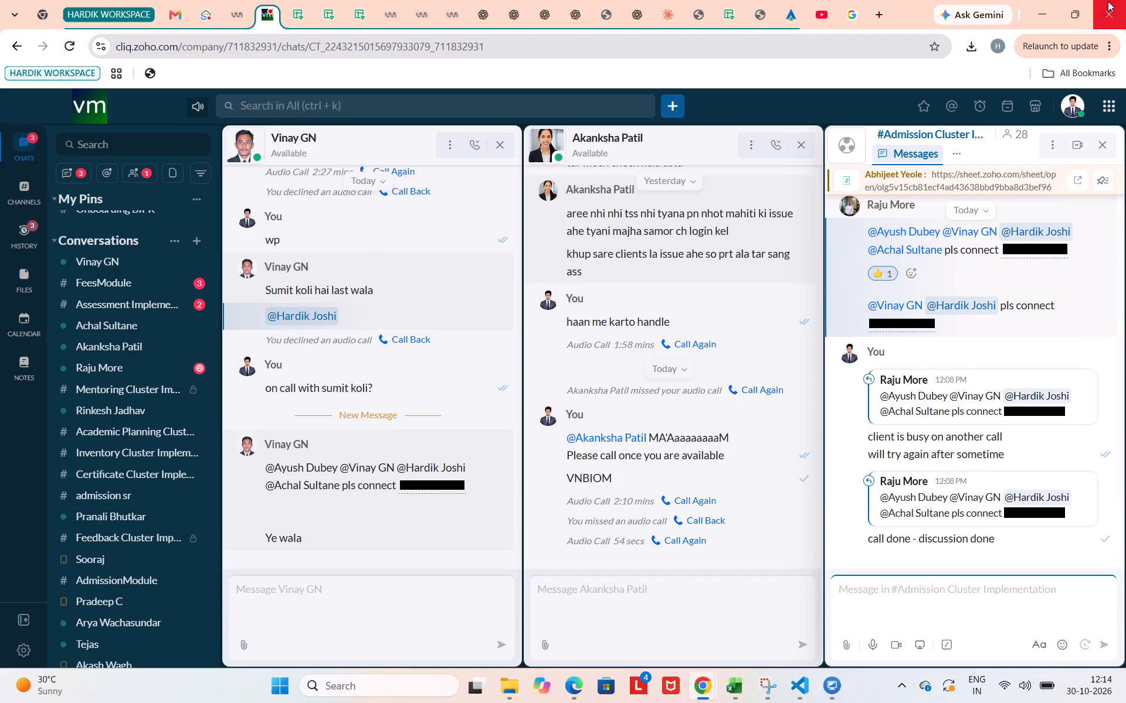
left_click(1100, 142)
Open the direct chat with Pranali and start an audio call with her.
left_click(109, 531)
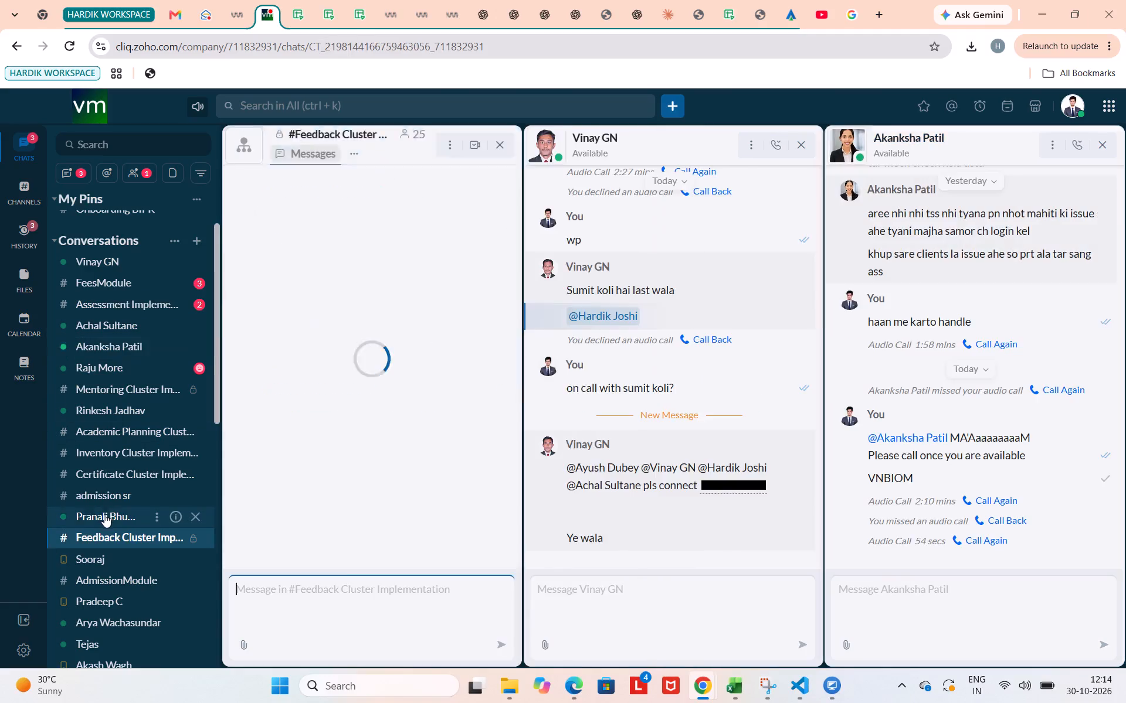
left_click(104, 514)
left_click(462, 149)
left_click(470, 149)
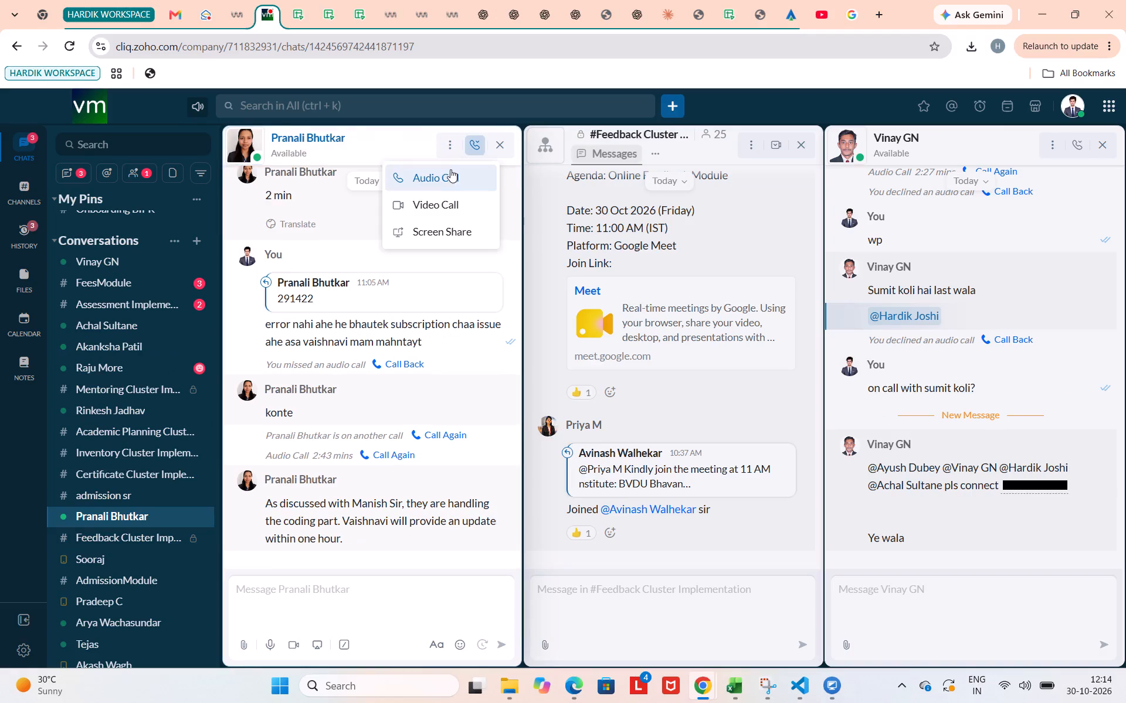
left_click(450, 172)
Close the Feedback Cluster Implementation, Akanksha and Vinay chats so only Pranali's conversation stays open during the call.
left_click(804, 145)
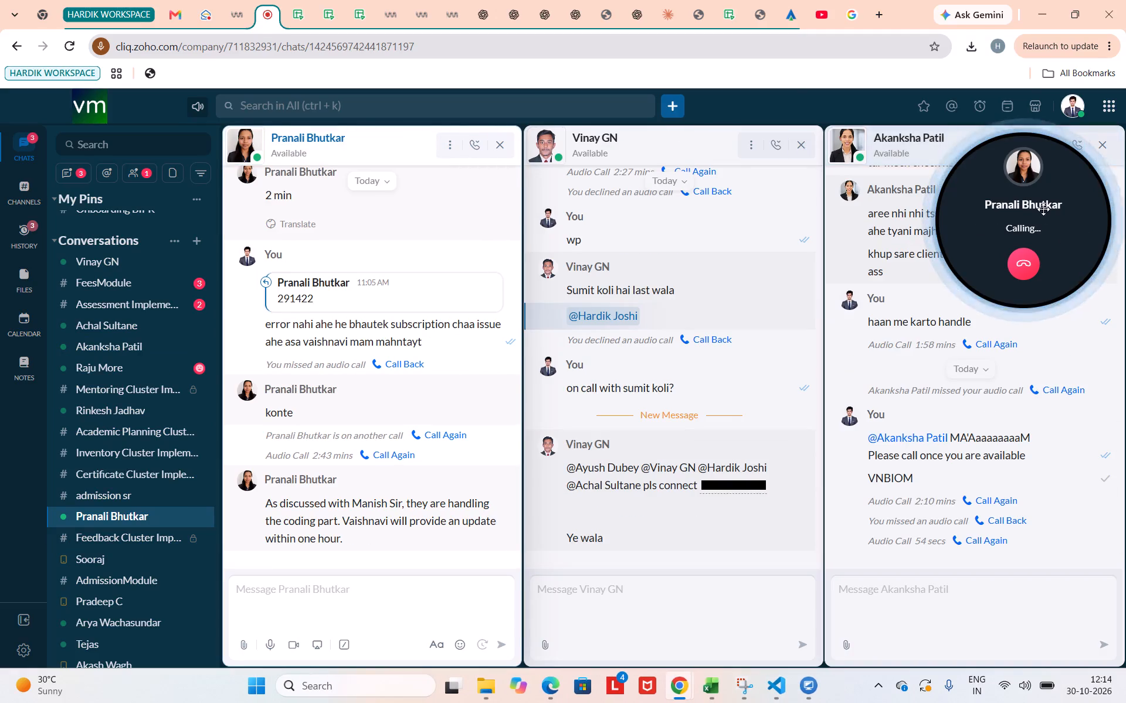
left_click_drag(1044, 204, 1043, 221)
left_click(1114, 143)
left_click(1103, 142)
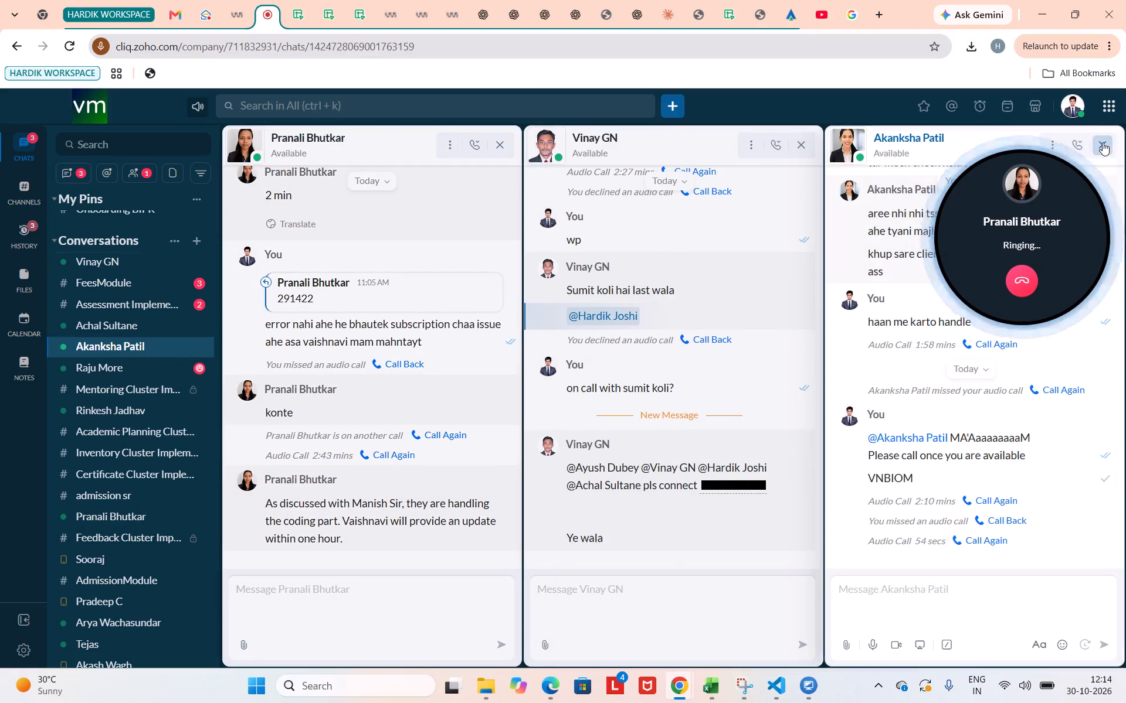
left_click(1103, 142)
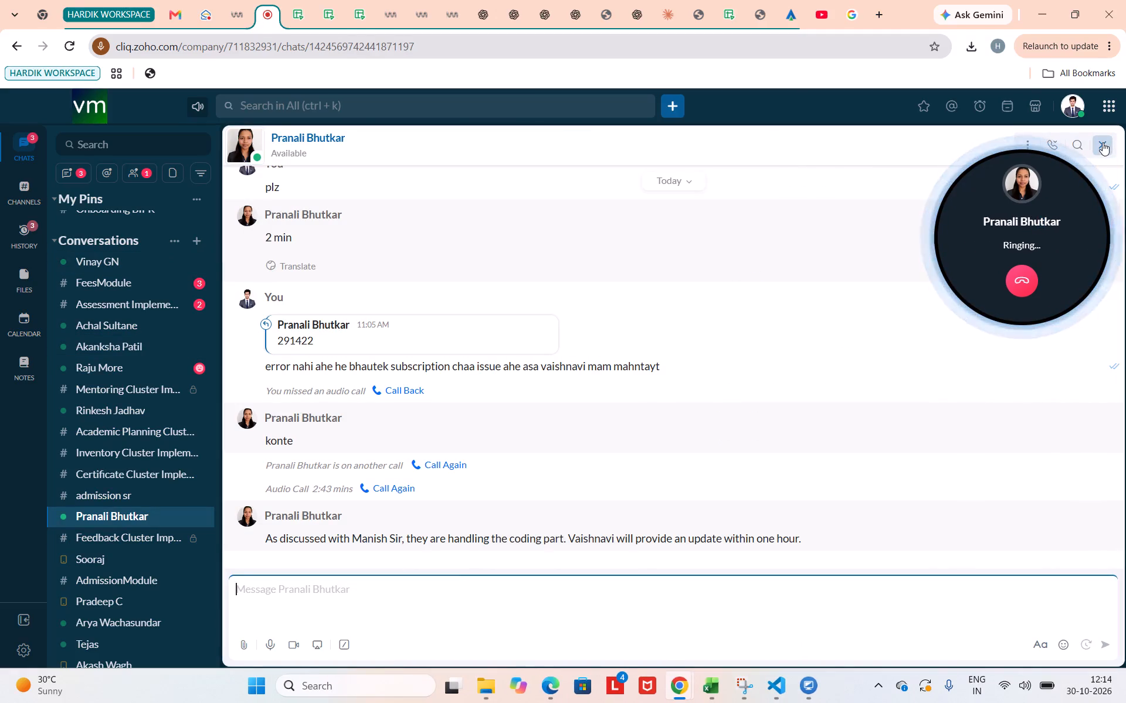
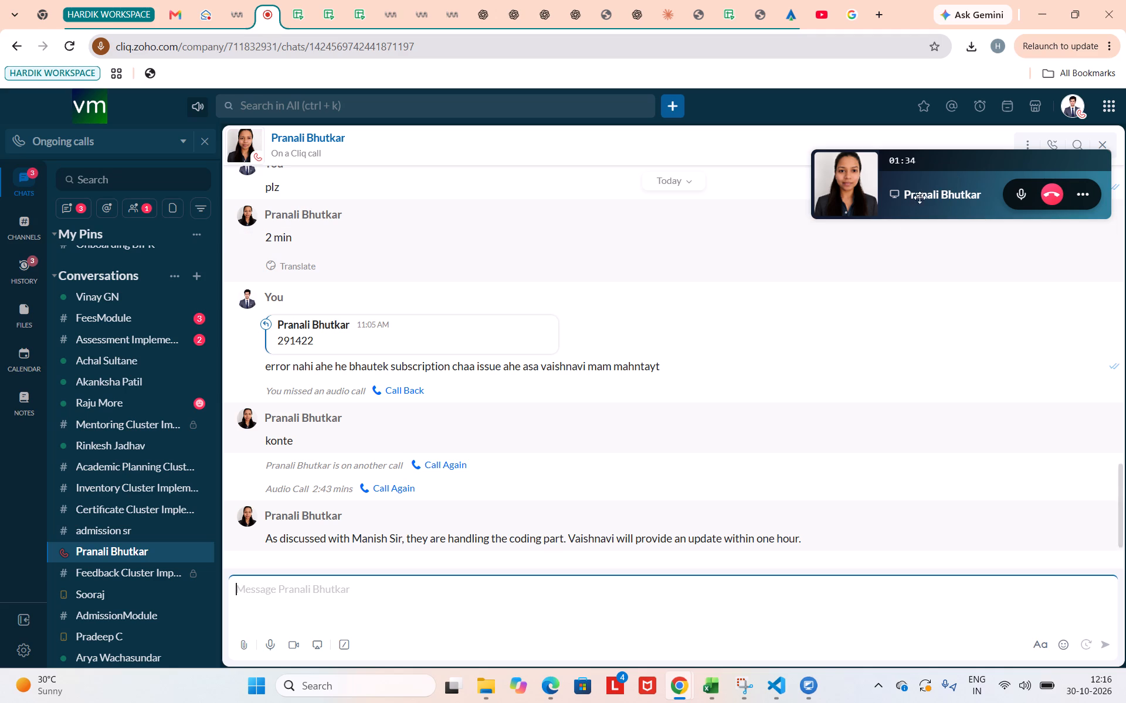
End the audio call with Pranali.
left_click(899, 199)
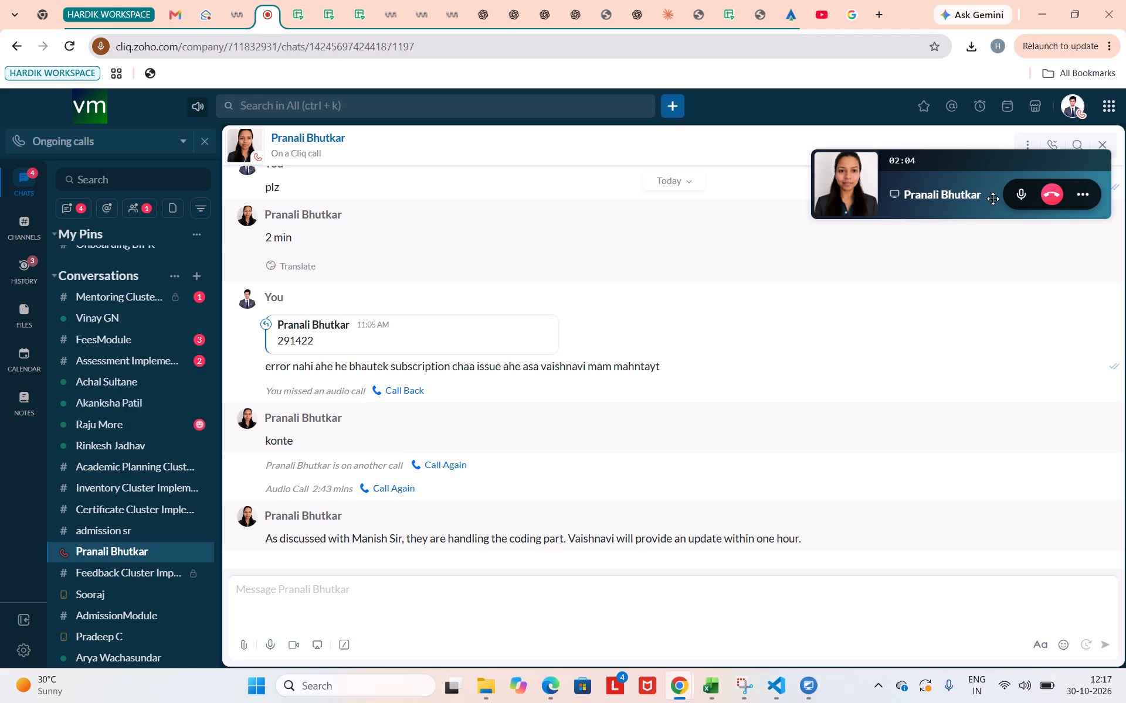
left_click(1055, 192)
Search people and channels for "va", "ac" and "ma" in turn, leaving each search without opening a result.
left_click(494, 105)
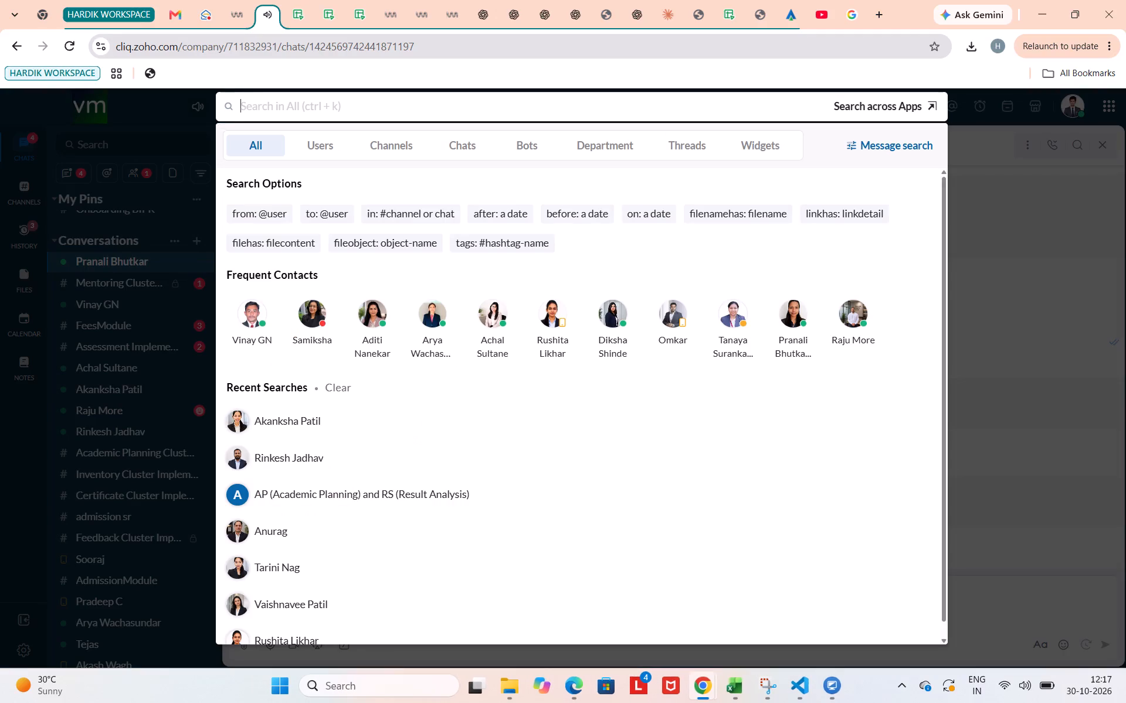
type("va")
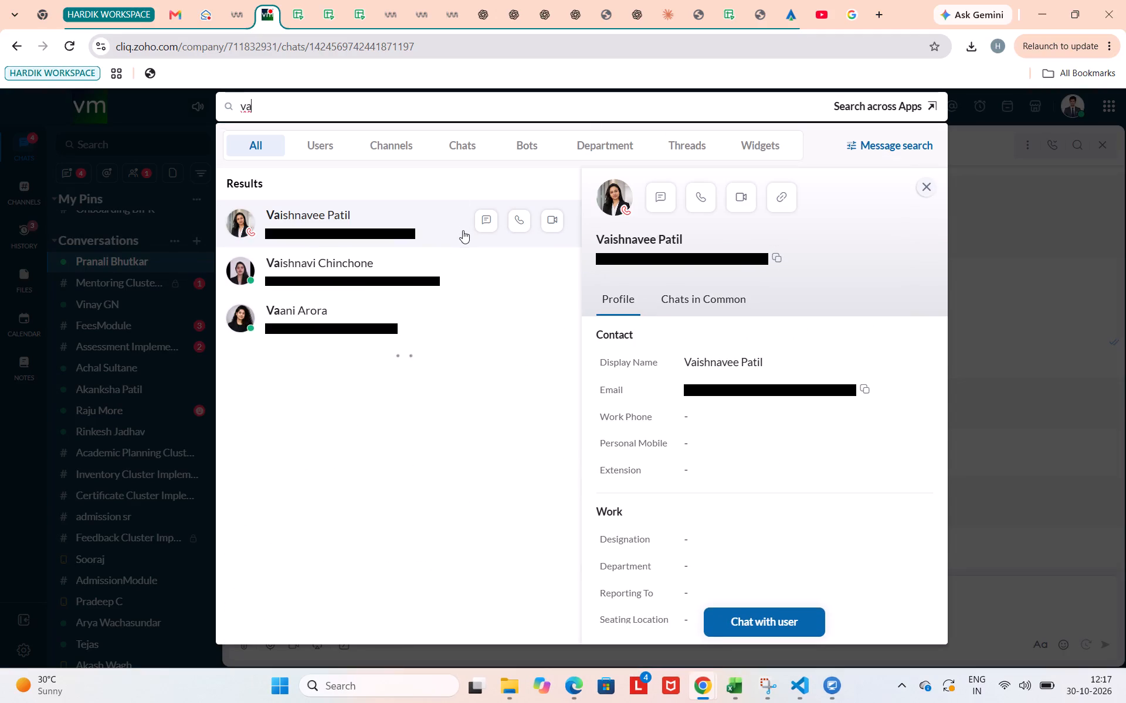
left_click(1047, 322)
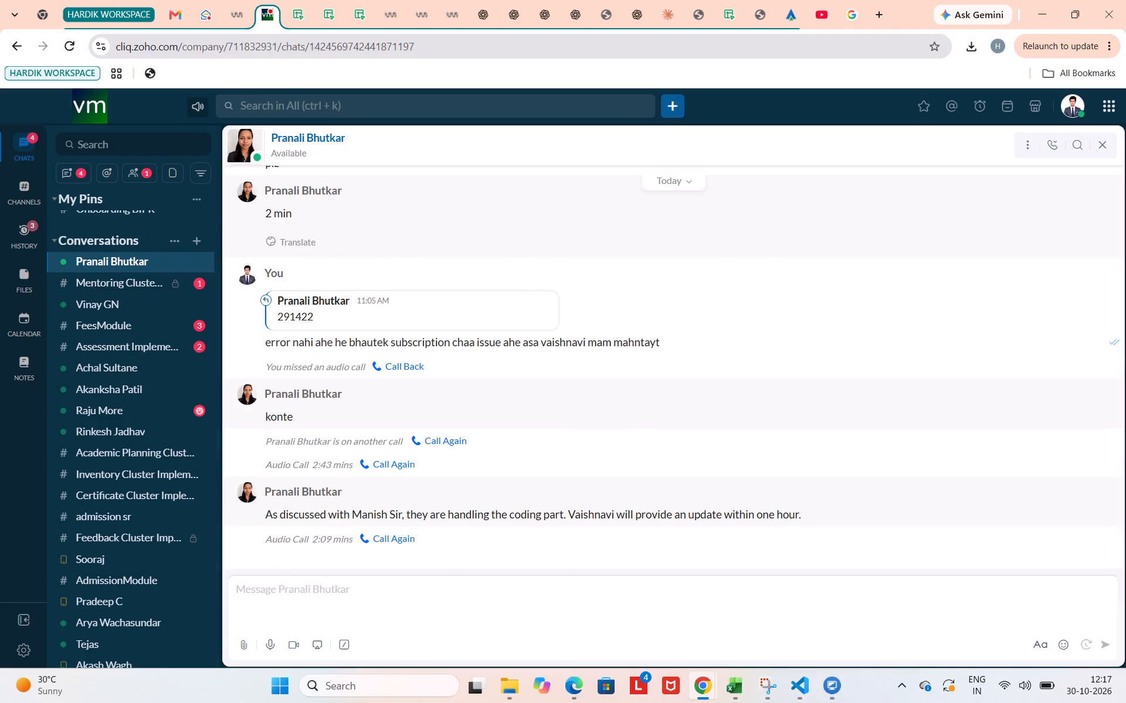
left_click(261, 106)
type("ac")
left_click(1067, 356)
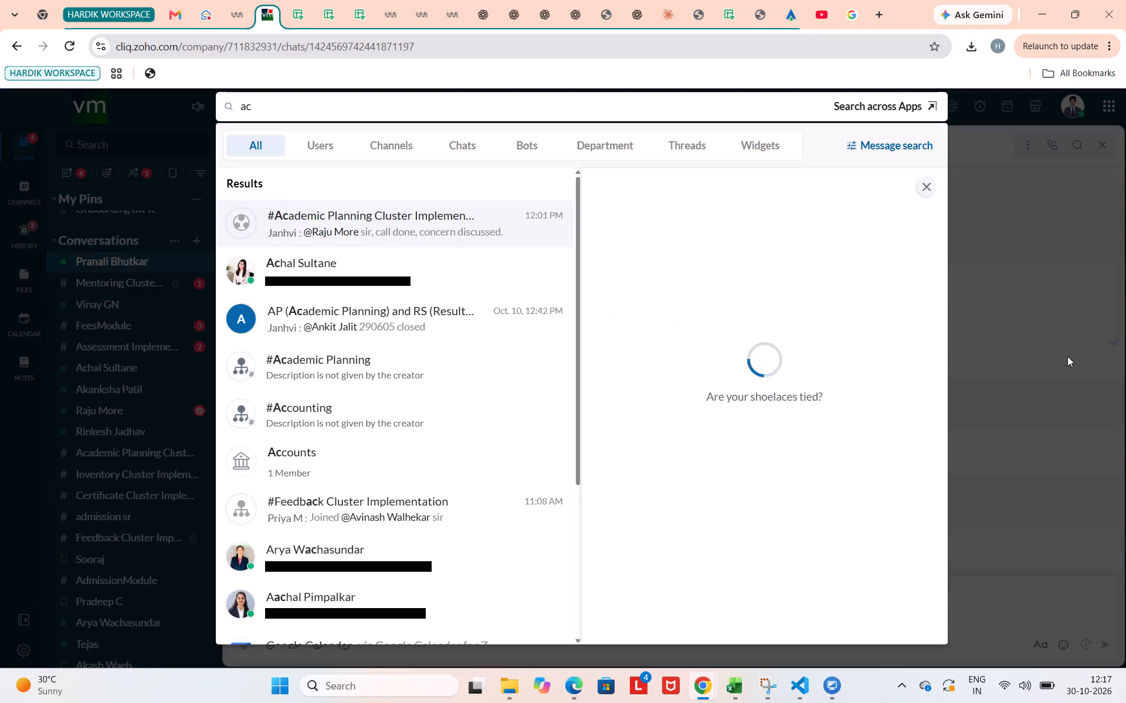
left_click(558, 111)
key("n")
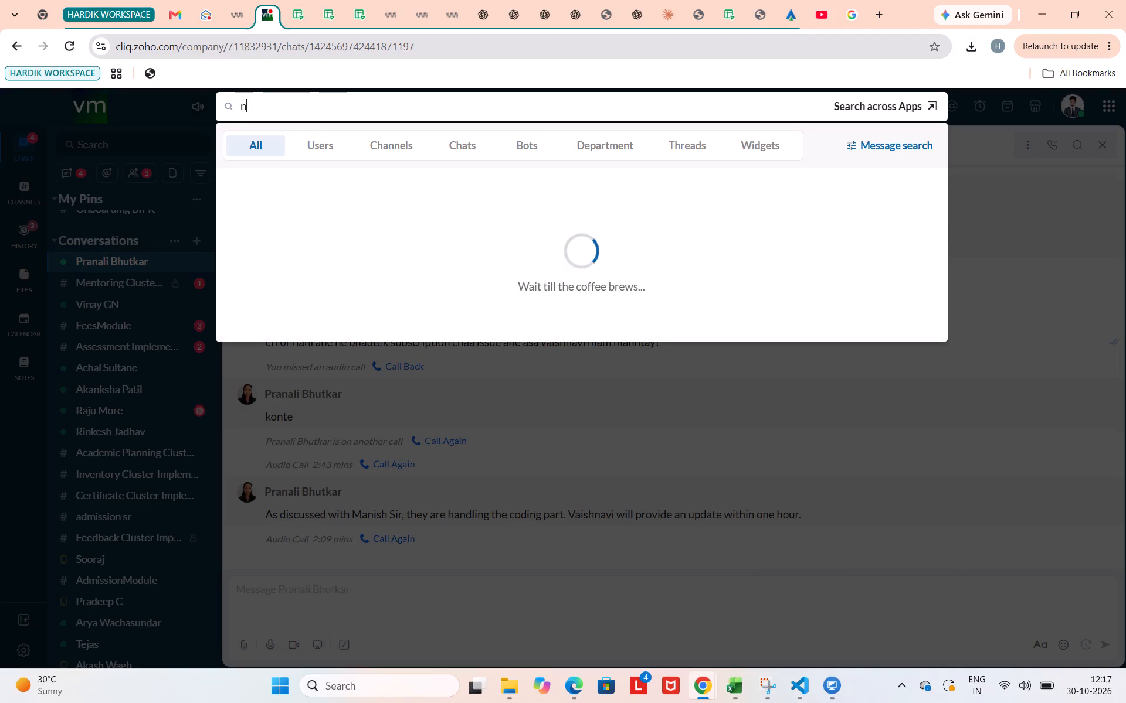
key("BackSpace")
type("ma")
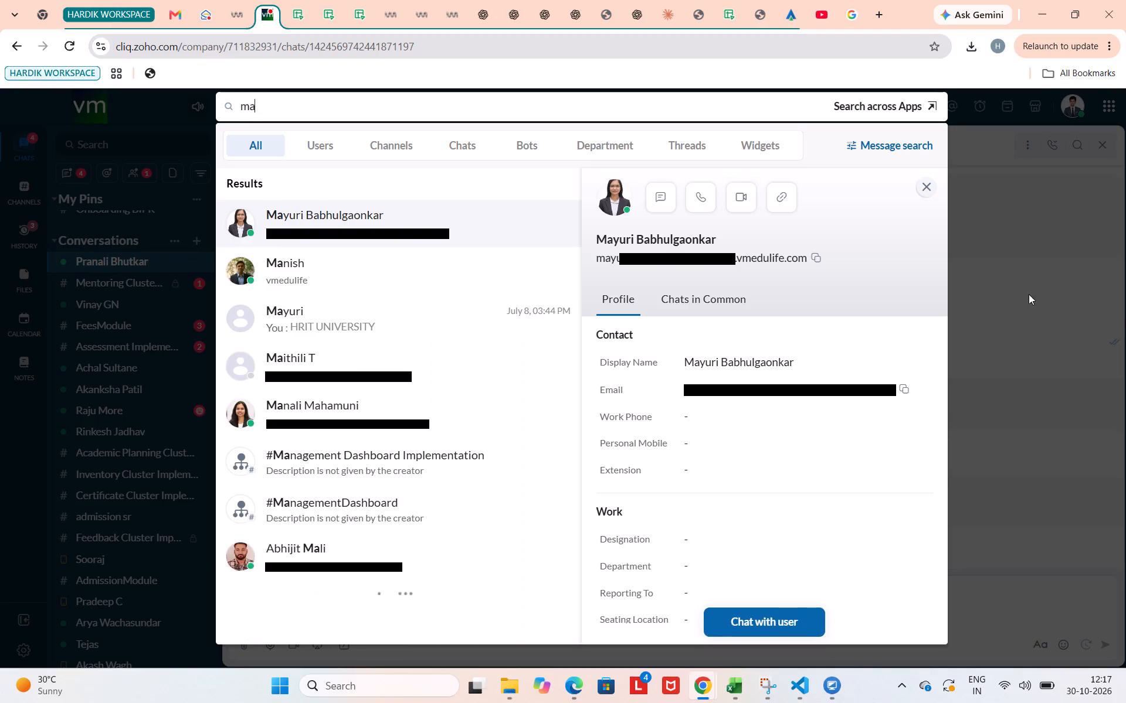
left_click(1027, 293)
Close Pranali's chat and check who has read the "call done - discussion done" message in Admission Cluster Implementation.
left_click(1106, 138)
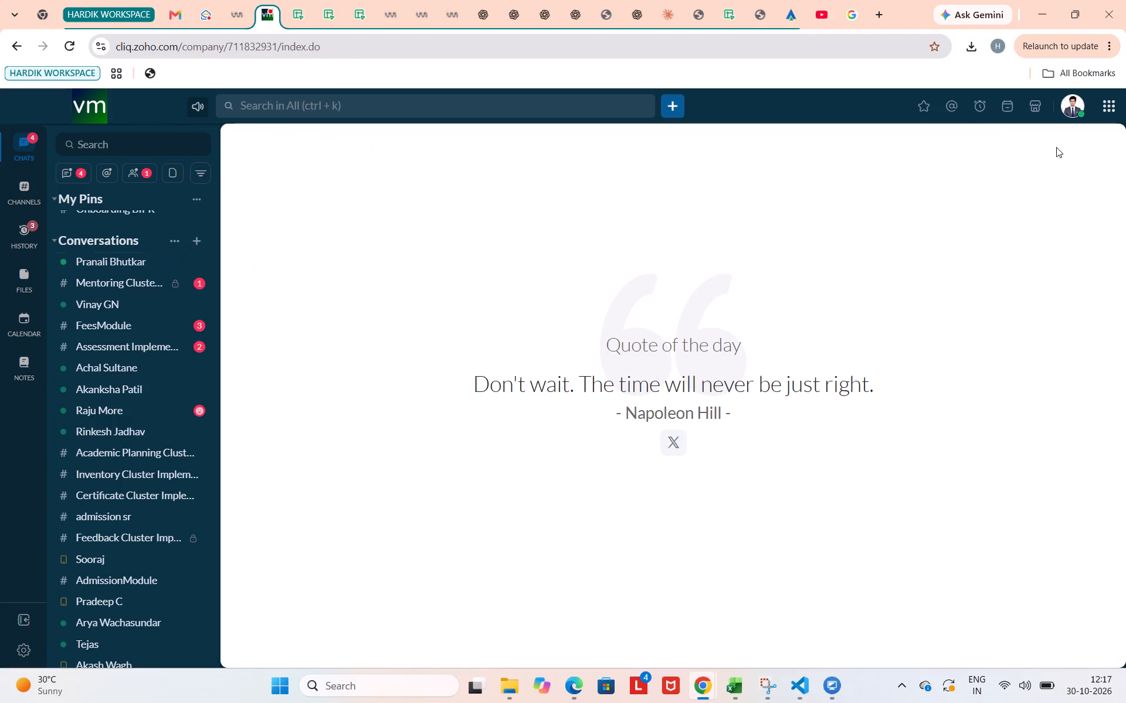
scroll(106, 294, "up", 3)
scroll(99, 246, "up", 2)
left_click(106, 238)
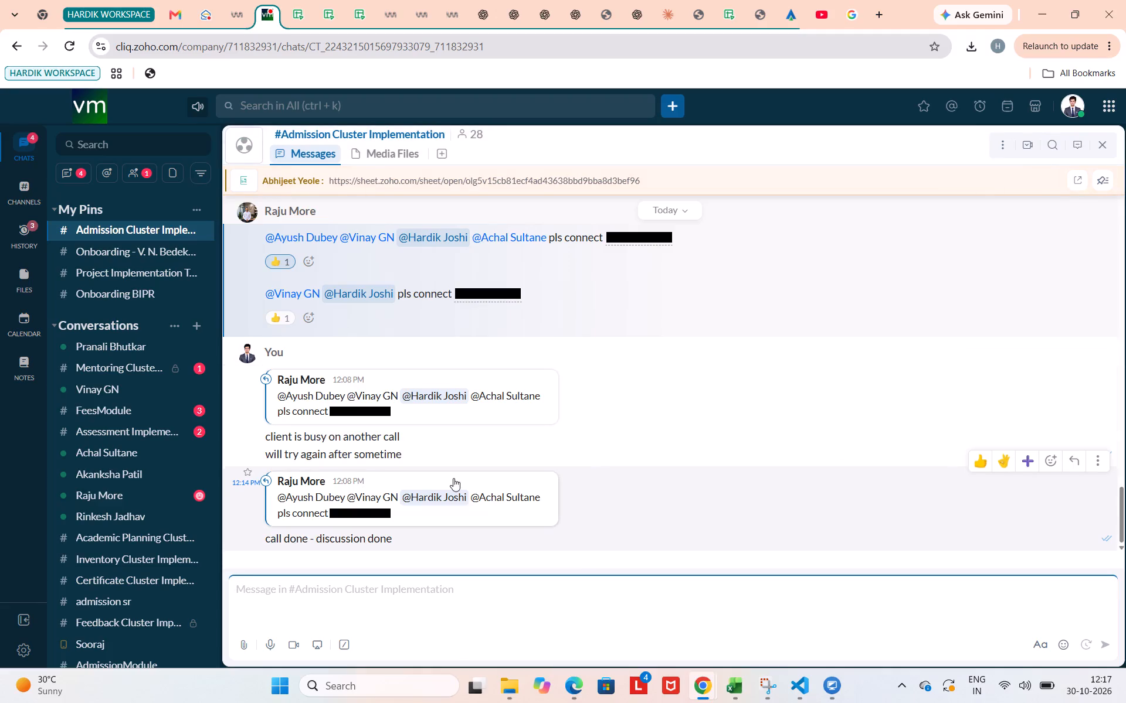
left_click(1105, 541)
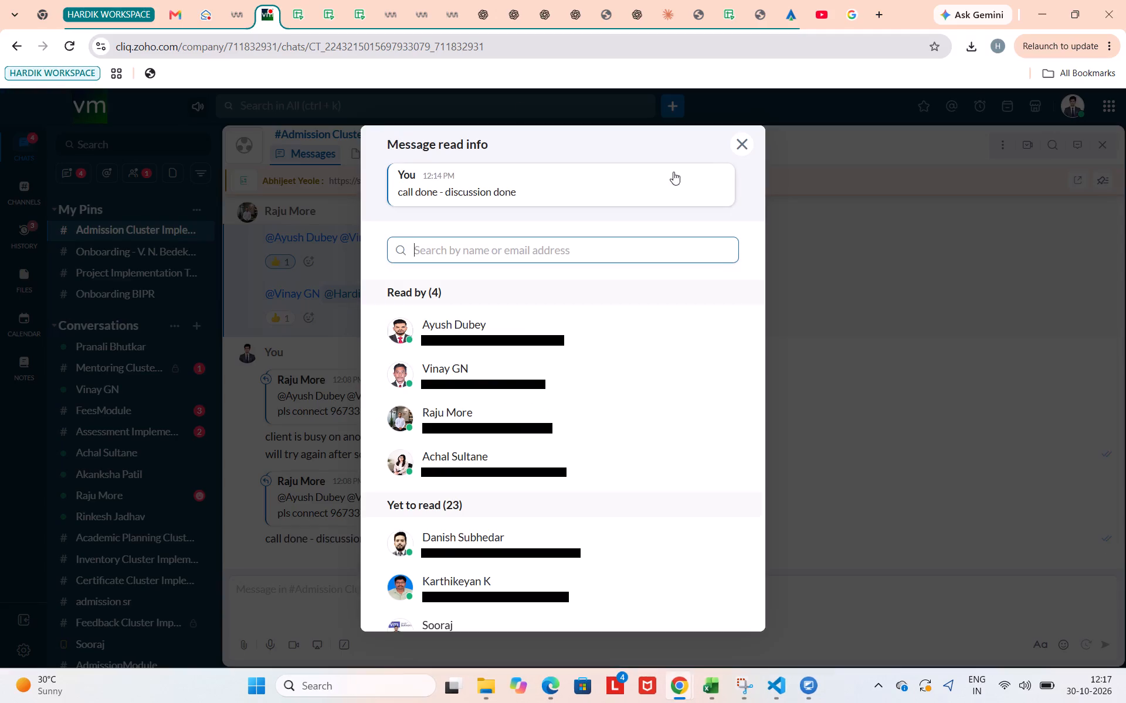
left_click(736, 148)
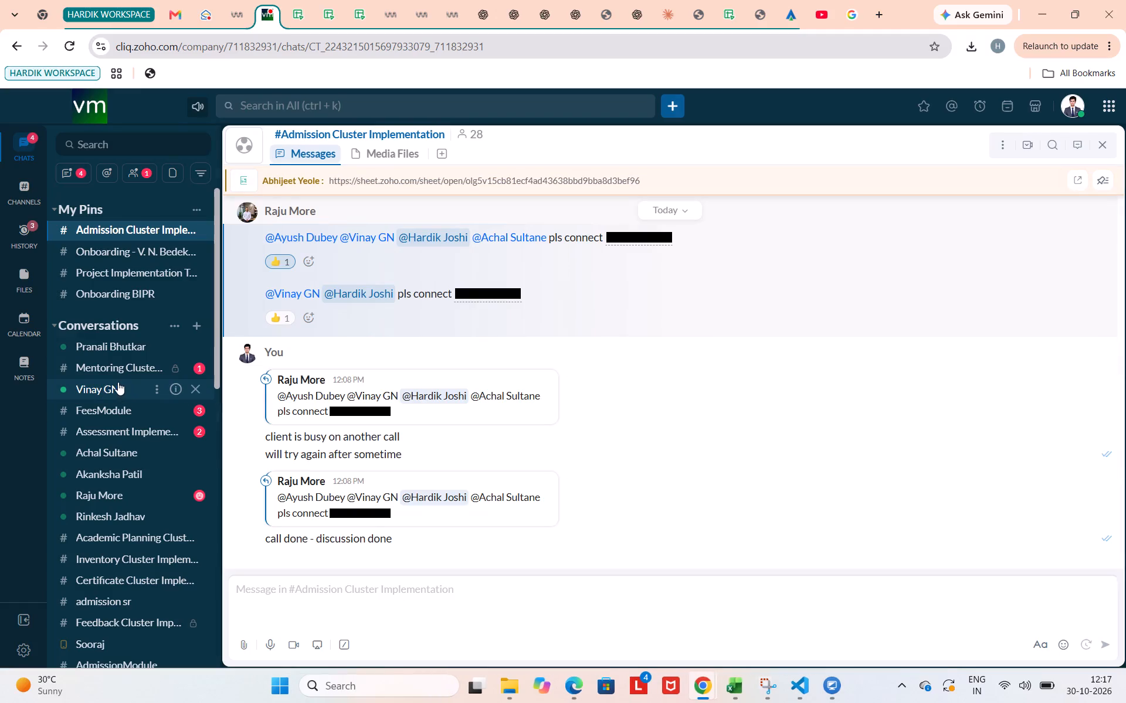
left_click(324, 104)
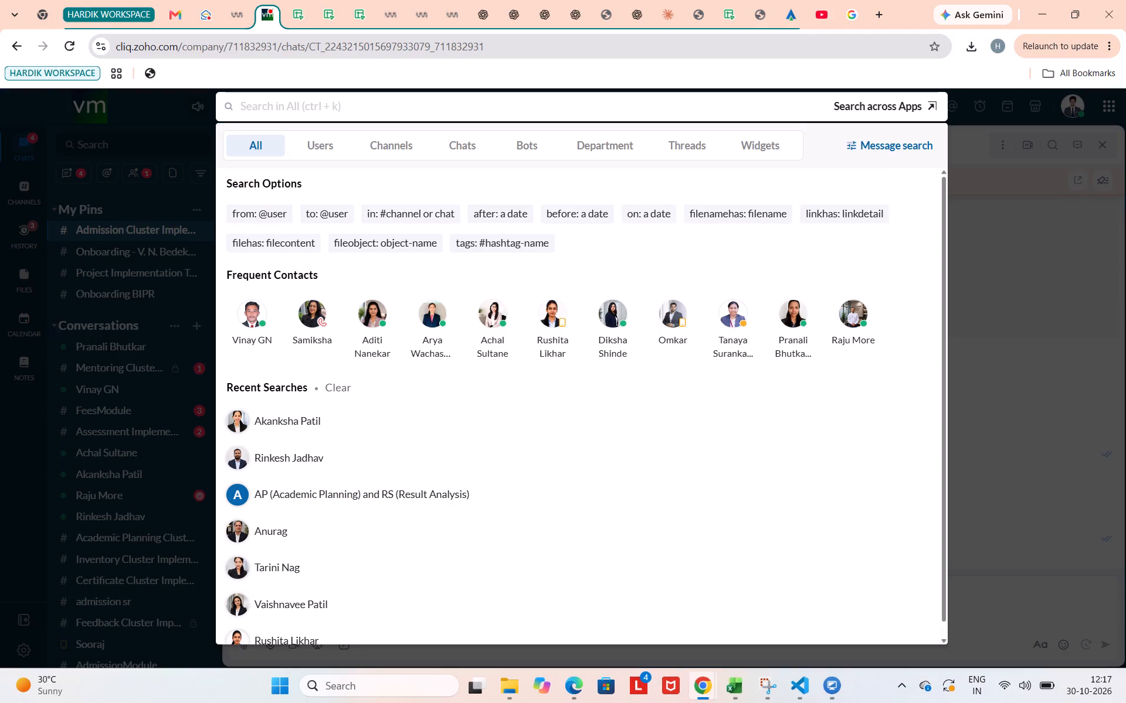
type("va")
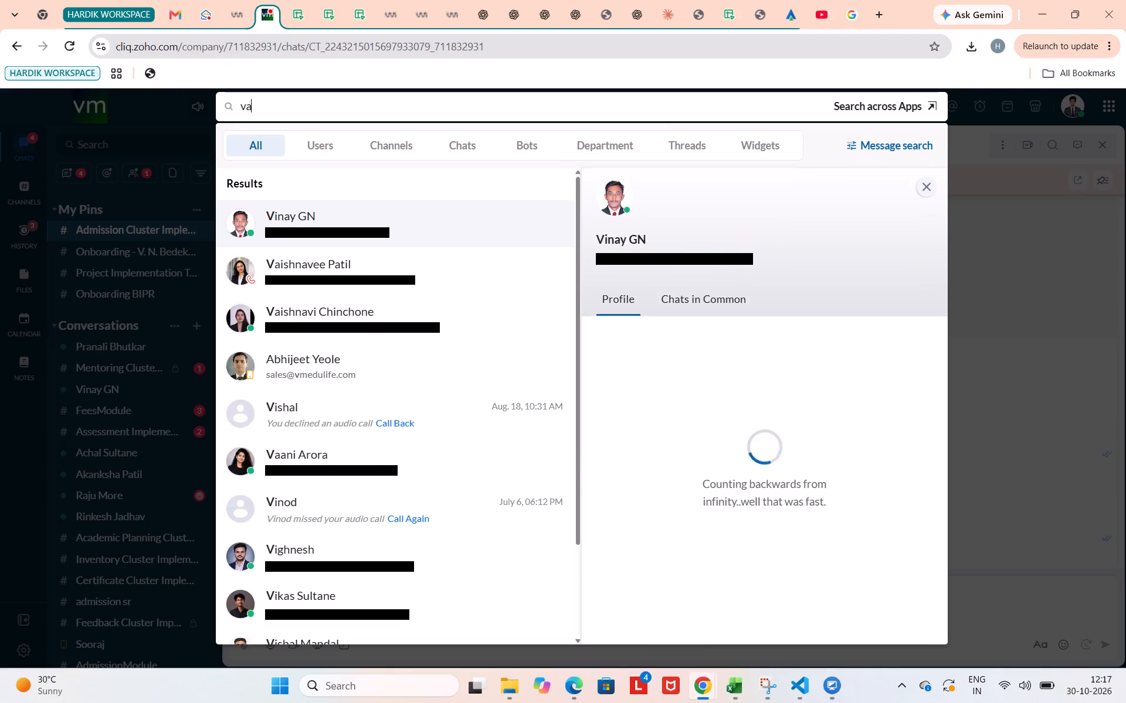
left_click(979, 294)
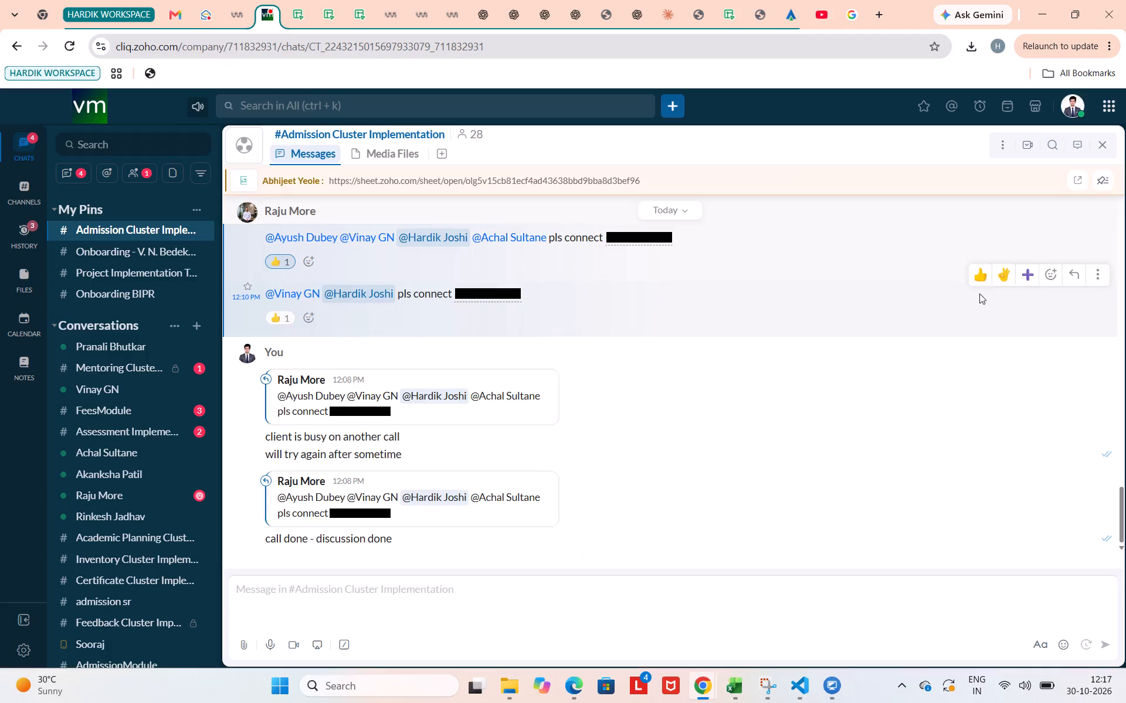
Close Admission Cluster Implementation, check the unread Mentoring Cluster Implementation, FeesModule, Assessment Implementation and Raju conversations, and close them all.
left_click(1105, 142)
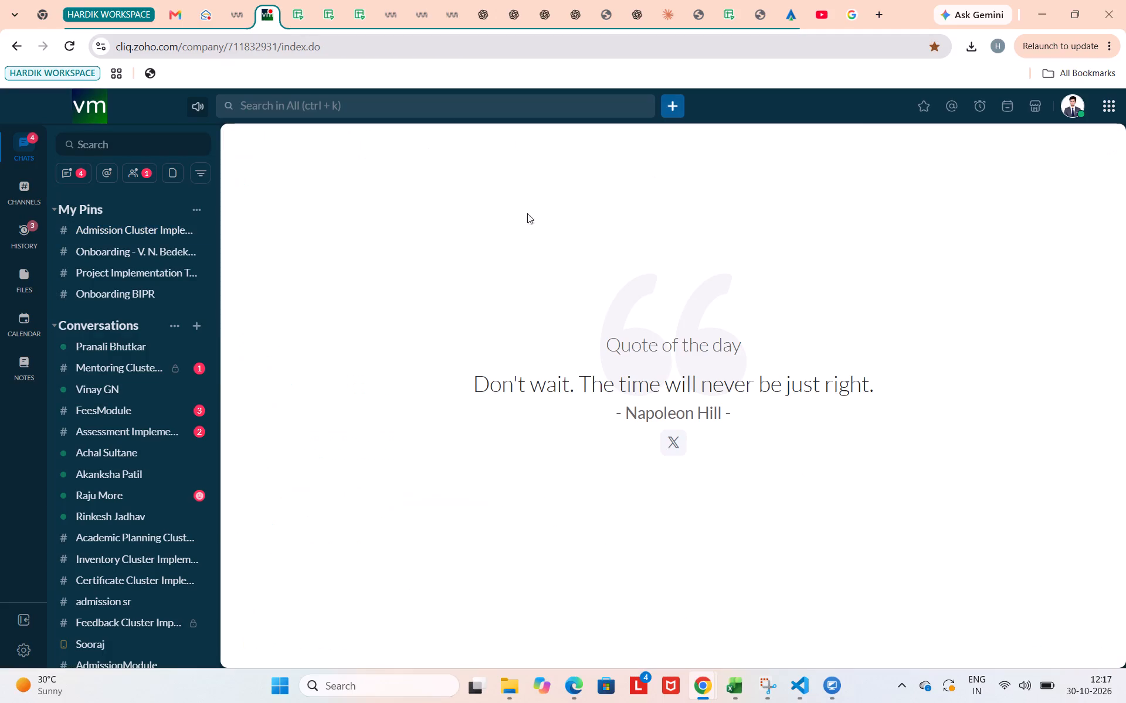
left_click(124, 367)
left_click(105, 401)
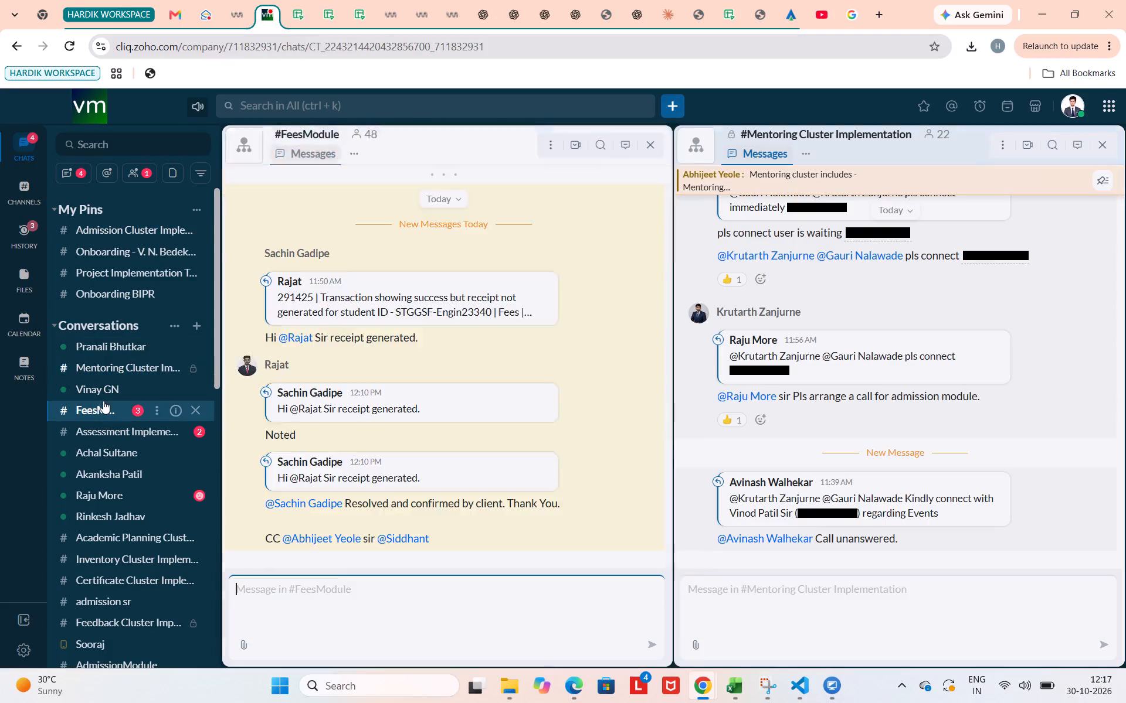
left_click(116, 439)
left_click(110, 495)
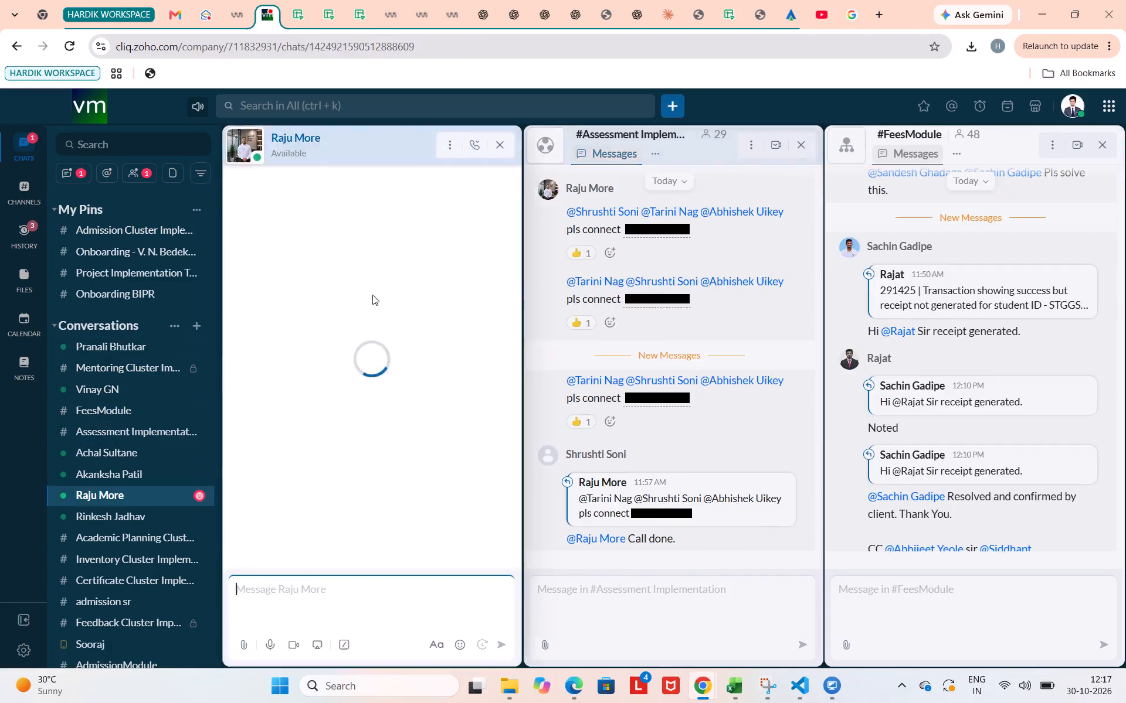
left_click(501, 144)
left_click(501, 144)
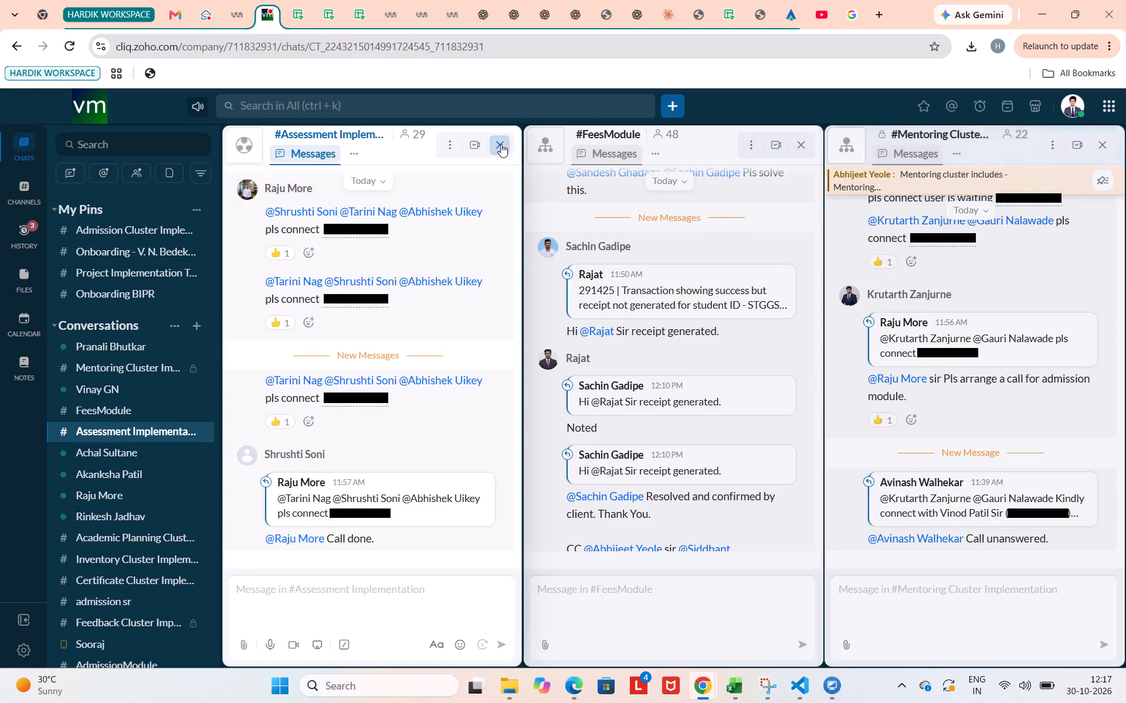
left_click(656, 145)
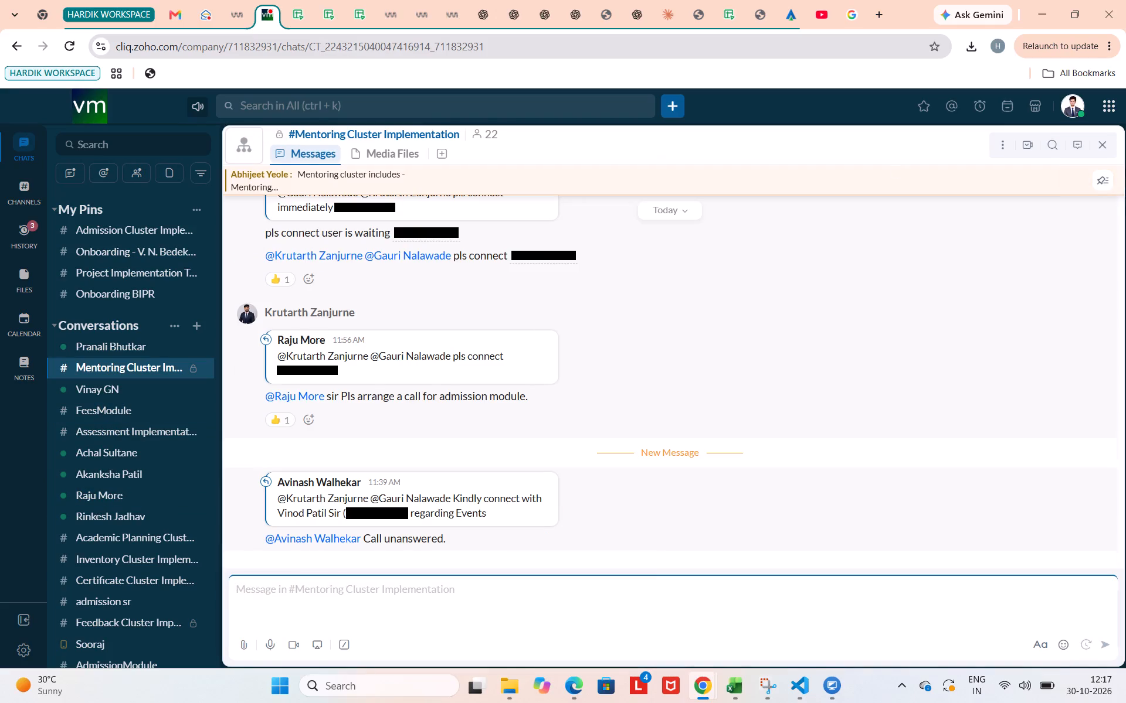
left_click(1111, 149)
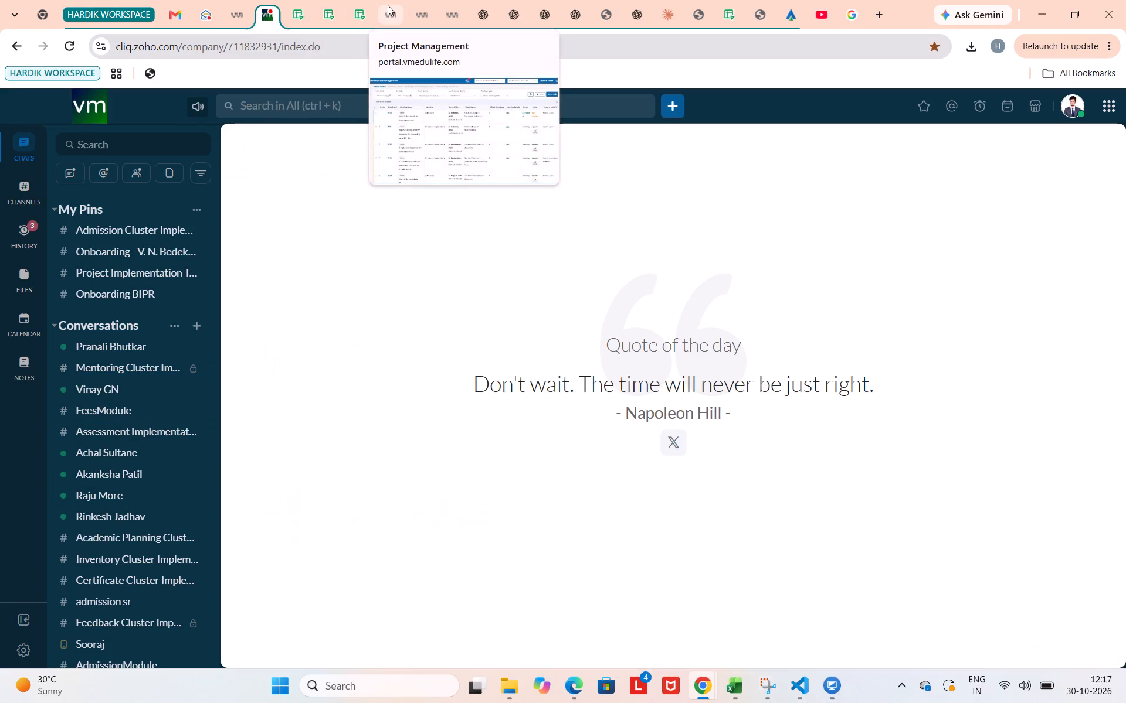
Switch to the vmedulife Project Management portal and check the pending call back requests.
left_click(448, 17)
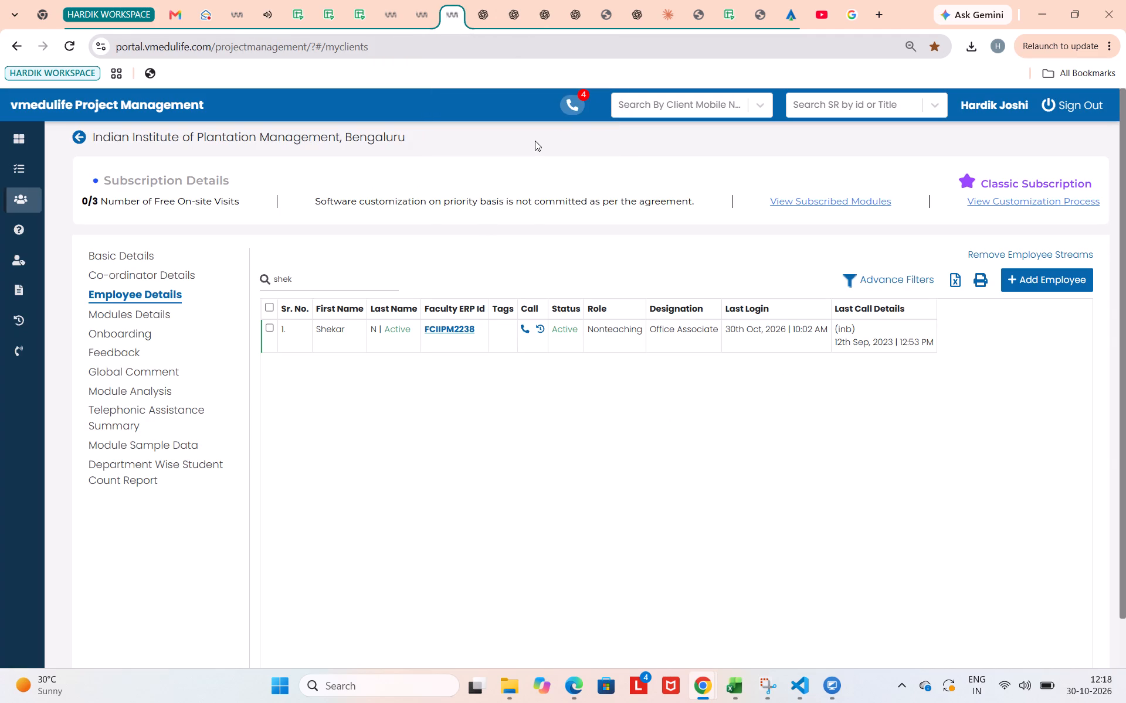
left_click(576, 111)
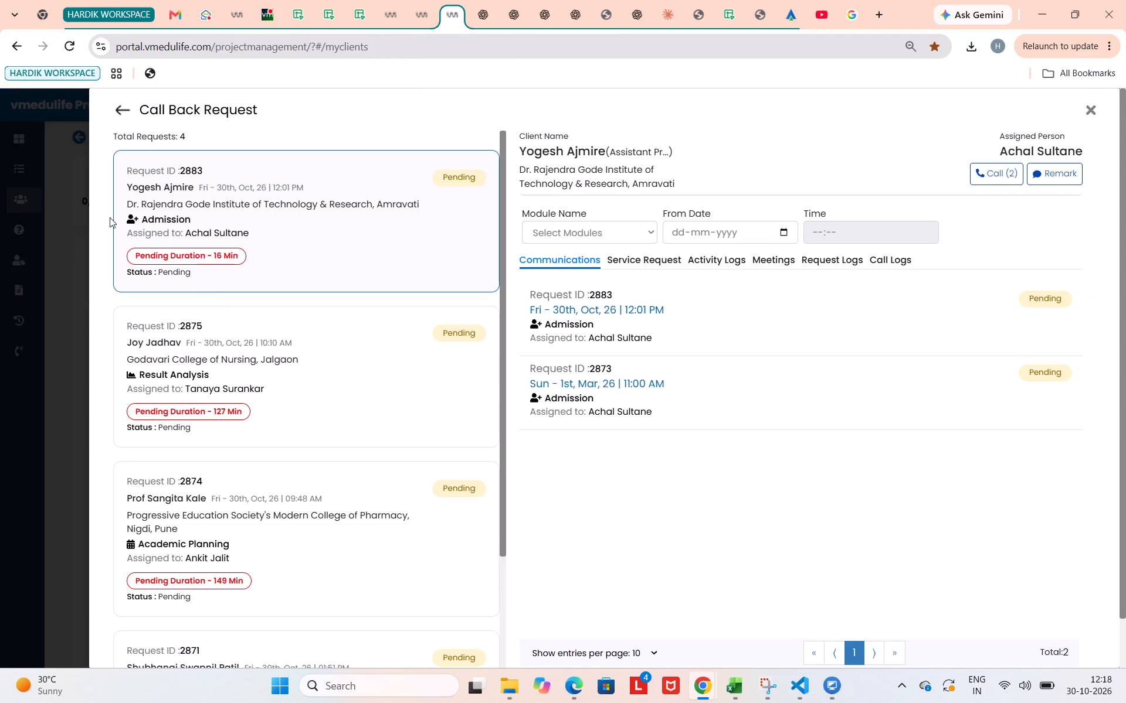
left_click(120, 106)
Open the implementation service requests and filter them by the Admission module.
left_click(72, 242)
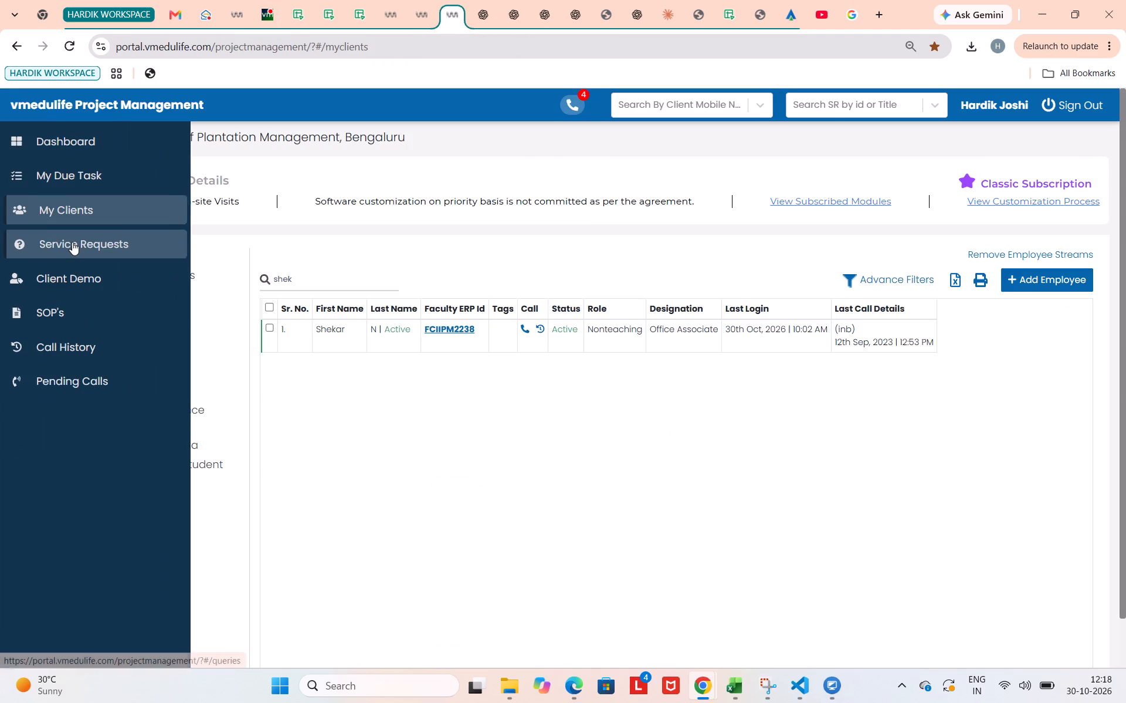
left_click(164, 158)
left_click(517, 199)
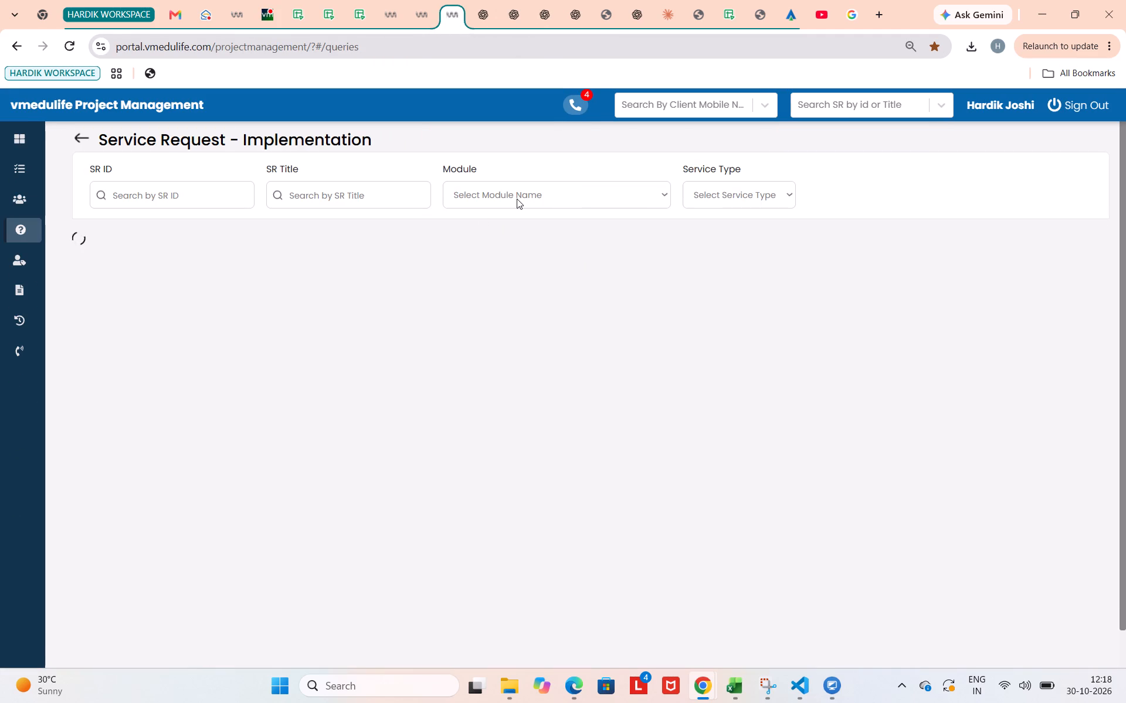
left_click(495, 254)
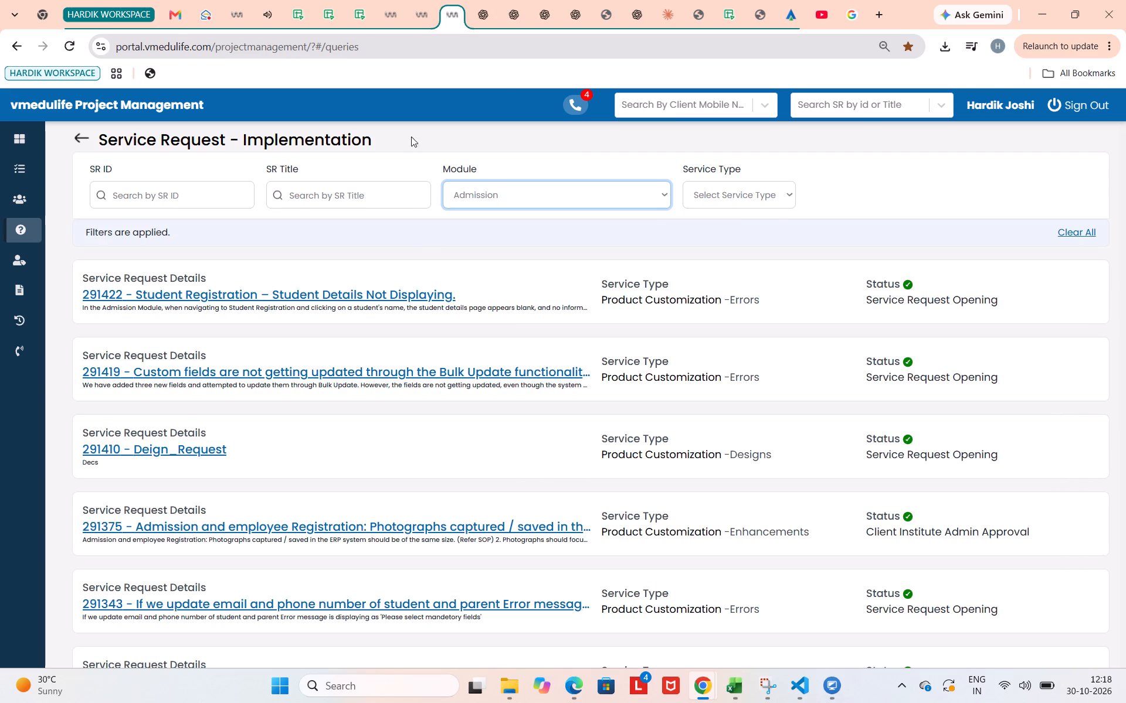
Switch to Zoho Cliq and answer Vinay's incoming call.
left_click(266, 0)
left_click(993, 250)
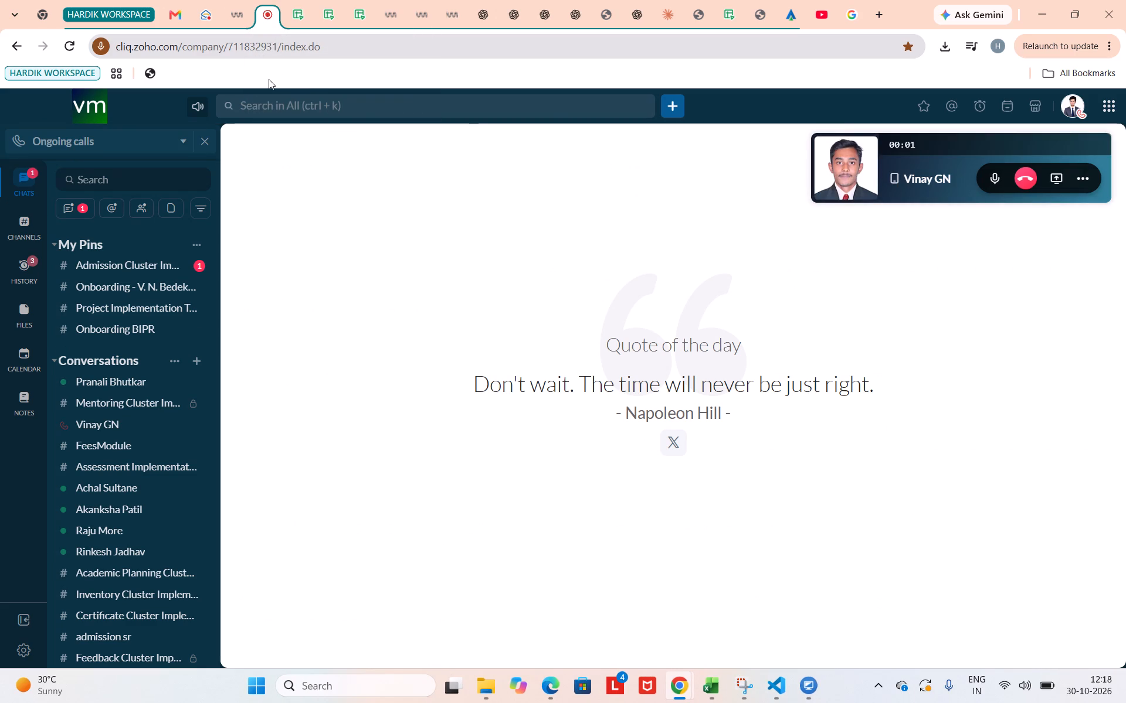
Open Admission Cluster Implementation and review the latest call updates and connect requests during the call with Vinay.
left_click(84, 260)
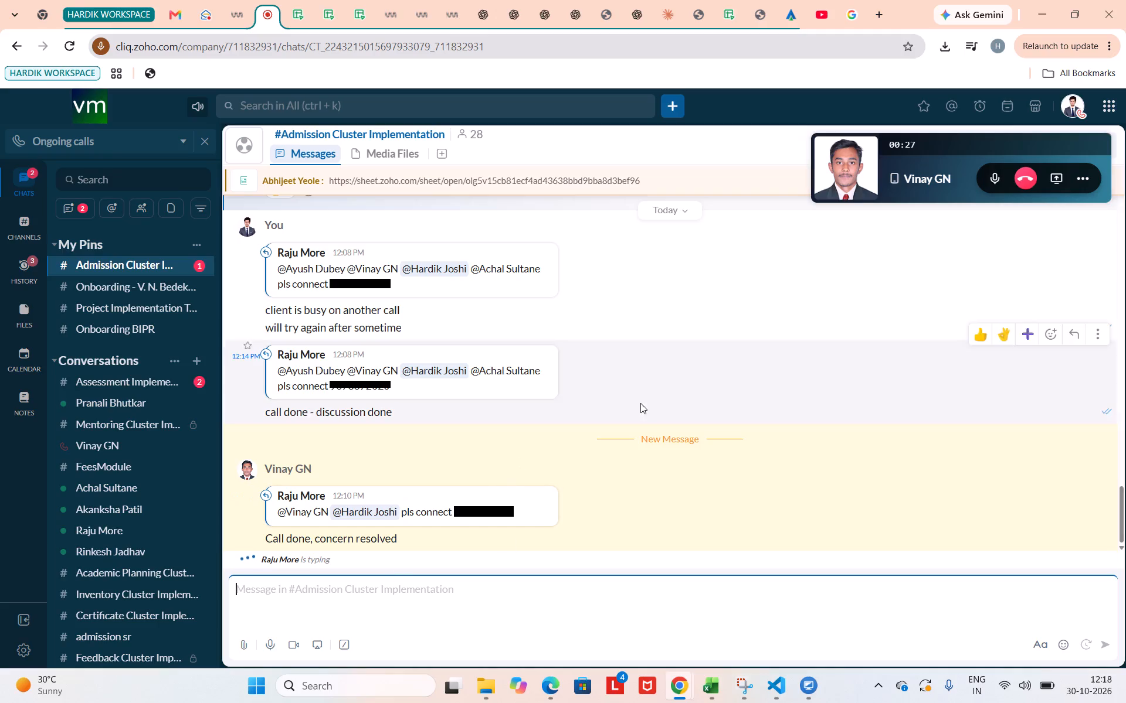
left_click_drag(650, 441, 679, 445)
left_click(636, 604)
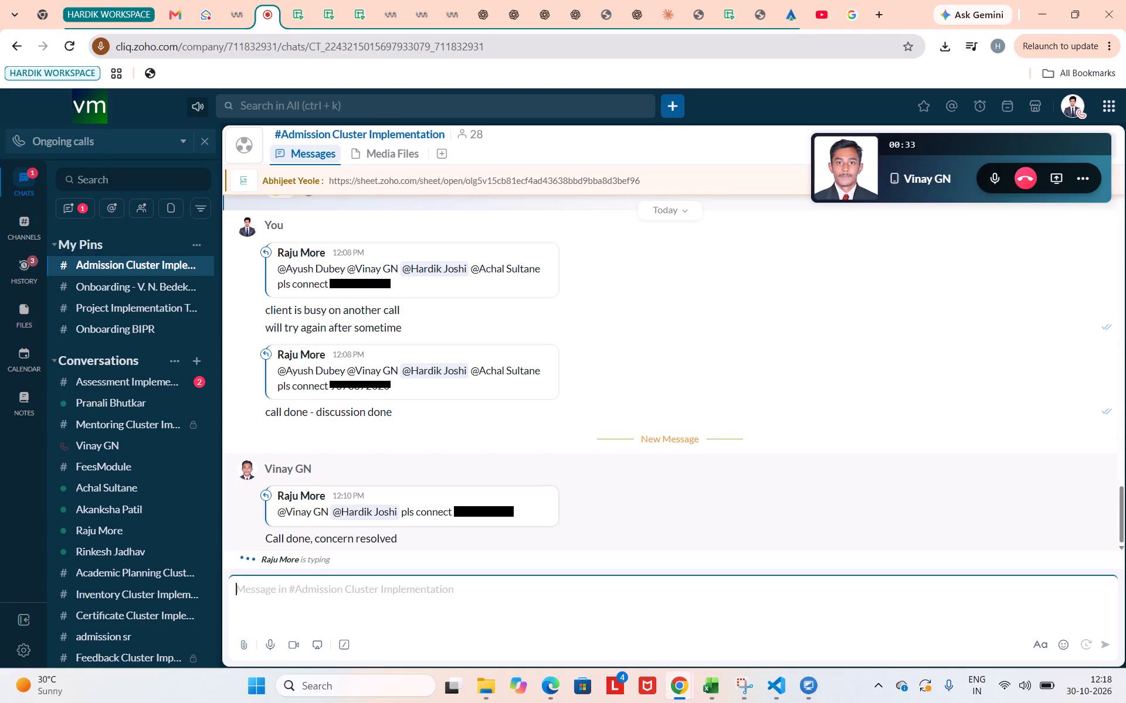
left_click_drag(686, 441, 648, 442)
left_click(585, 598)
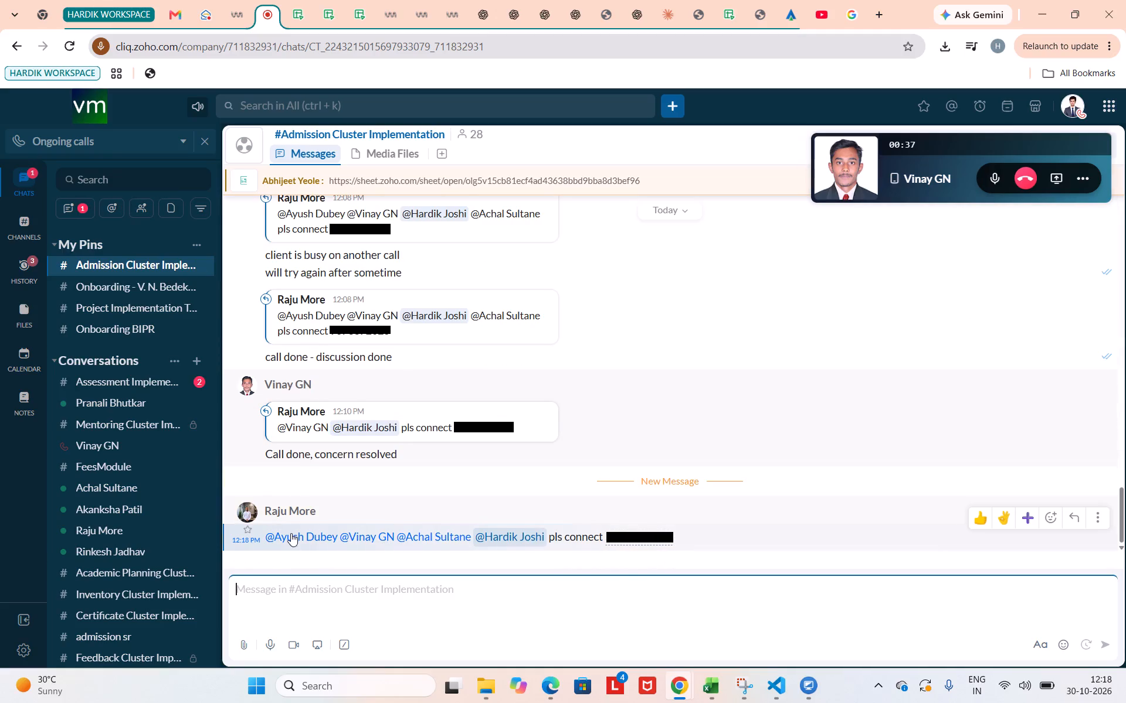
scroll(338, 385, "up", 3)
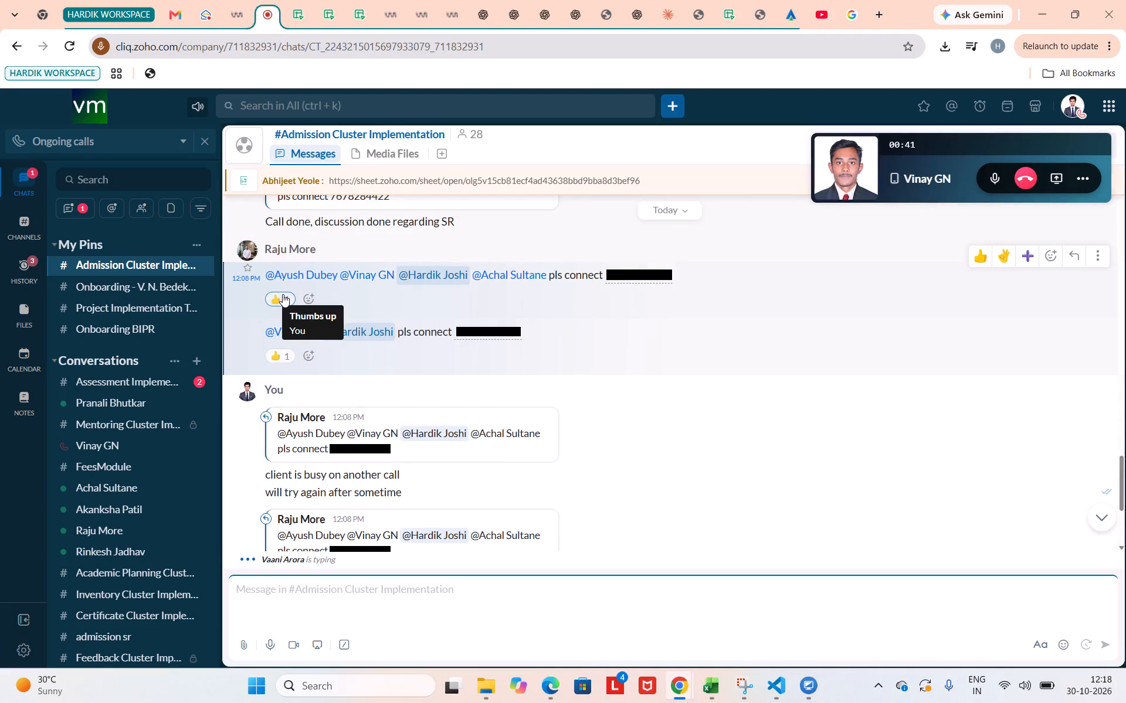
scroll(602, 485, "down", 6)
Copy the phone number from Raju's 12:18 PM connect request.
left_click(654, 541)
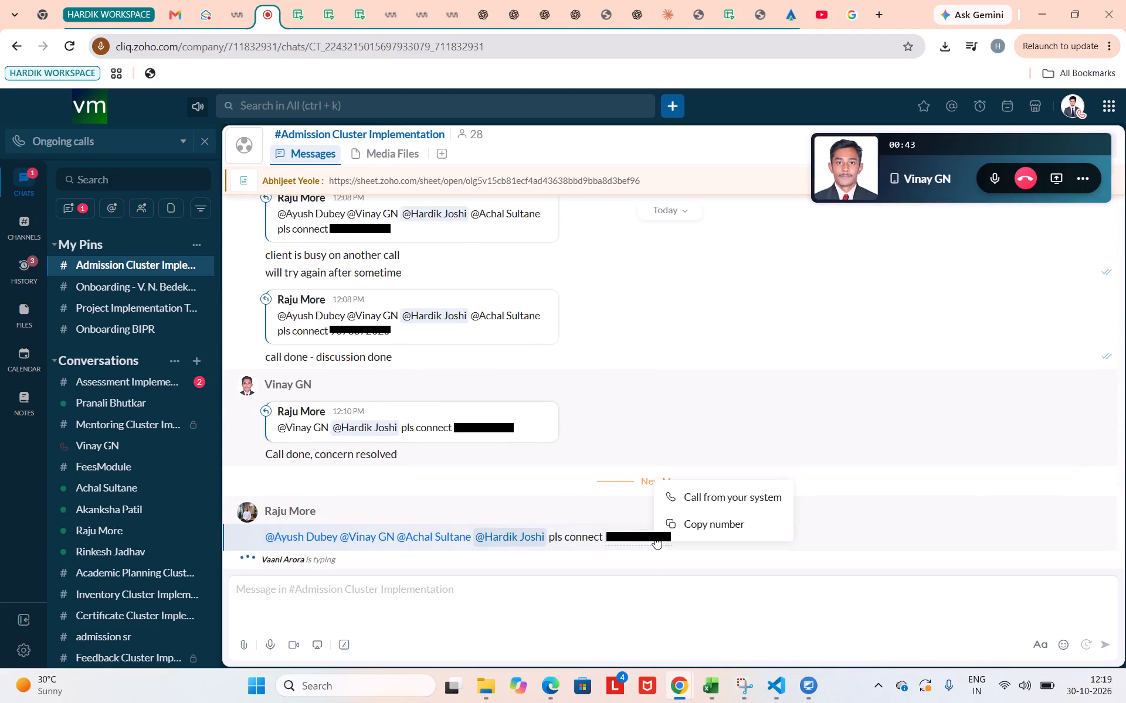
left_click(628, 511)
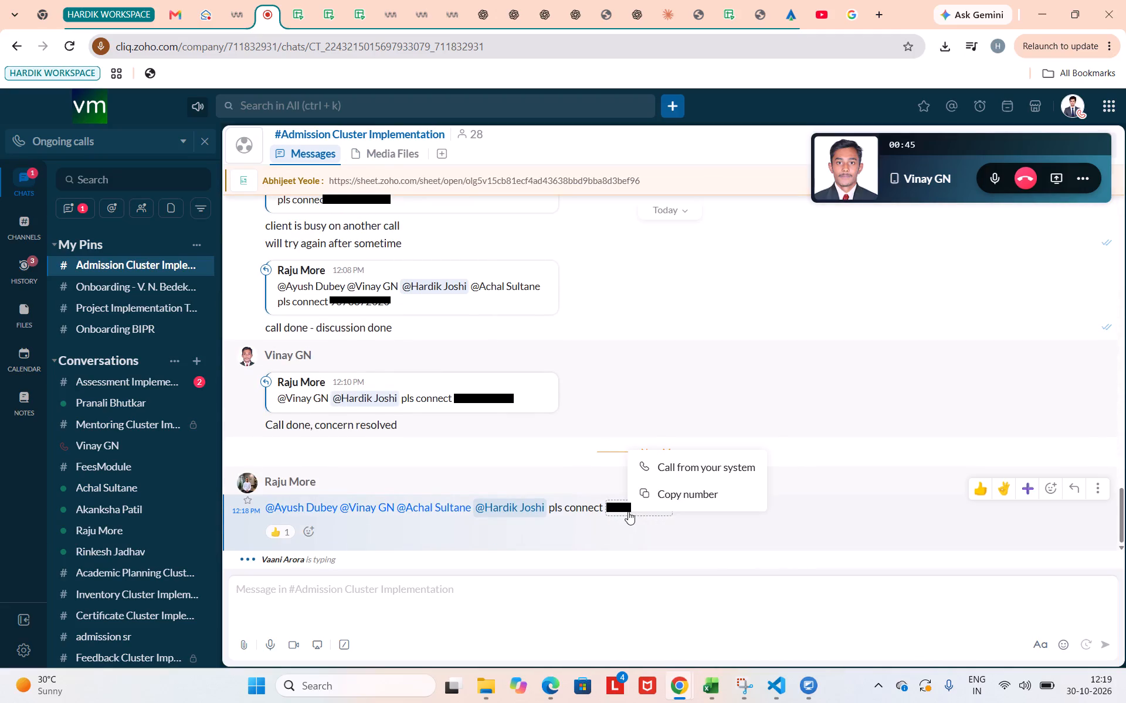
left_click(662, 506)
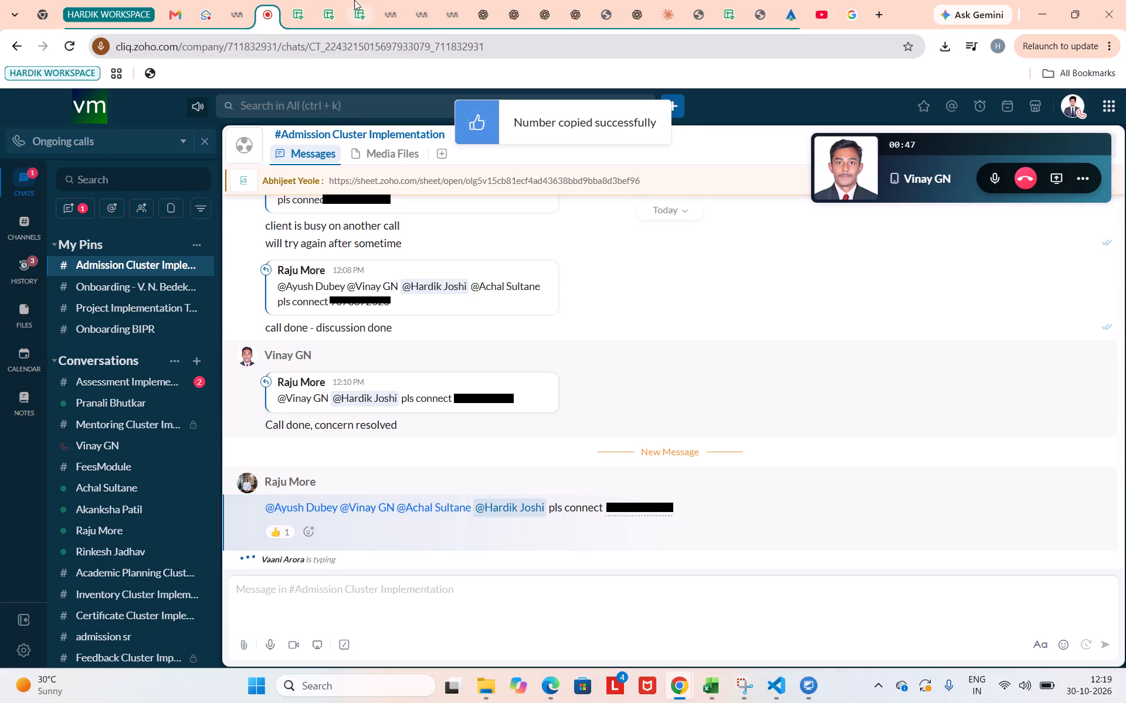
Look up the client in the project management portal using the mobile number copied from Raju's request.
left_click(782, 22)
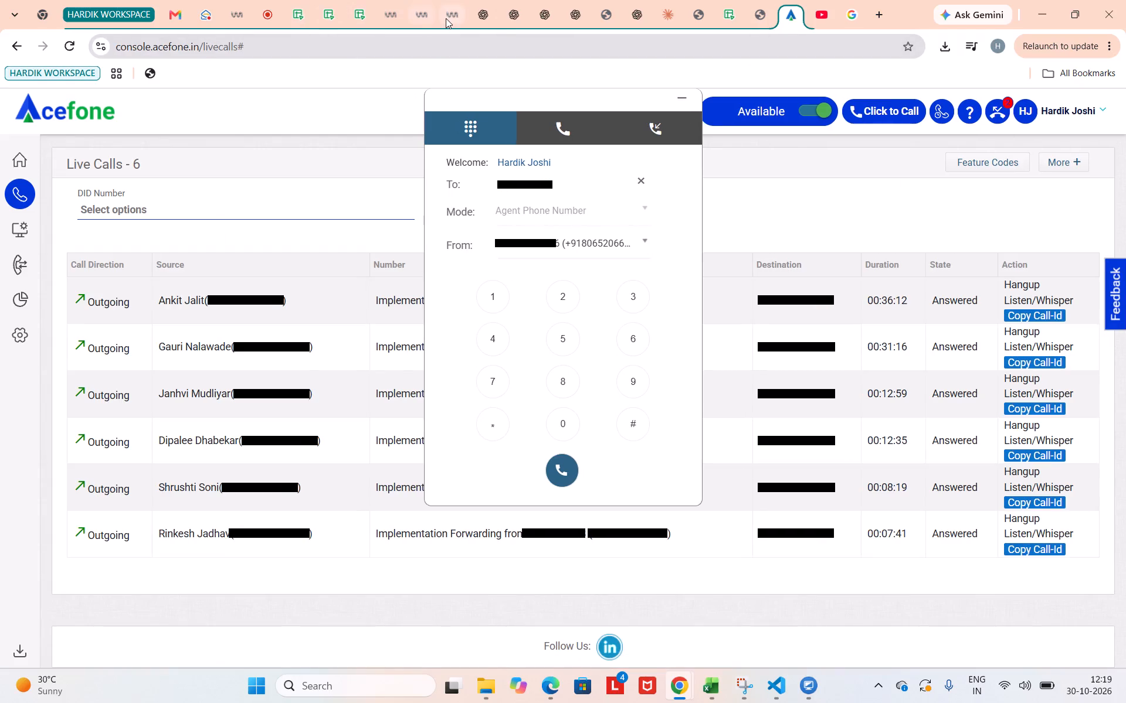
left_click(446, 18)
left_click(551, 175)
left_click(551, 182)
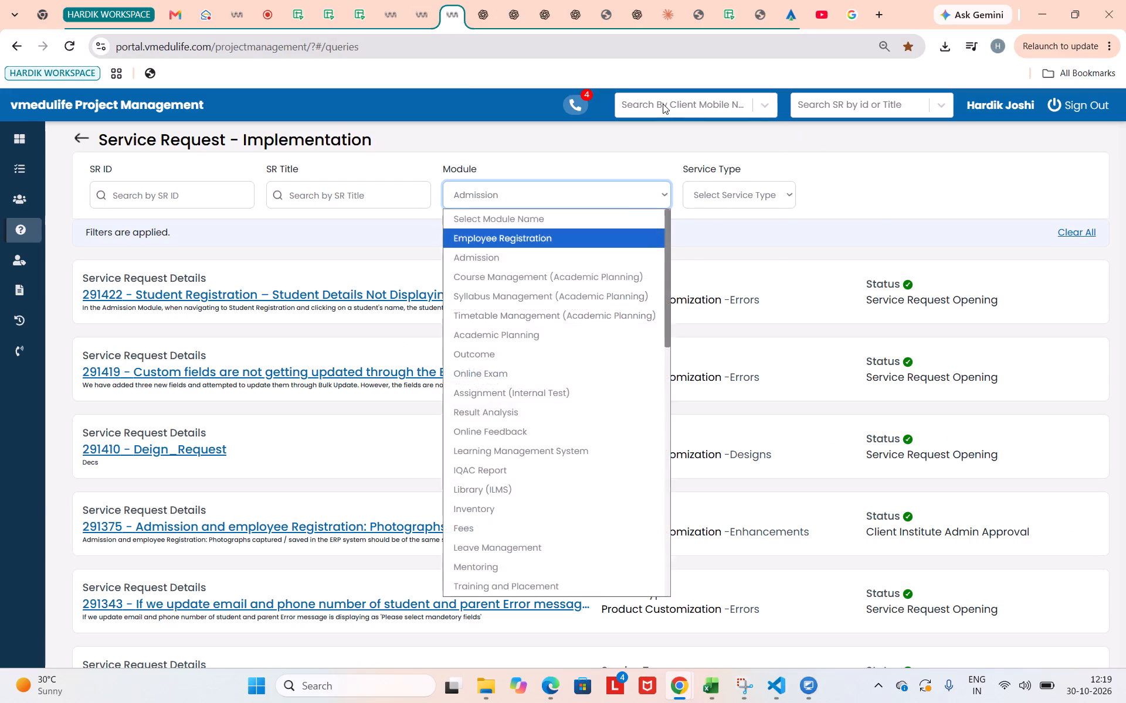
left_click(663, 104)
key("ctrl+v")
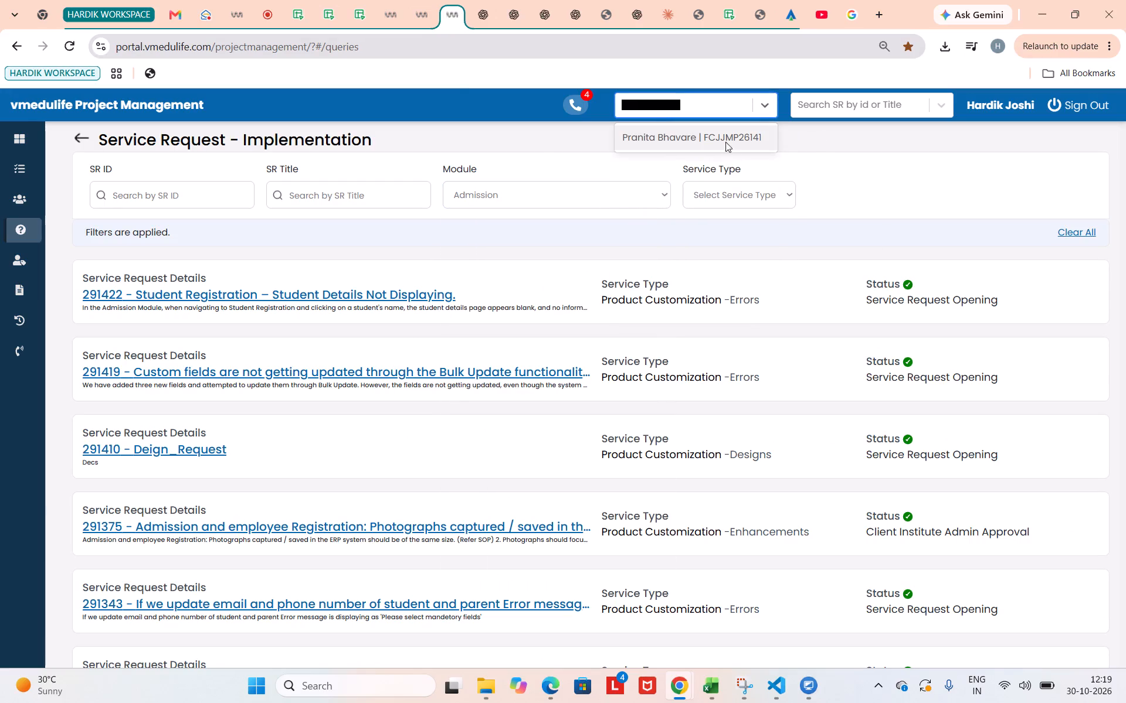
Return to Zoho Cliq and move Vinay's floating call window down, clear of the channel header.
left_click(266, 13)
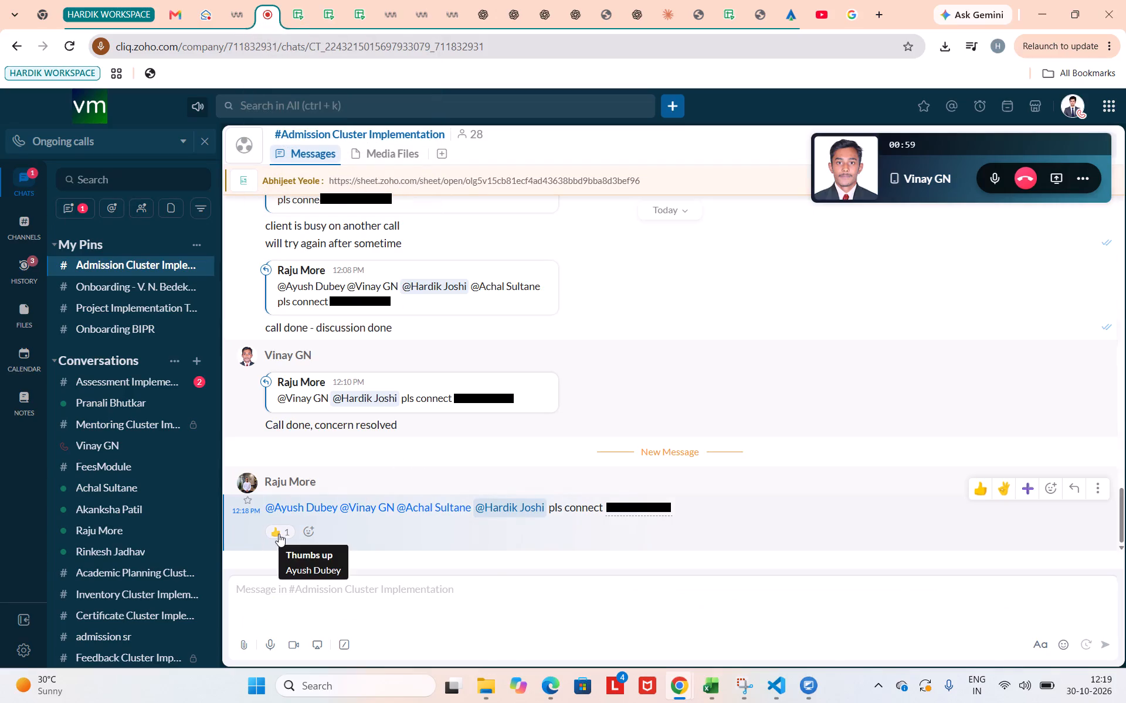
left_click_drag(928, 163, 946, 219)
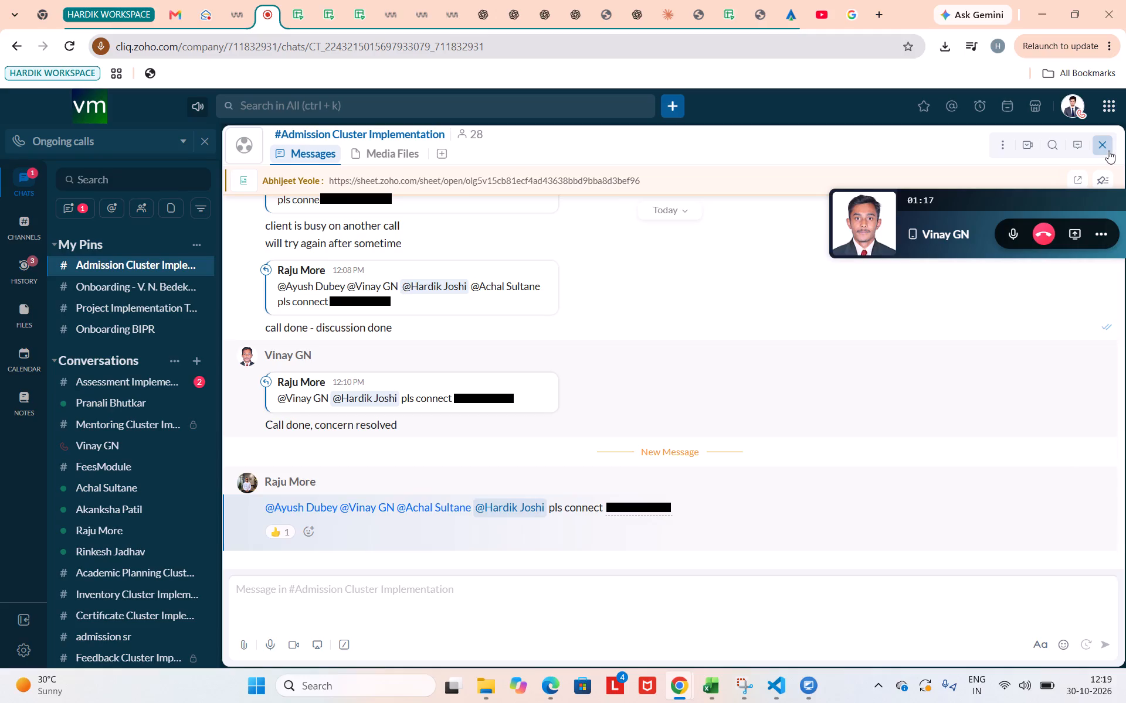
Search Cliq for colleagues with "va", "a", "sa" and "vai", open Vaishnavee's chat and close it again.
left_click(472, 104)
type("va")
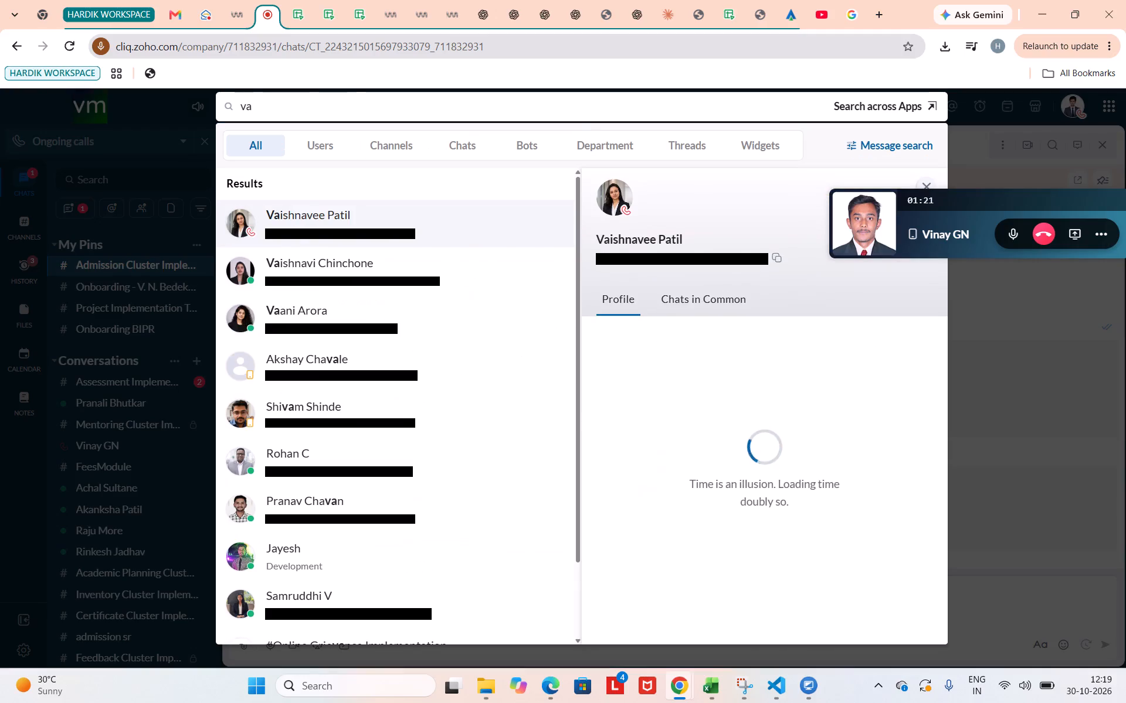
key("BackSpace")
key("BackSpace")
key("BackSpace")
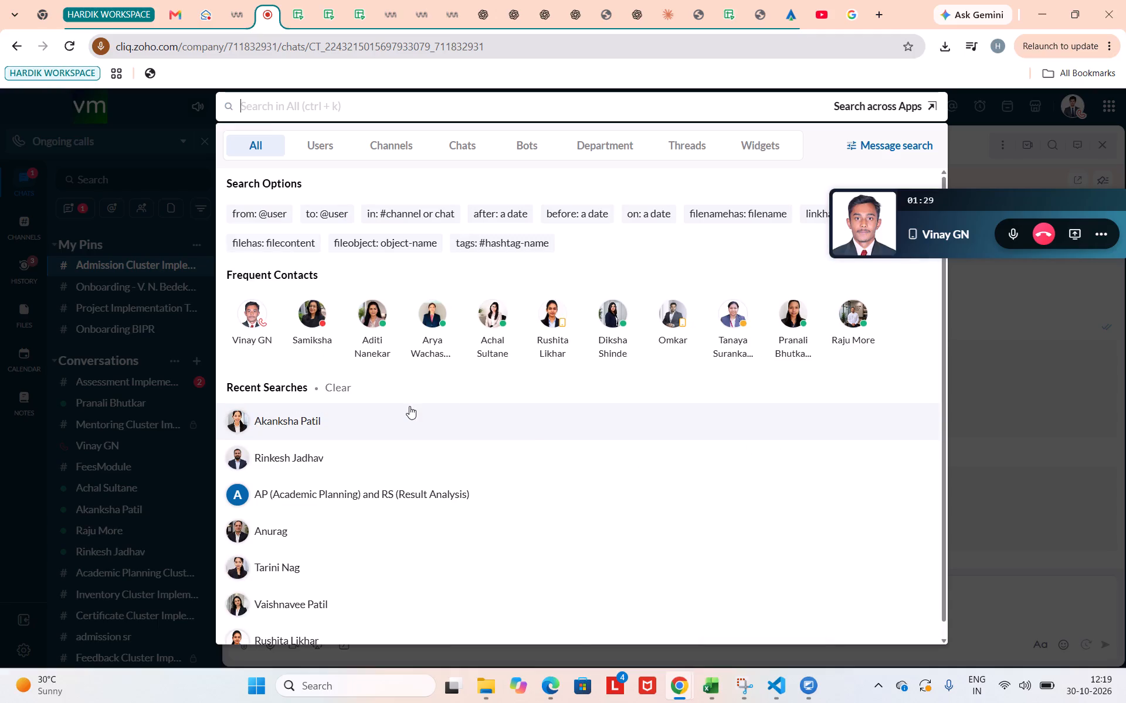
key("v")
key("BackSpace")
key("a")
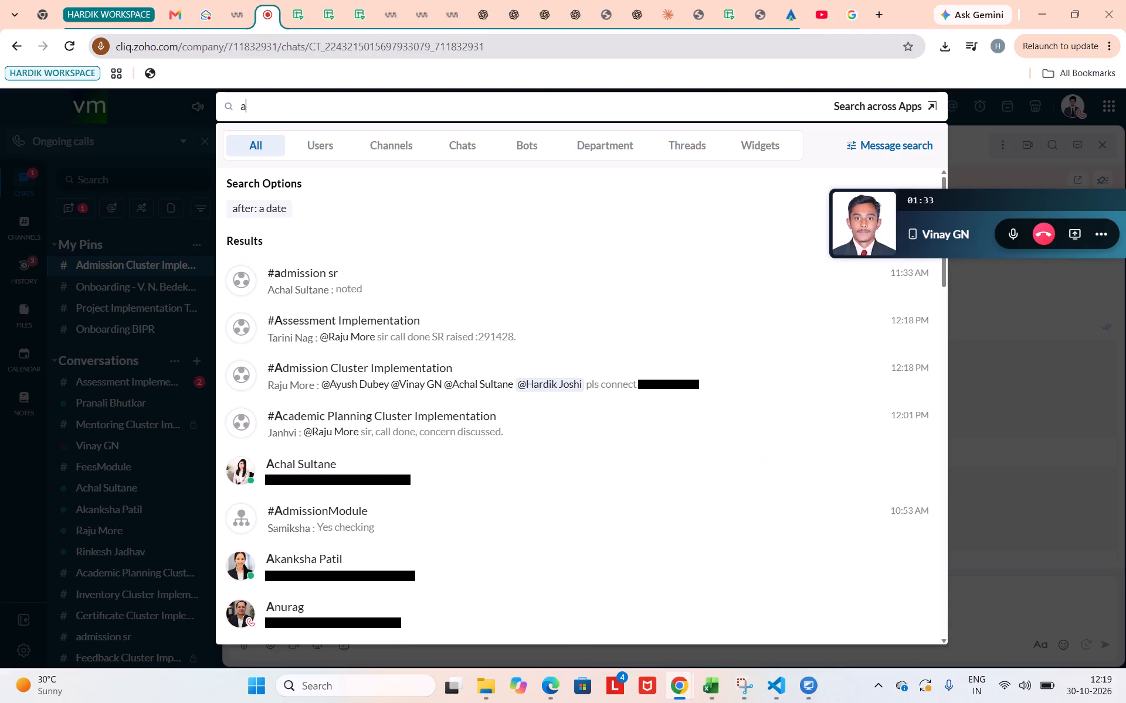
key("BackSpace")
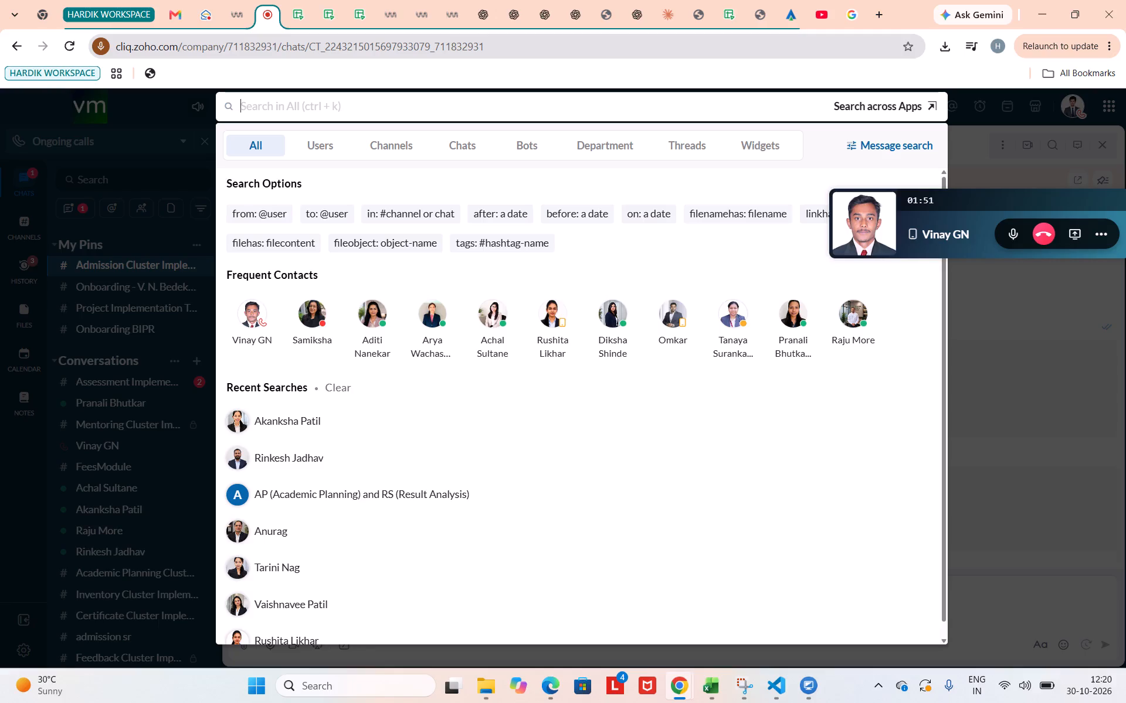
type("sa")
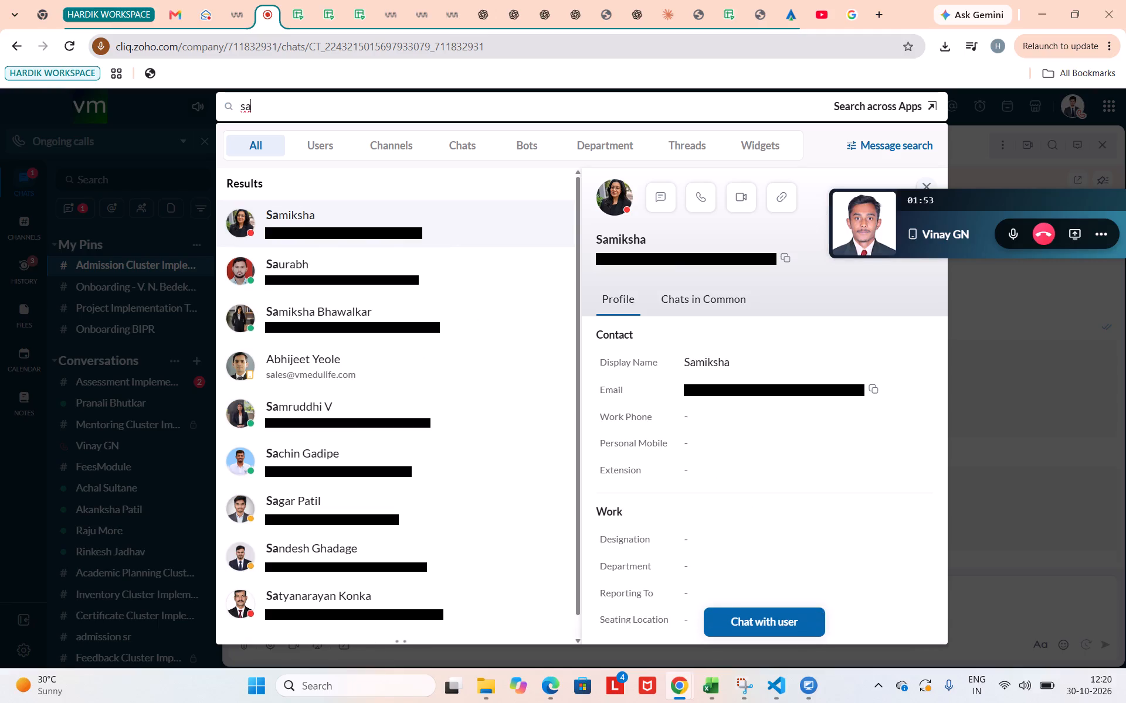
key("BackSpace")
key("BackSpace")
key("BackSpace")
key("BackSpace")
type("vai")
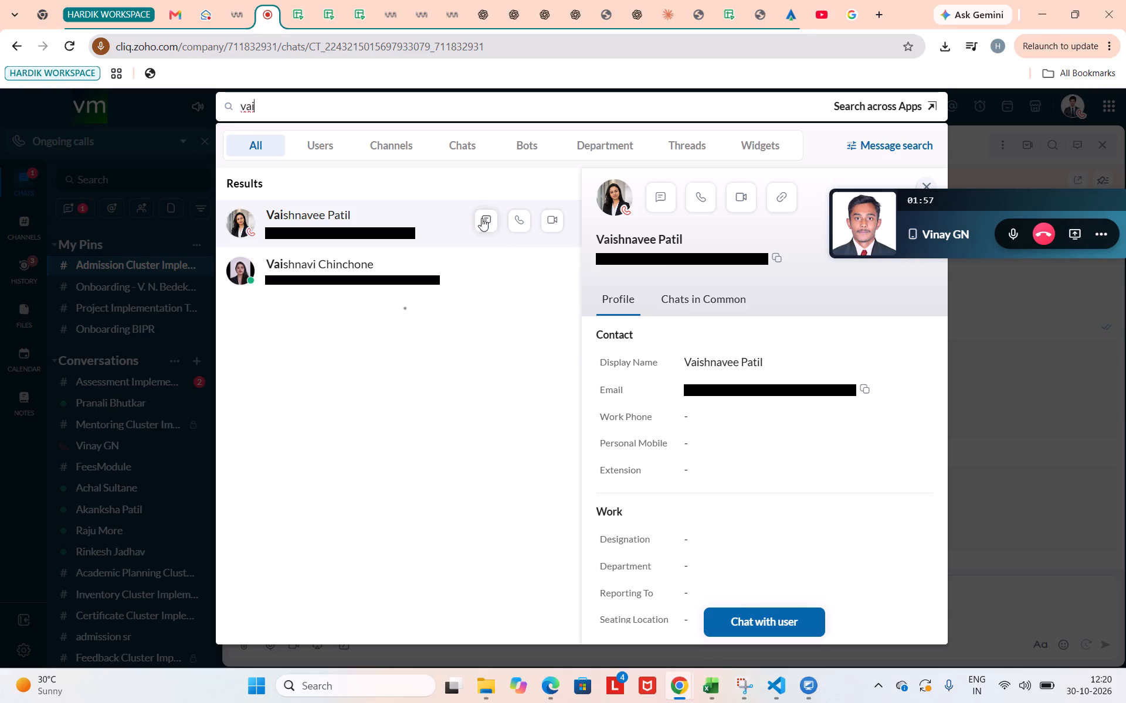
left_click(481, 218)
left_click(653, 145)
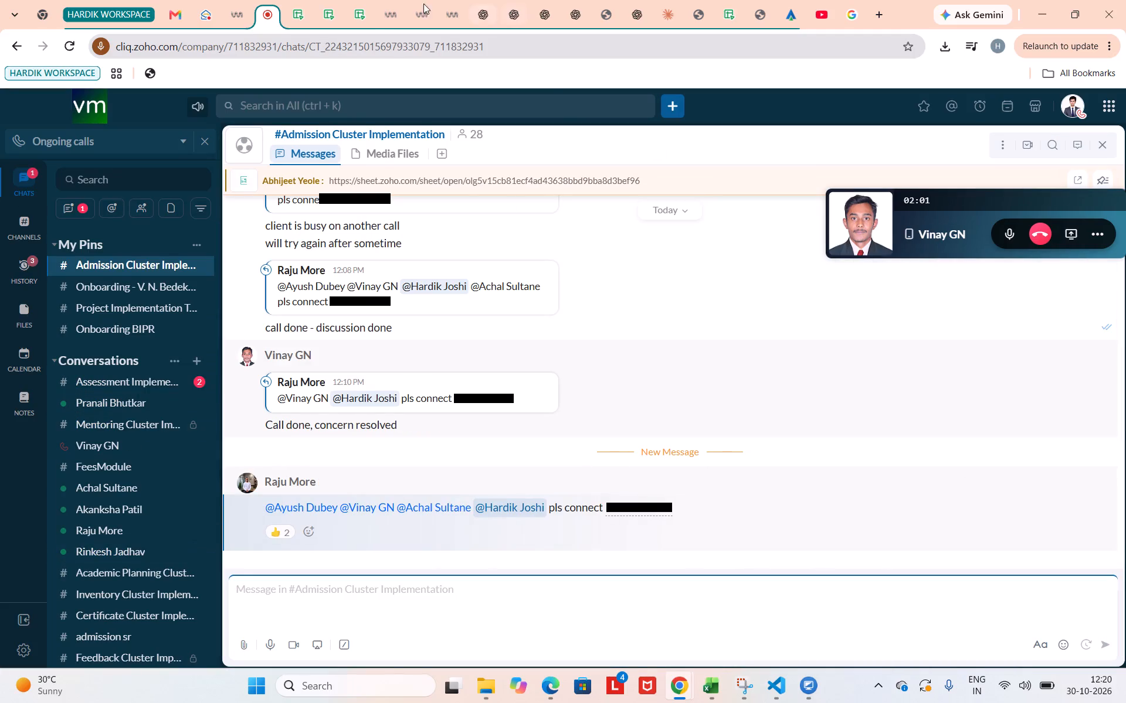
Switch to the Vm software Admission module, open the first registered student, tind, and look over the record's available sections.
left_click(233, 9)
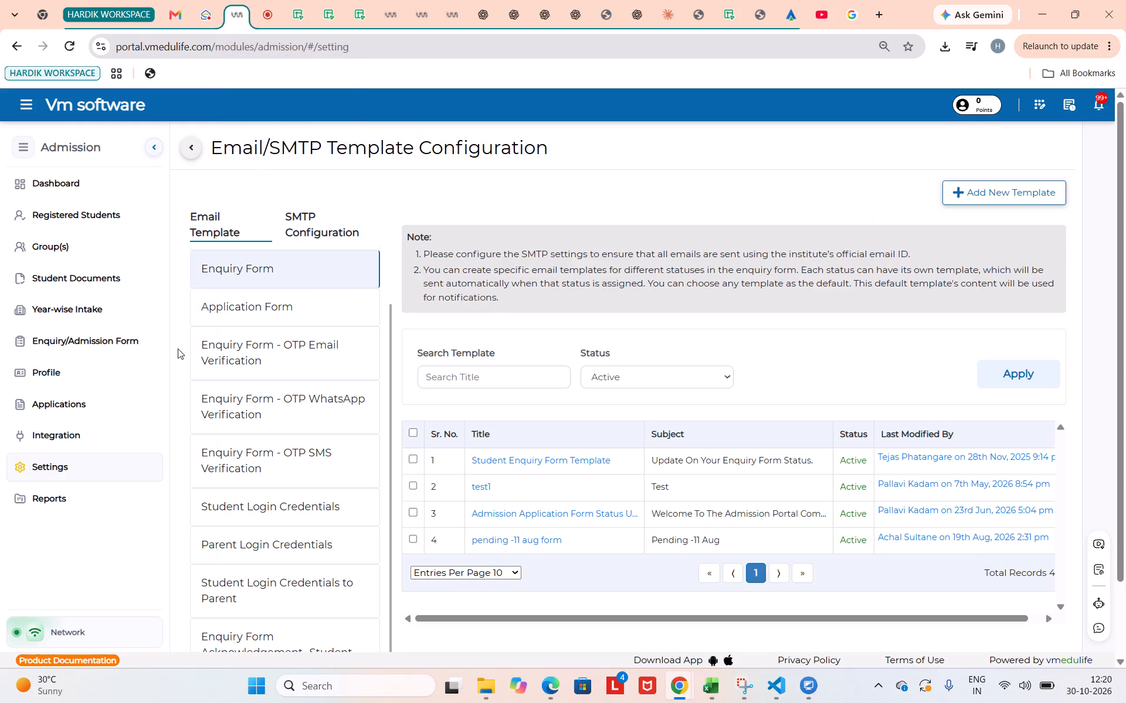
left_click(70, 217)
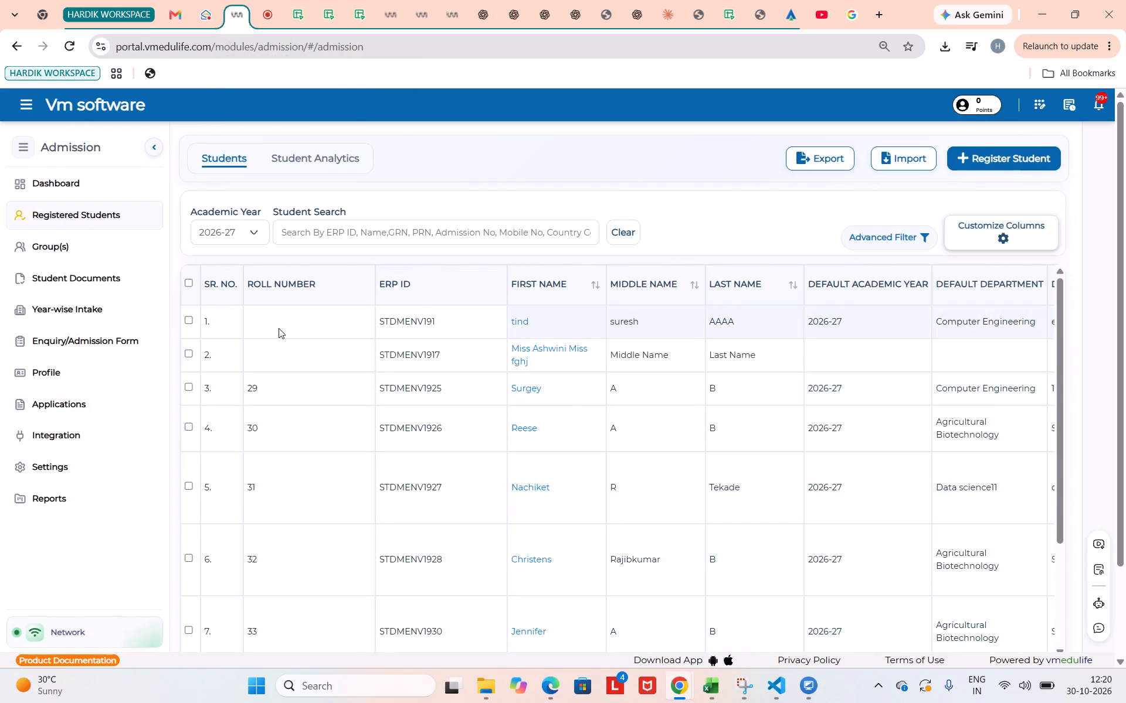
left_click(520, 319)
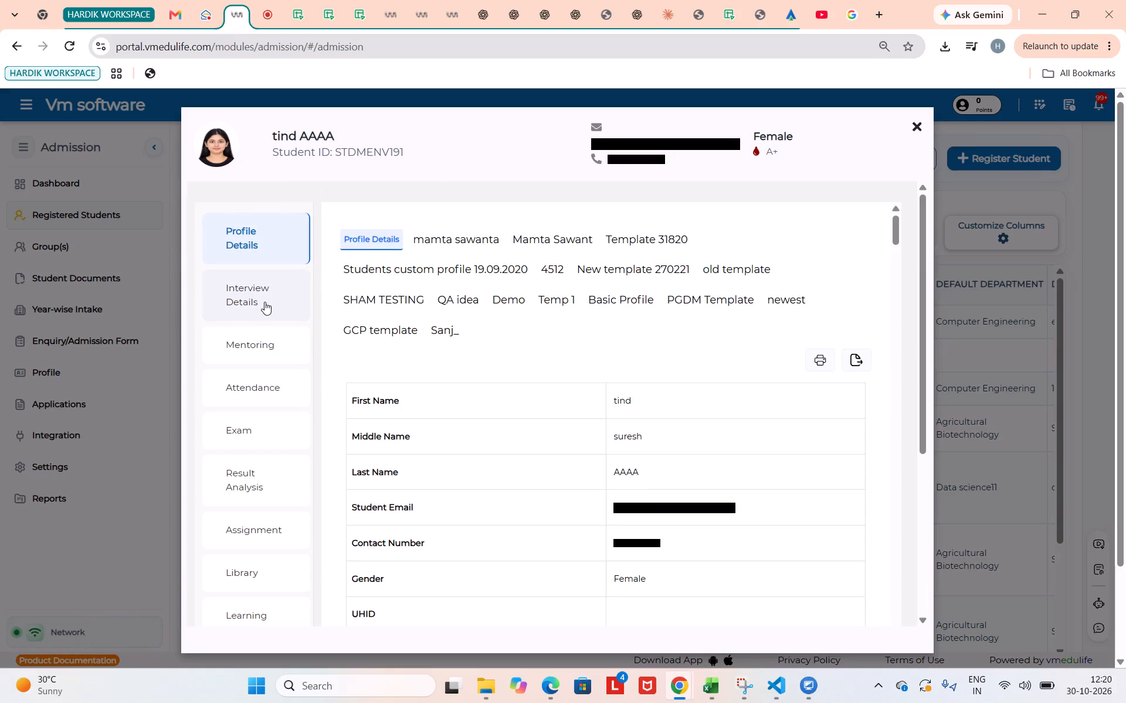
scroll(265, 322, "down", 5)
scroll(264, 435, "down", 3)
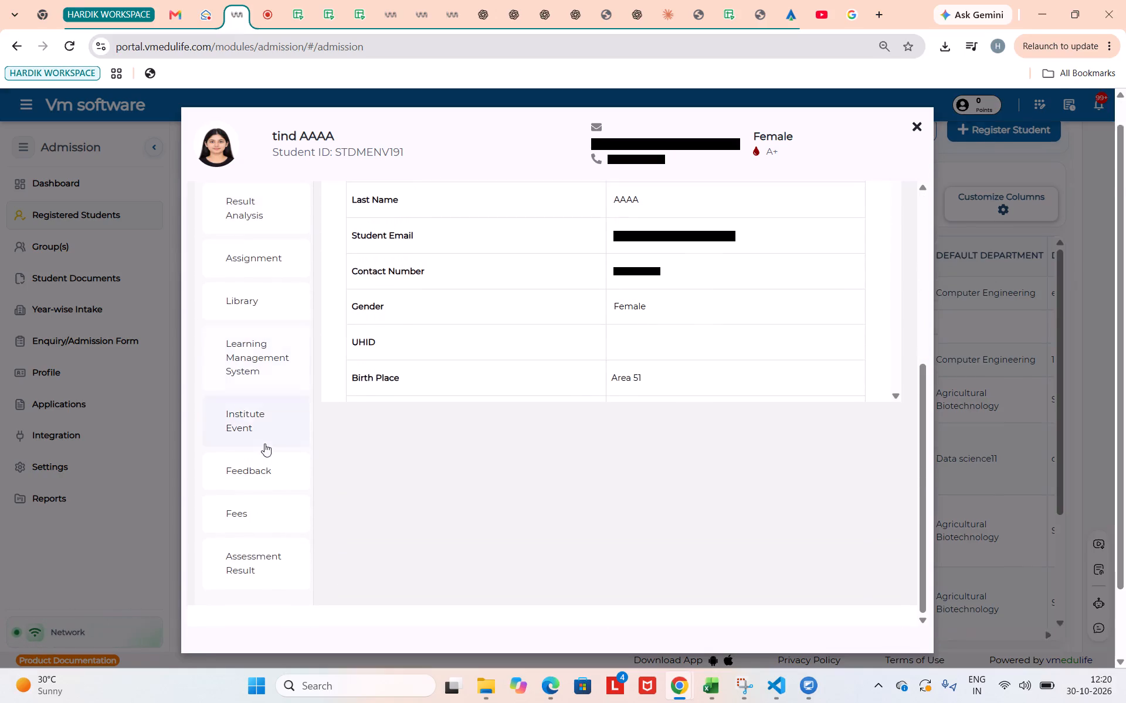
scroll(255, 395, "up", 4)
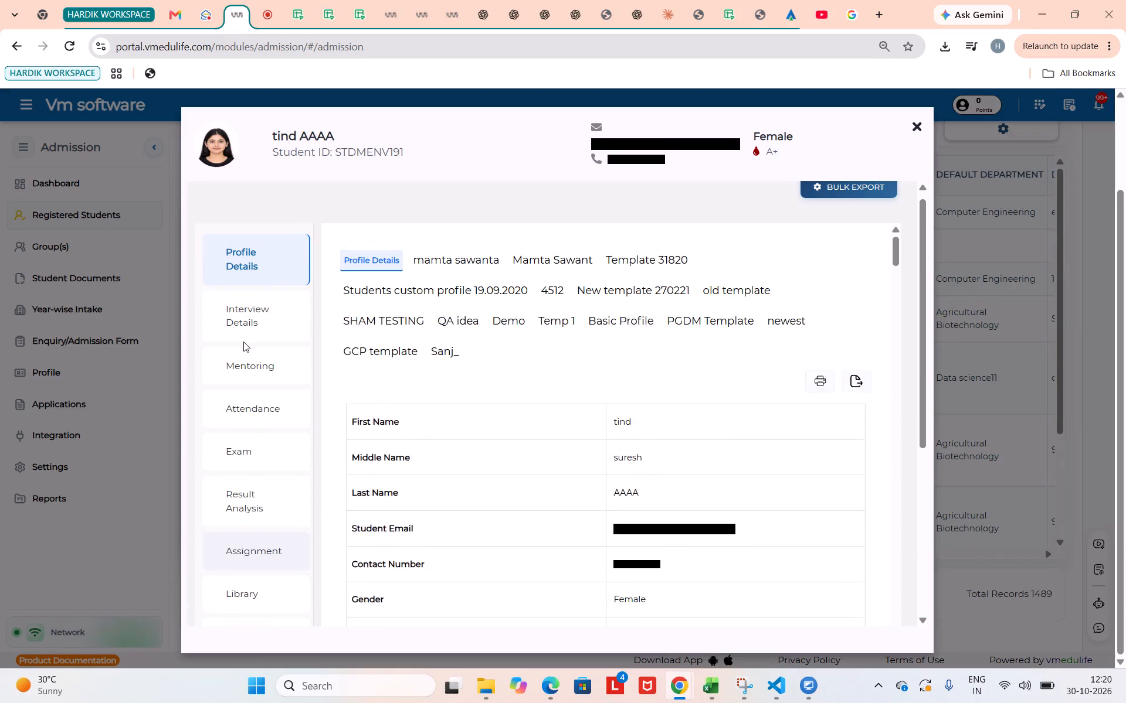
Review tind's Interview Details and Mentoring sections, go back to Profile Details, and close the student record.
left_click(236, 327)
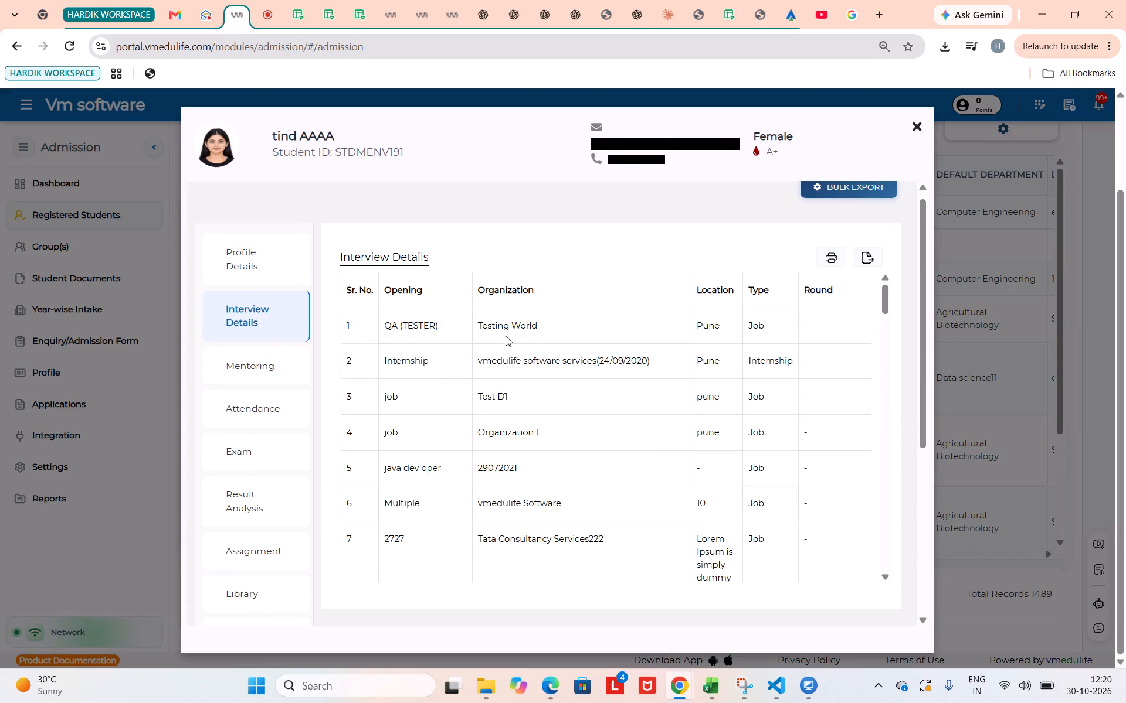
left_click_drag(503, 336, 653, 386)
left_click(668, 431)
scroll(533, 473, "down", 5)
scroll(421, 468, "up", 1)
scroll(421, 468, "down", 5)
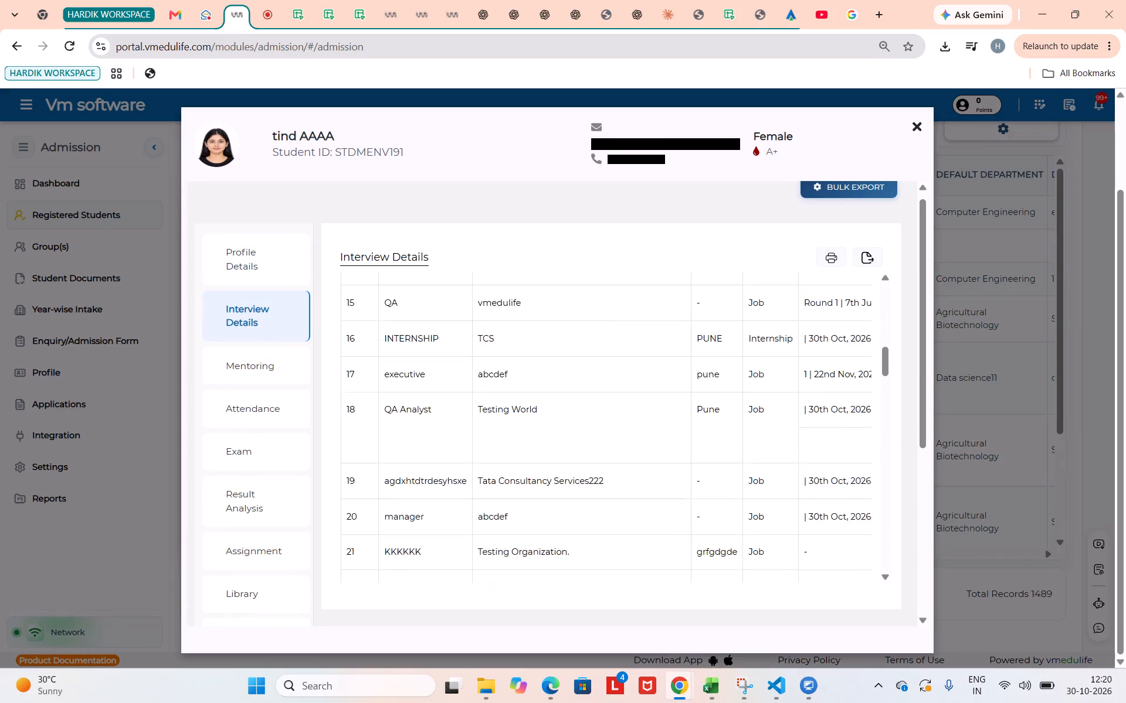
scroll(420, 476, "down", 13)
scroll(454, 487, "down", 20)
scroll(454, 487, "down", 2)
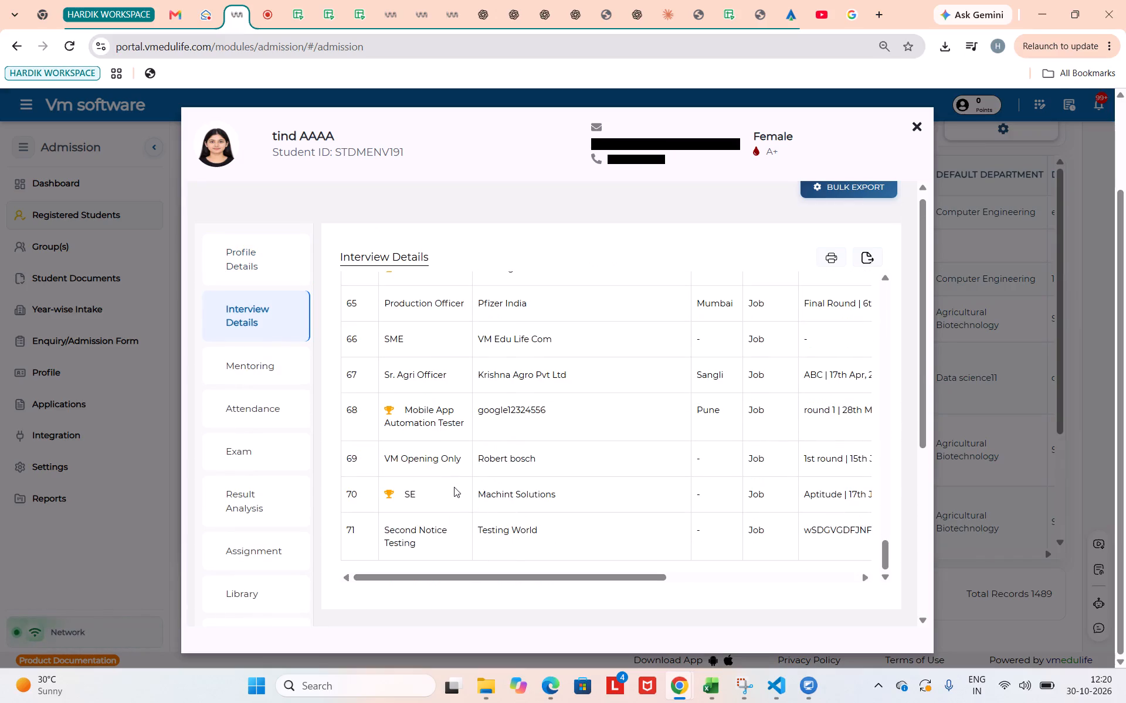
scroll(454, 487, "up", 1)
scroll(381, 417, "up", 3)
left_click(263, 370)
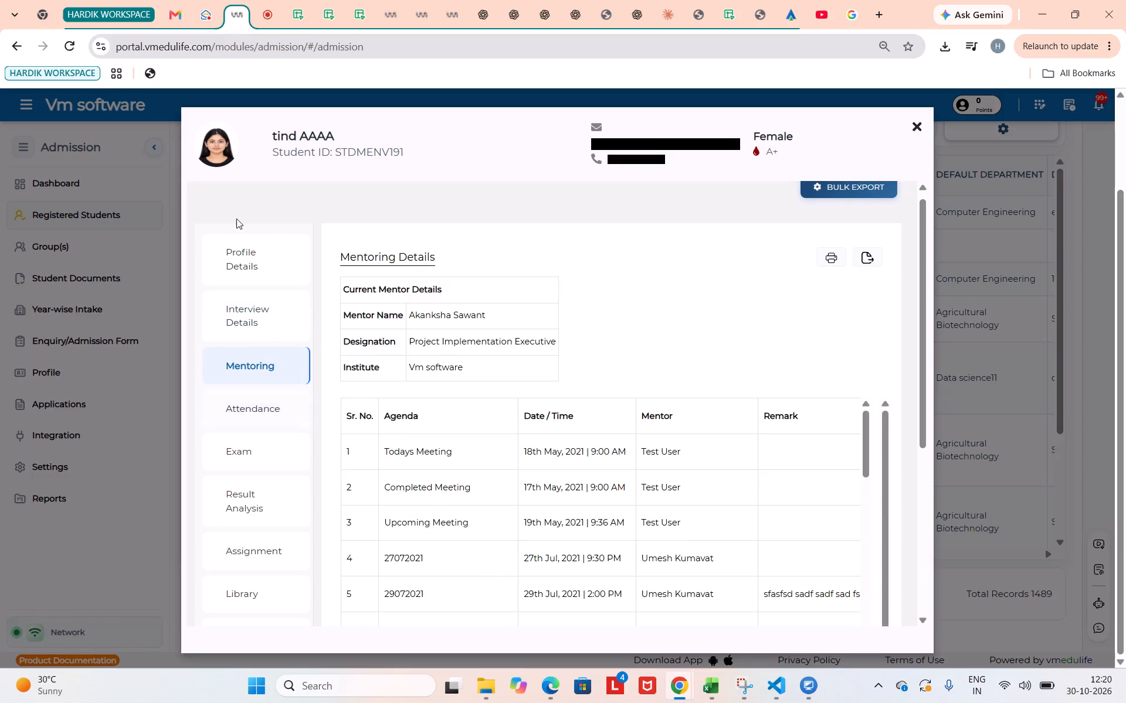
left_click(238, 254)
left_click(220, 156)
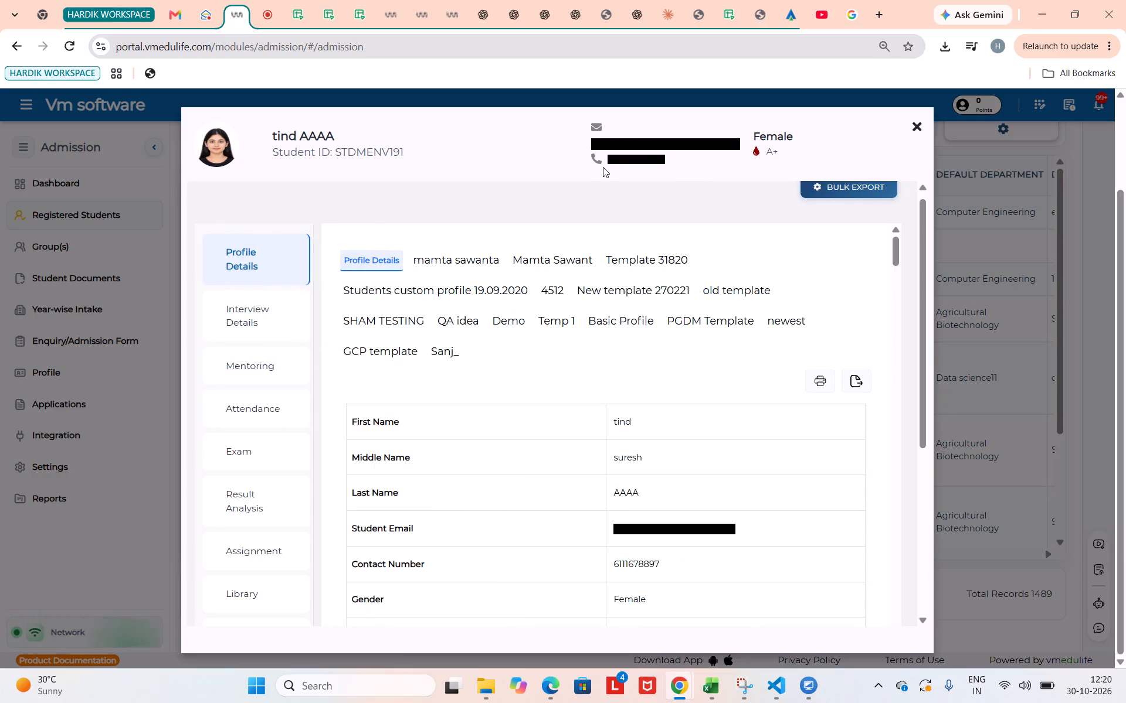
left_click(911, 128)
left_click(915, 128)
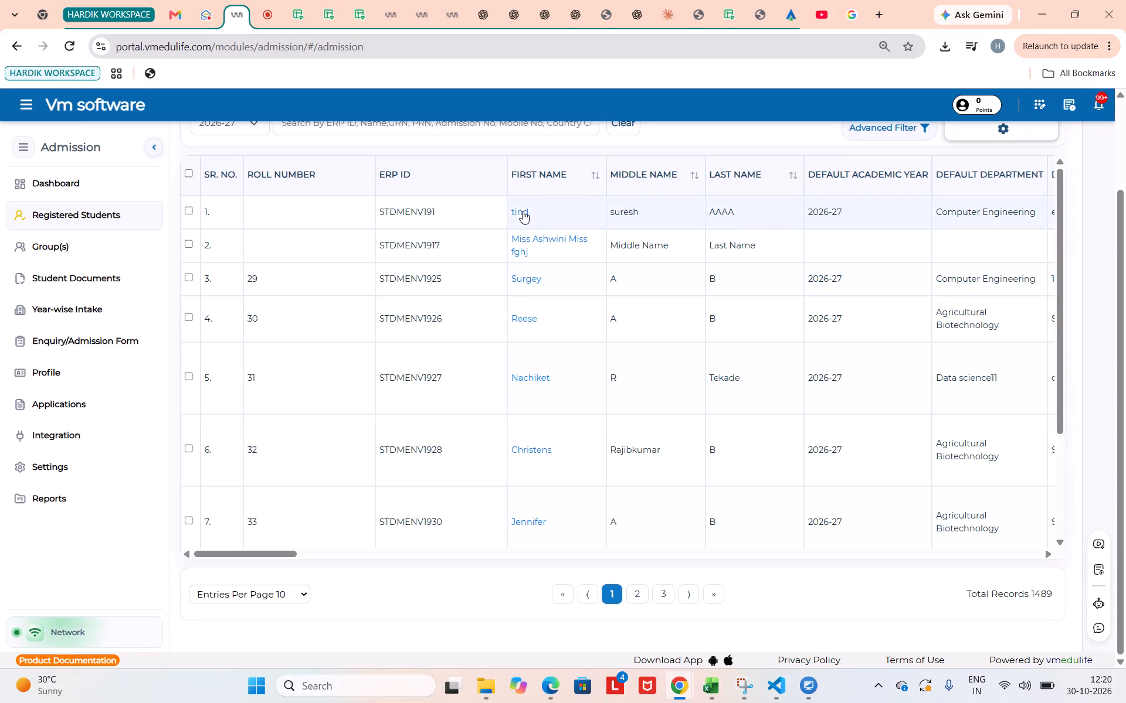
Recheck tind's profile and examine the remaining columns of the Registered Students list through Last Modified By.
left_click(518, 211)
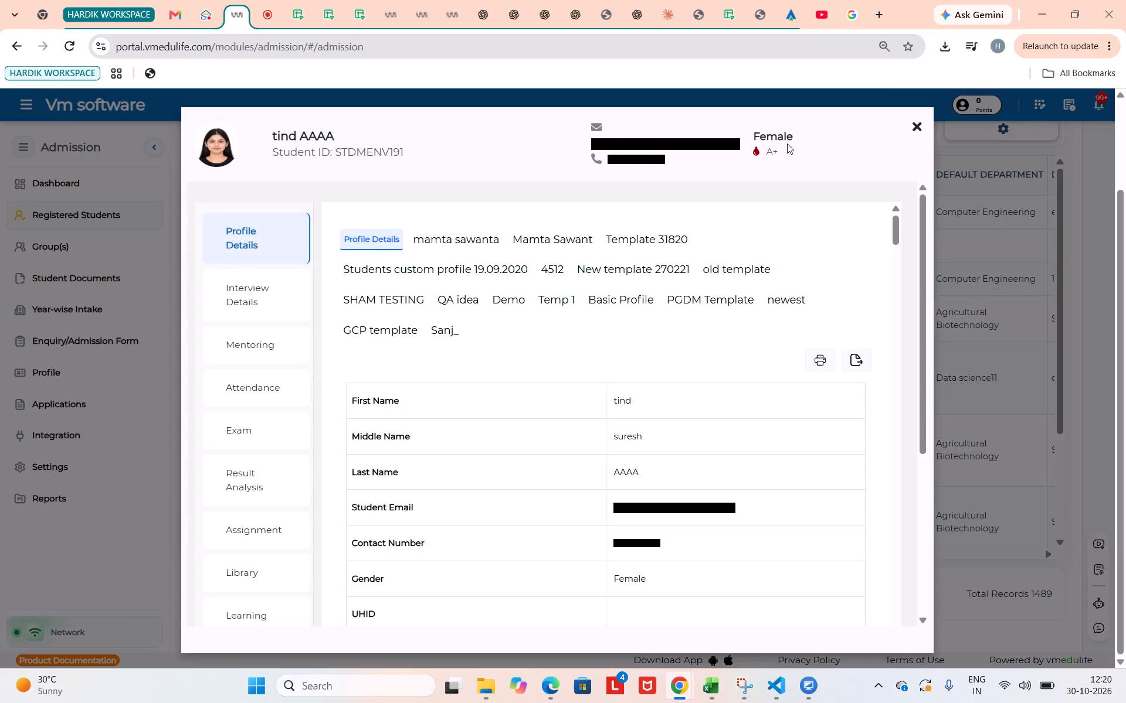
left_click(910, 126)
left_click(917, 128)
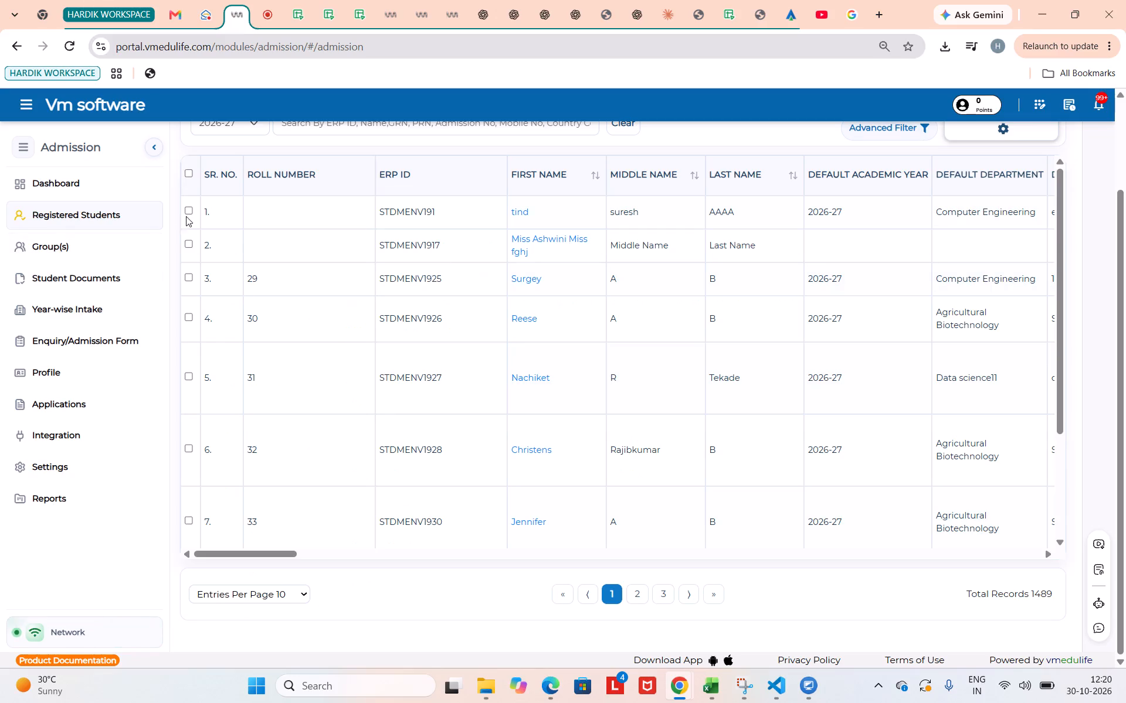
left_click(194, 211)
left_click_drag(203, 556, 433, 558)
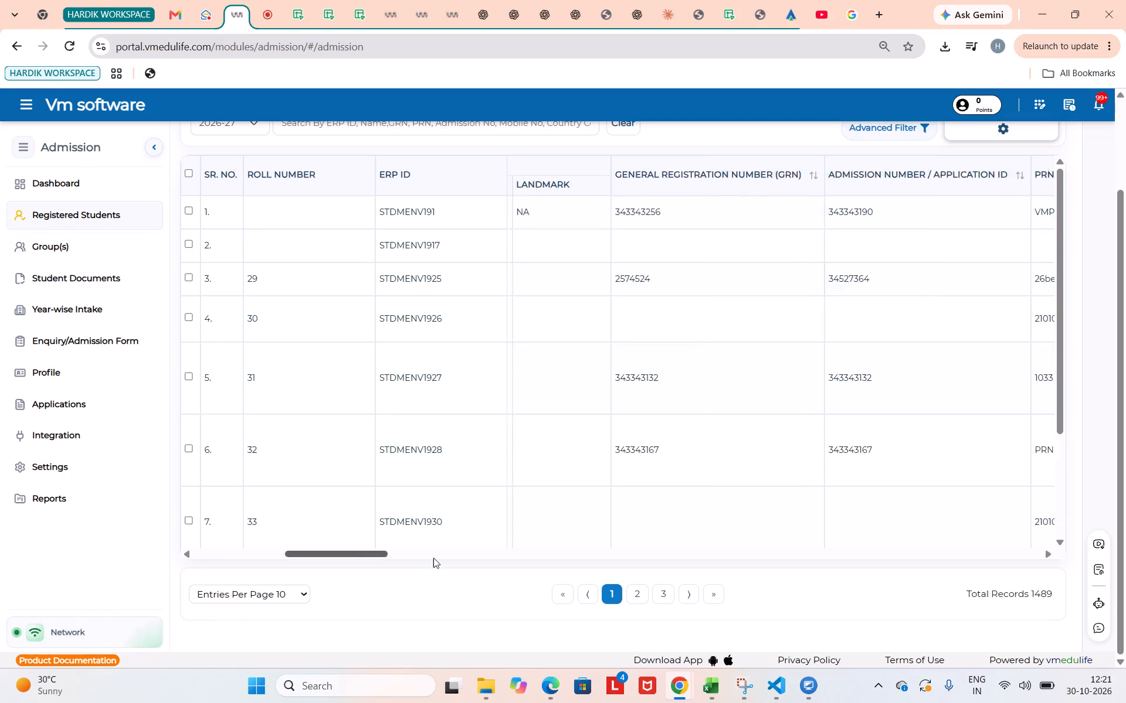
left_click_drag(433, 558, 995, 525)
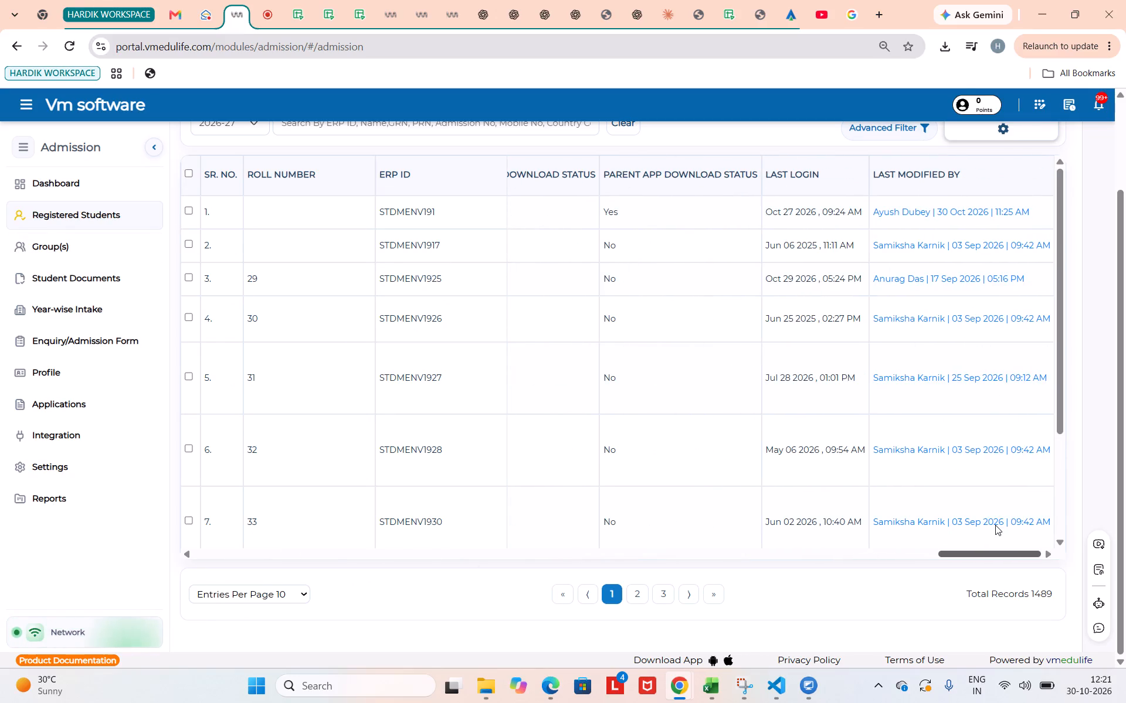
left_click_drag(995, 525, 180, 555)
left_click(523, 209)
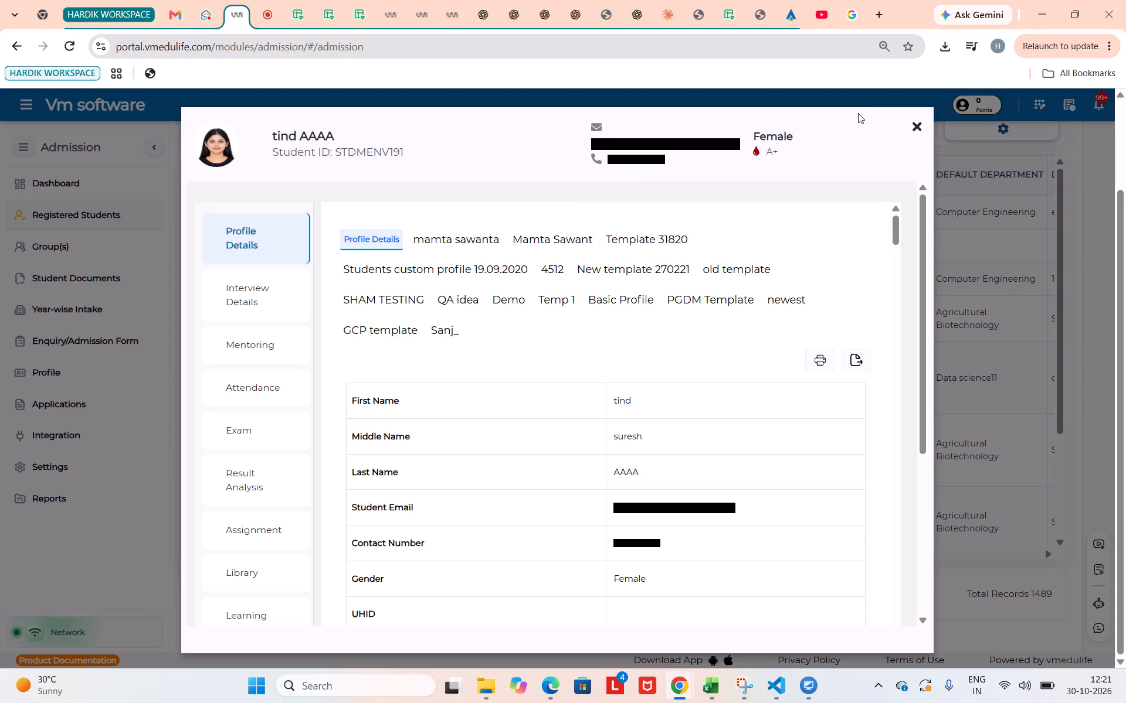
left_click(914, 127)
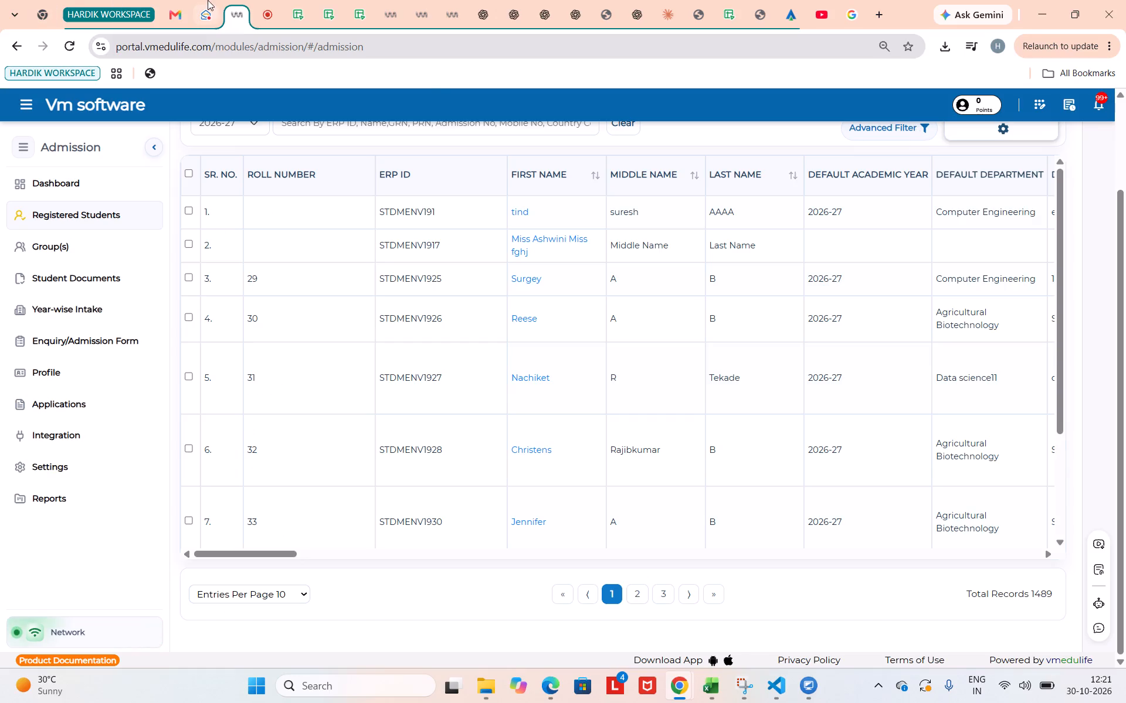
Switch back to Zoho Cliq and check the new messages in Assessment Implementation and Admission Cluster Implementation.
left_click(260, 13)
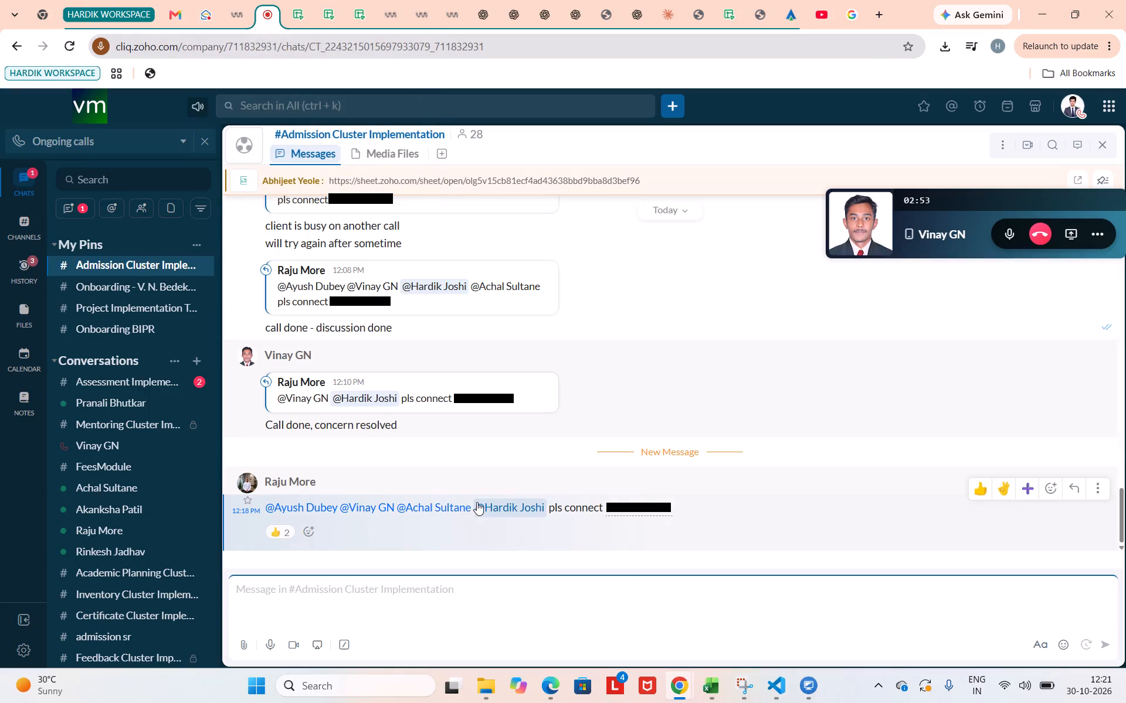
scroll(477, 502, "down", 5)
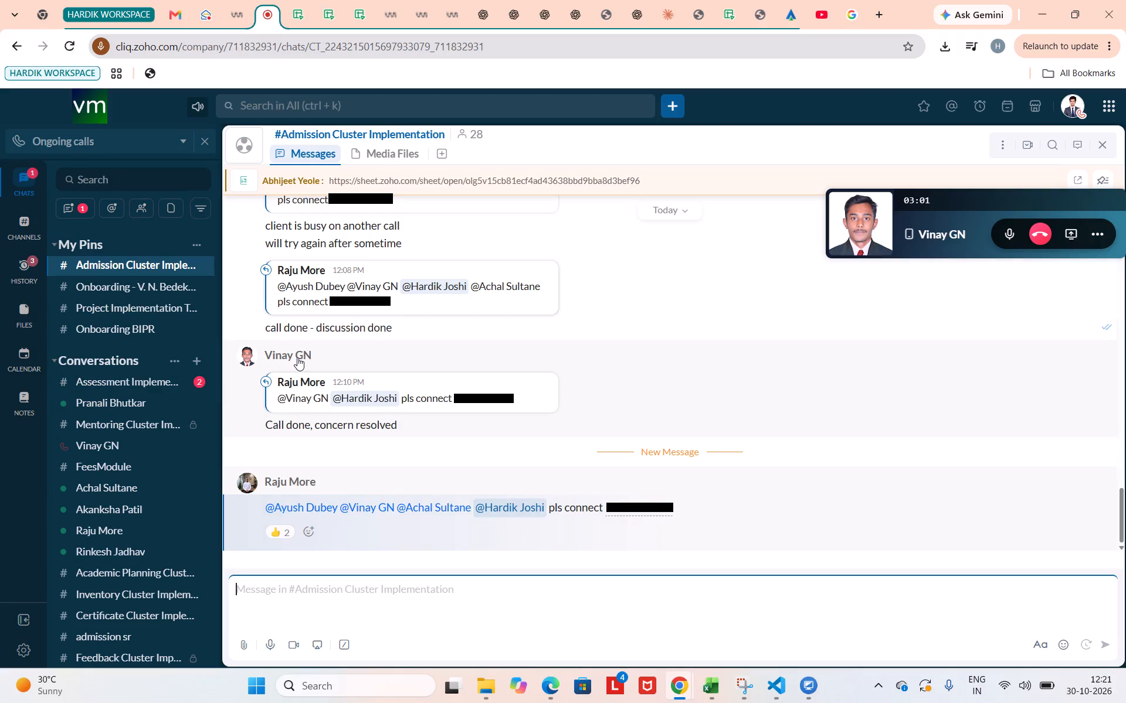
left_click(94, 390)
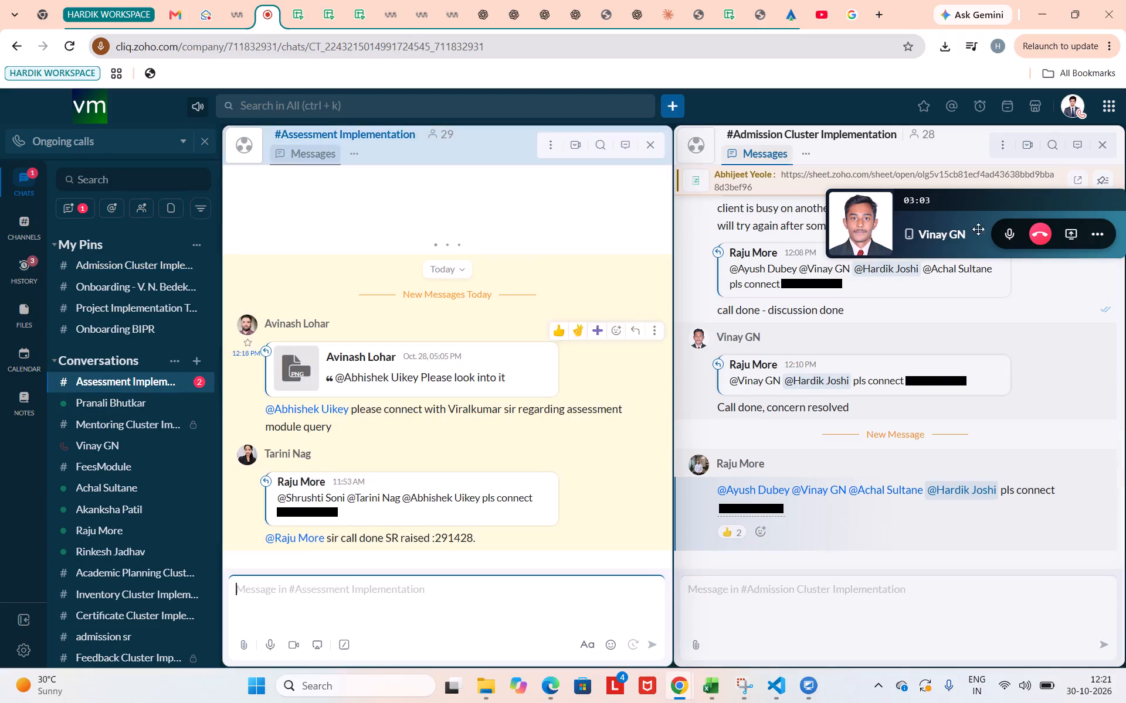
left_click(647, 148)
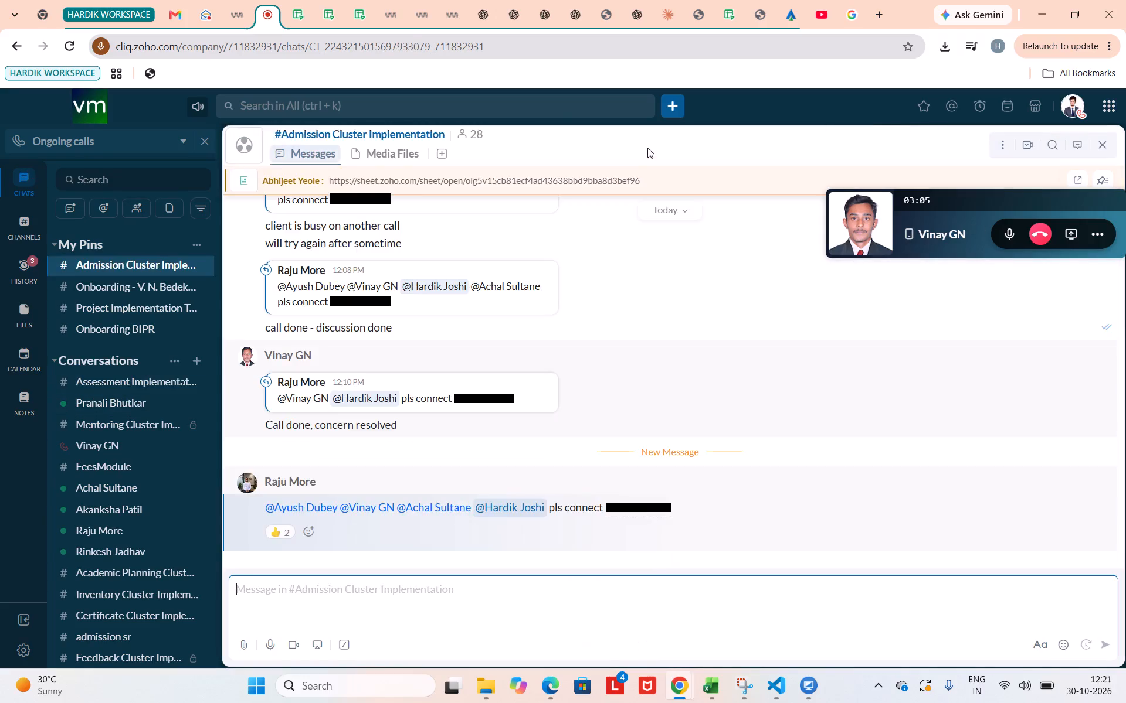
scroll(300, 406, "down", 7)
scroll(299, 409, "up", 7)
scroll(301, 408, "down", 8)
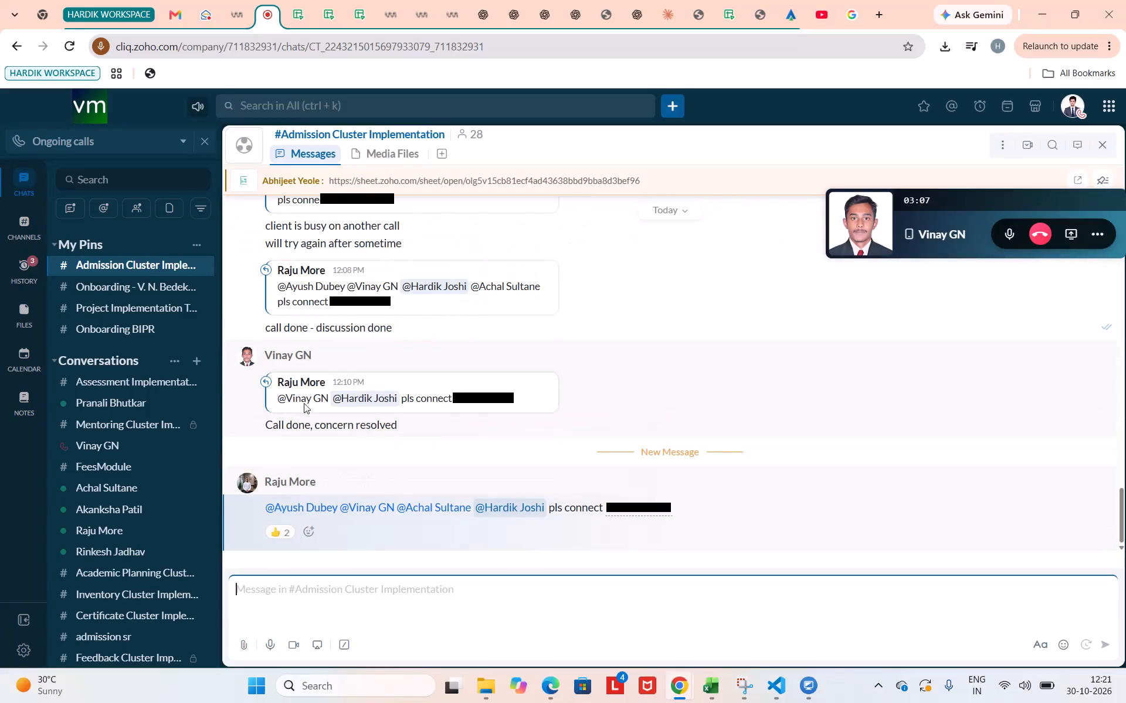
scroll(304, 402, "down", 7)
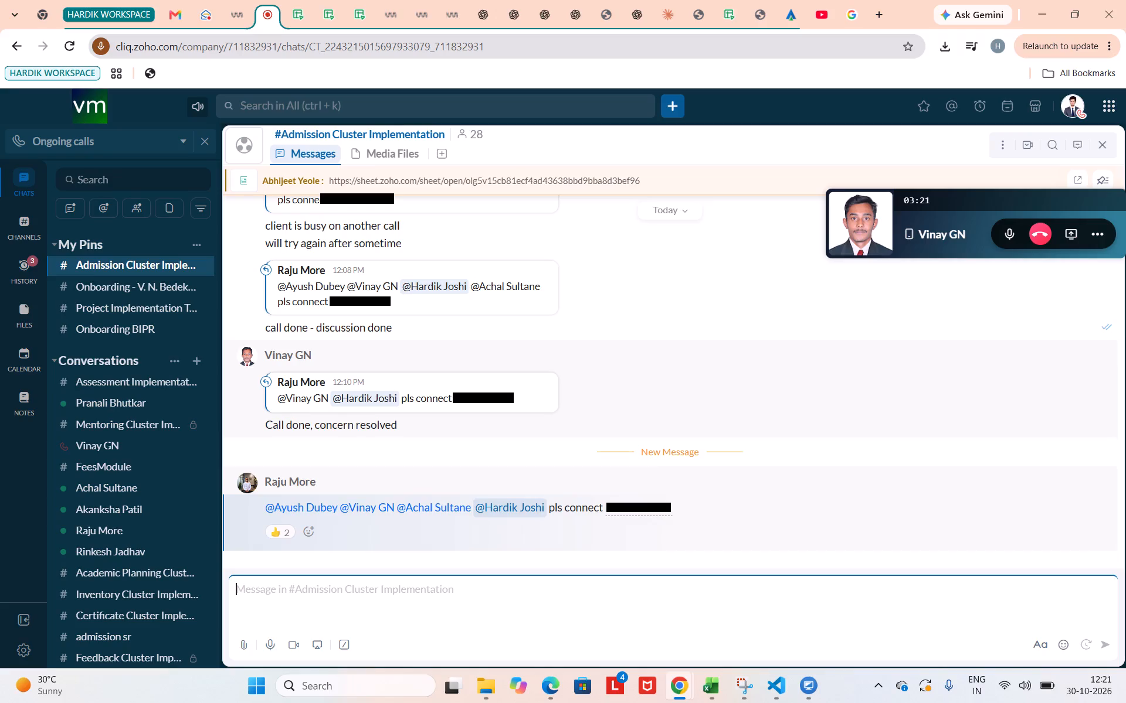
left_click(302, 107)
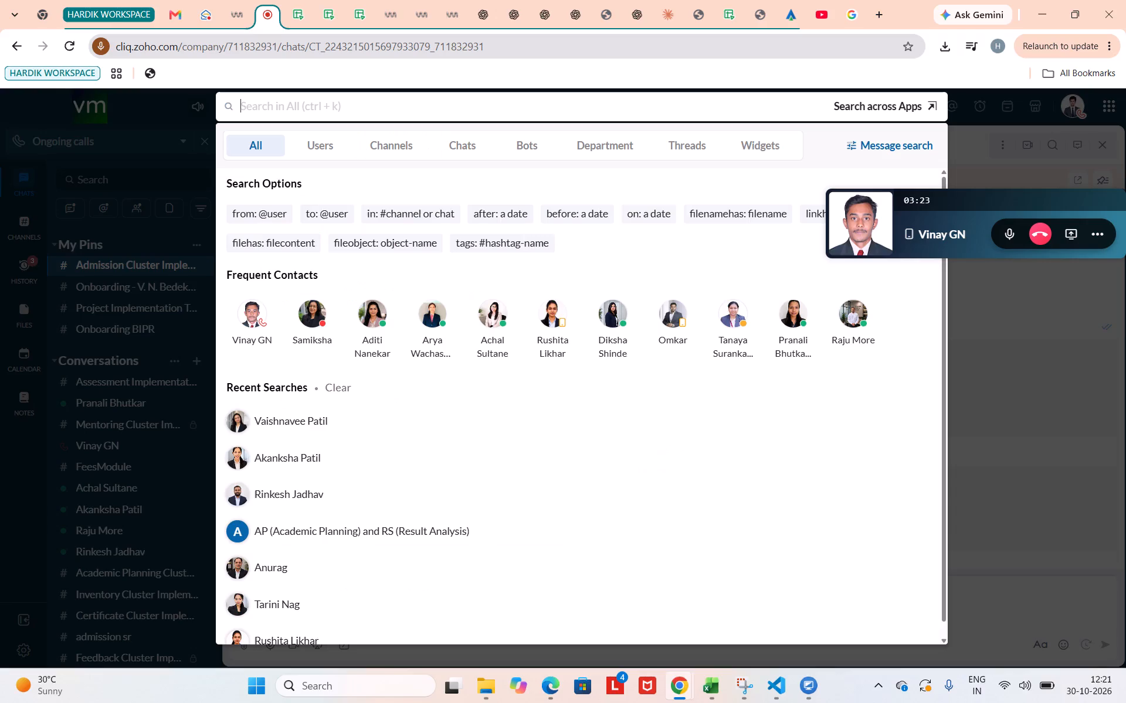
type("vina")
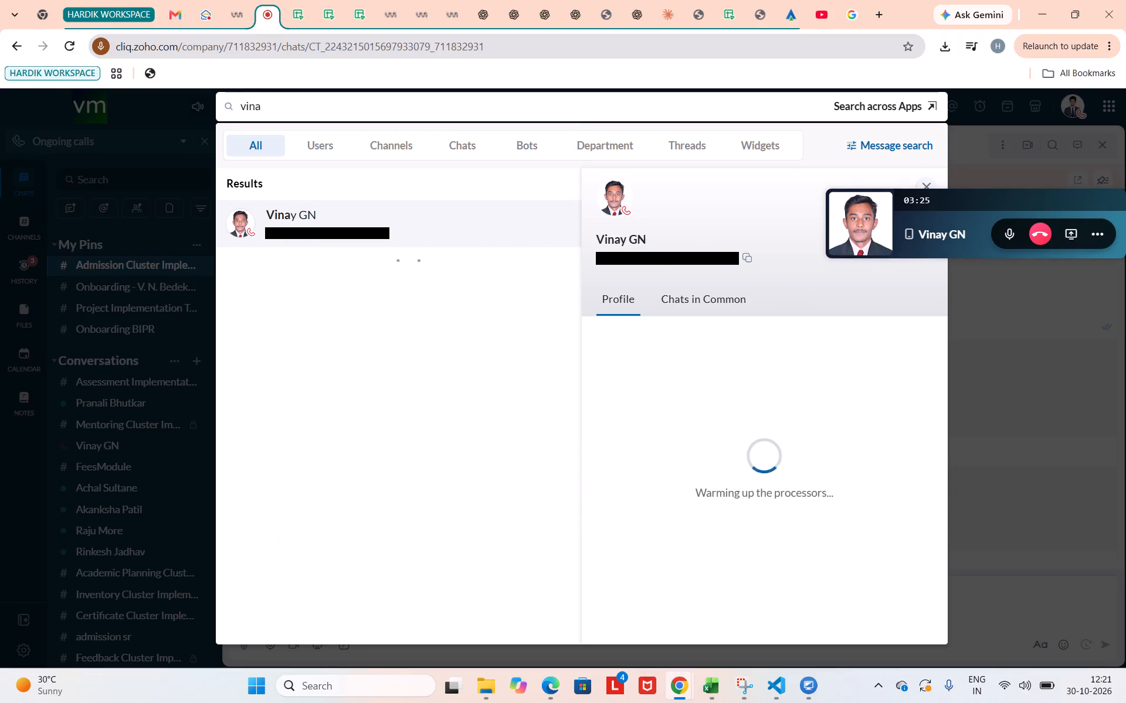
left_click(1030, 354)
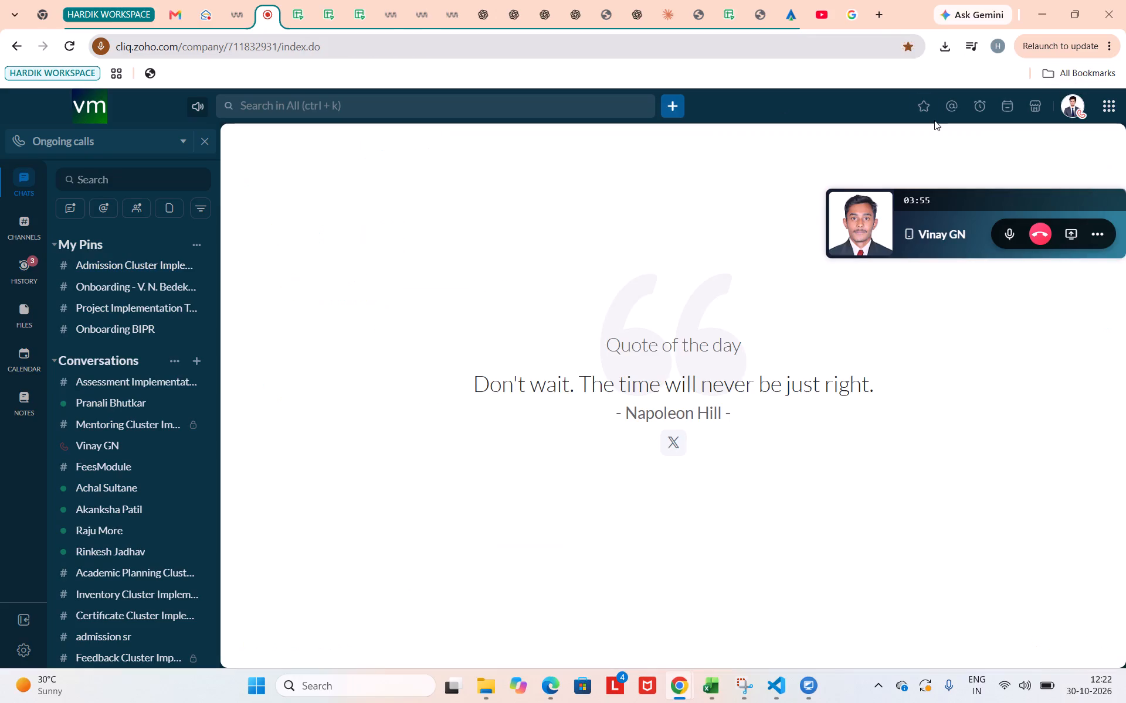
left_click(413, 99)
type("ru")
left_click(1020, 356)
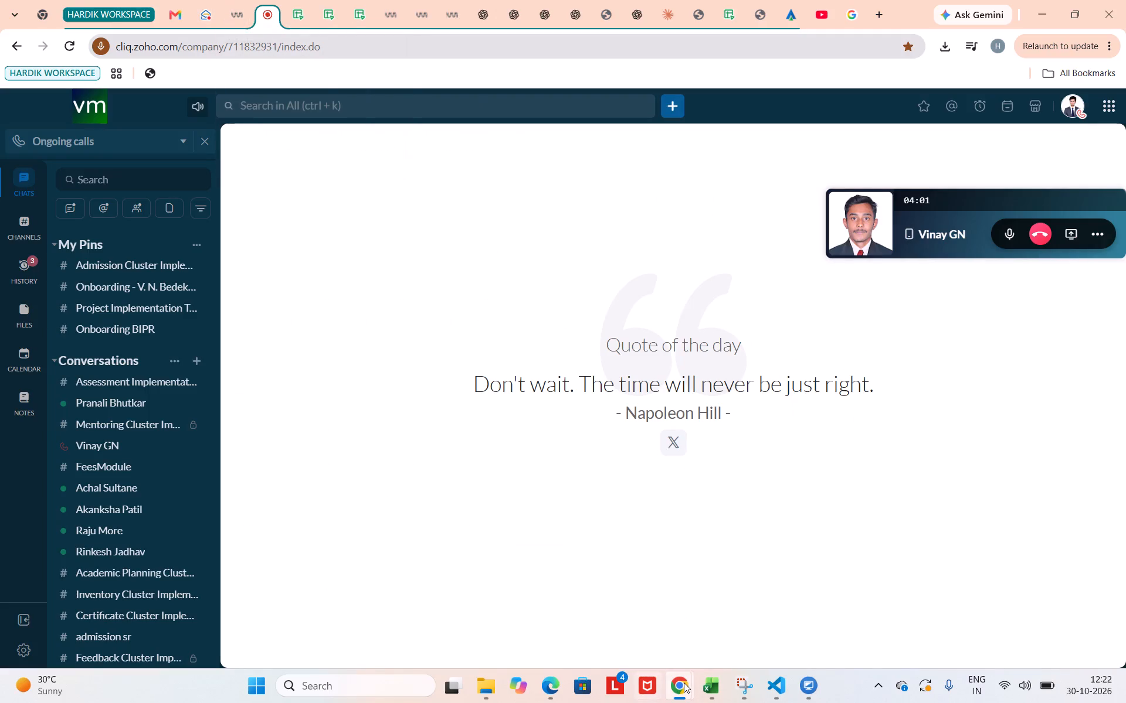
Switch to the vmedulife portal, find the Leave Management module by searching "lea", and open its Attendance Regularization page.
left_click(707, 630)
left_click(1040, 110)
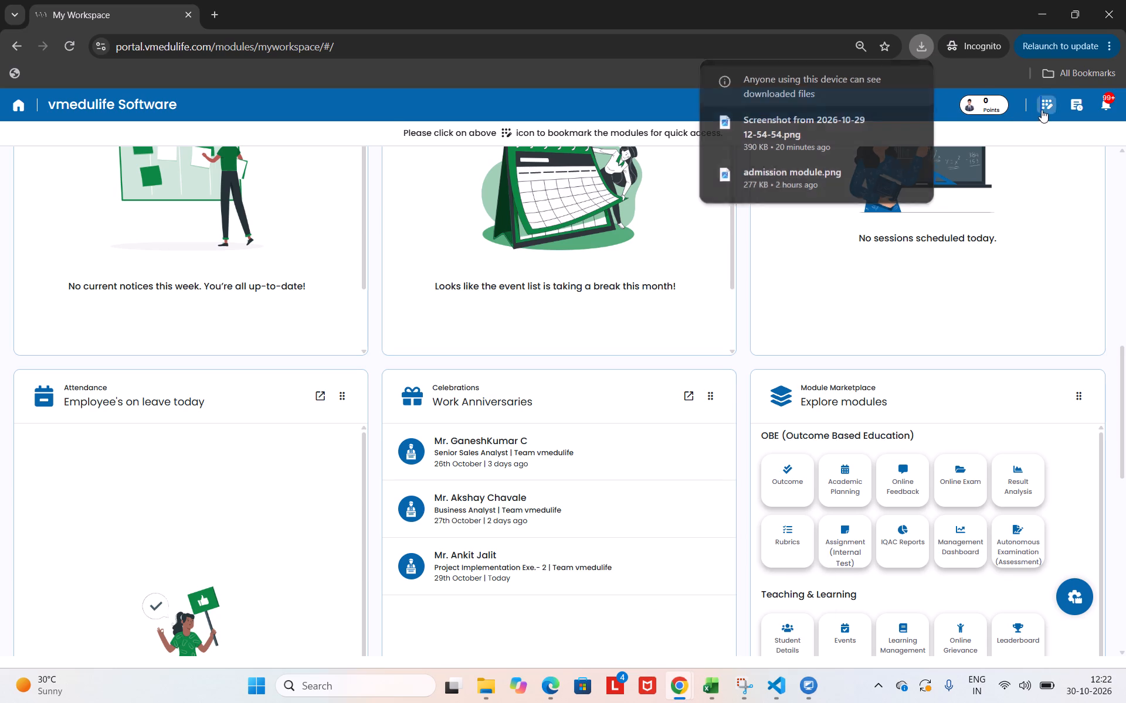
scroll(905, 260, "down", 6)
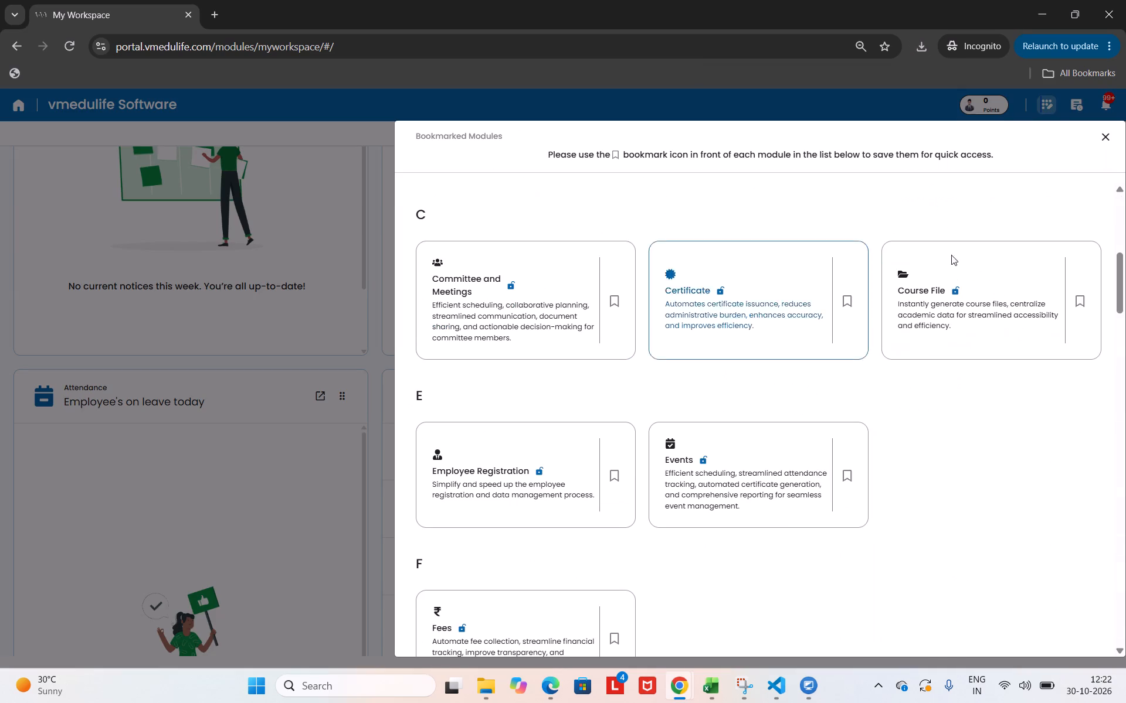
scroll(968, 253, "up", 5)
scroll(975, 192, "up", 9)
left_click(974, 199)
type("lea")
left_click(761, 313)
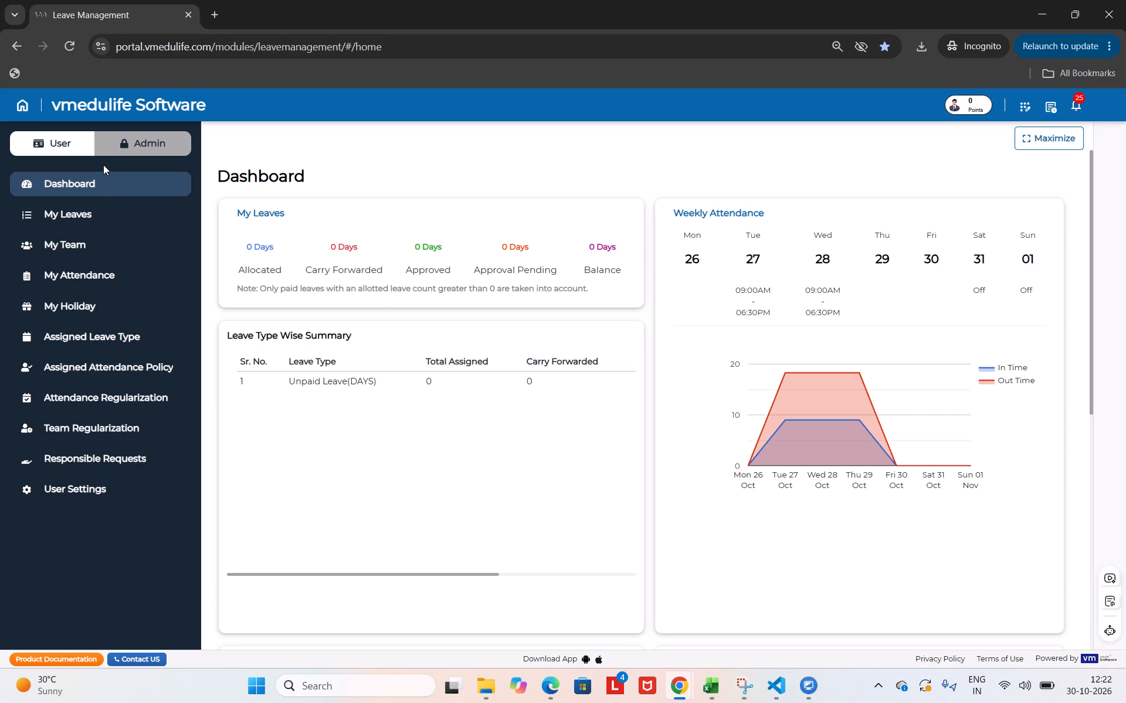
left_click(67, 426)
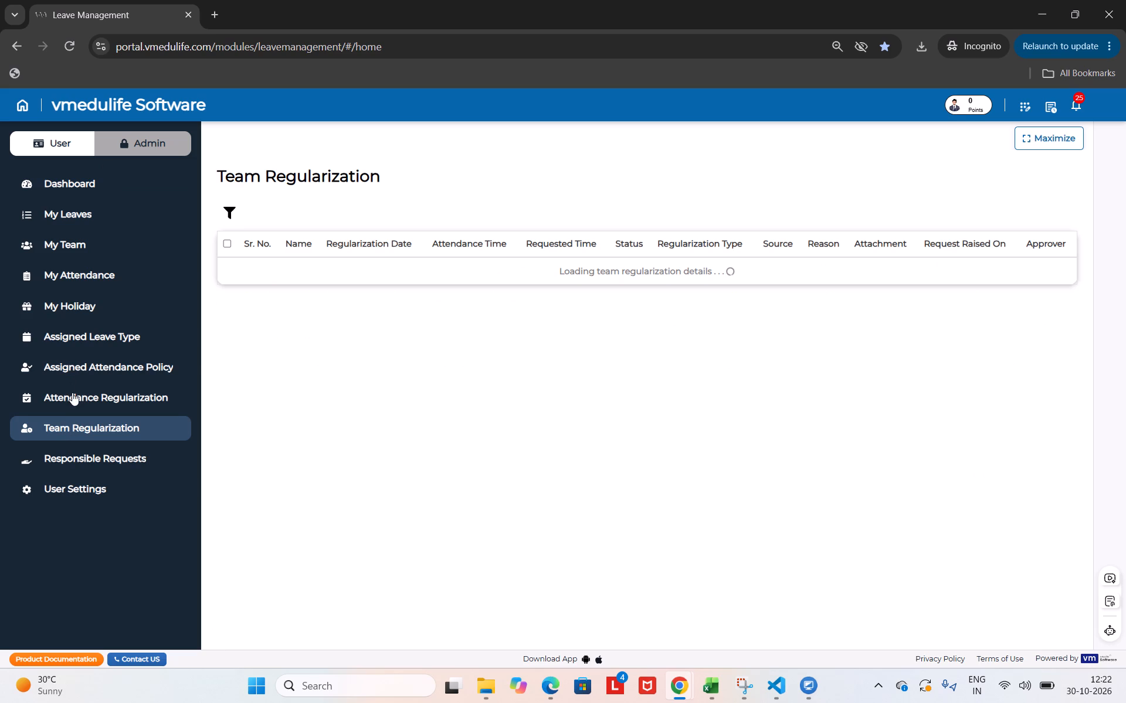
left_click(73, 394)
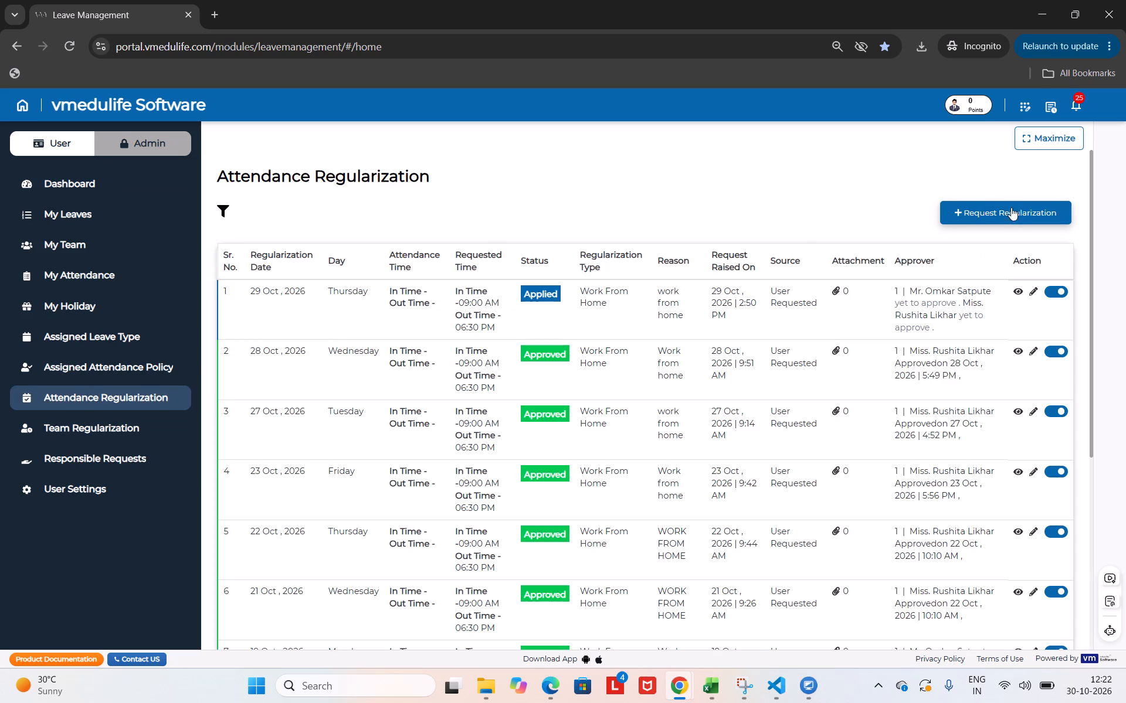
Submit a Work From Home regularization request from 30-10-2026 to 30-10-2026 with the reason "Work from home".
left_click(1009, 213)
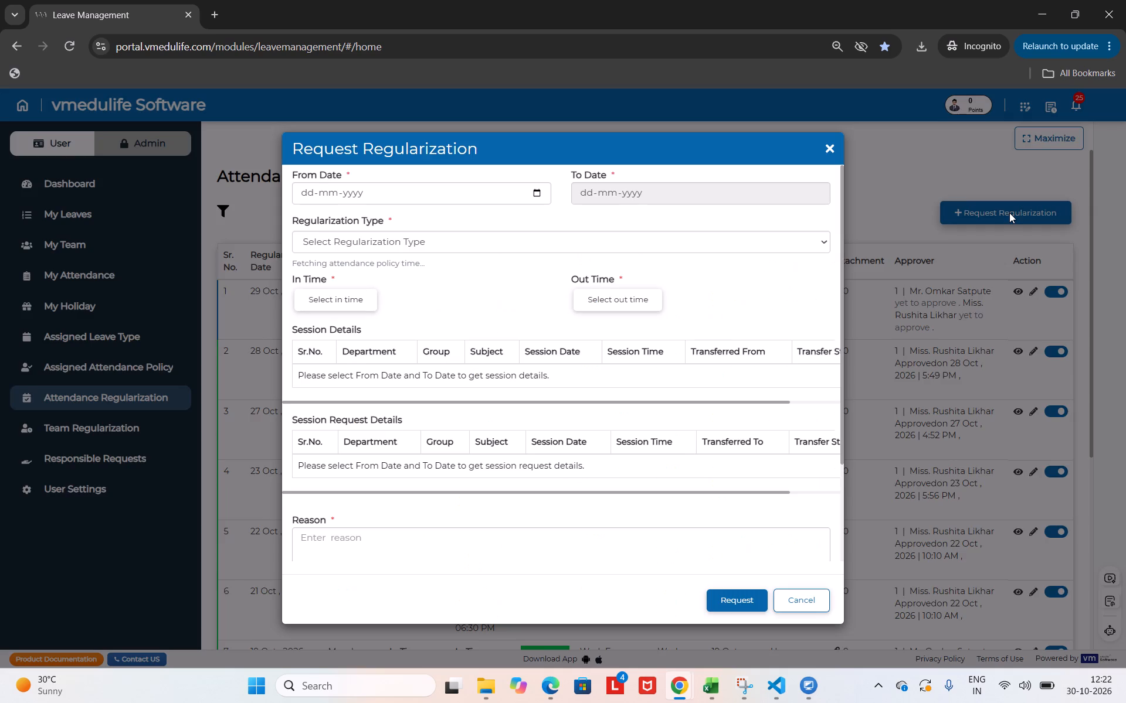
left_click(537, 192)
left_click(401, 336)
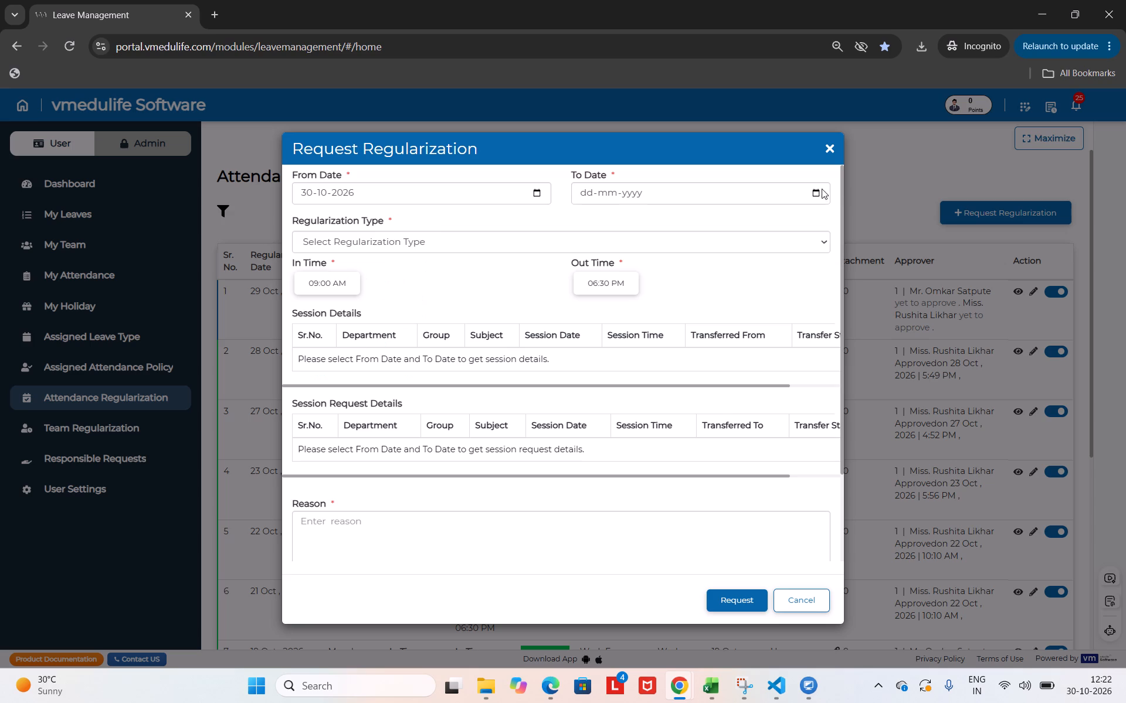
left_click(815, 188)
left_click(680, 337)
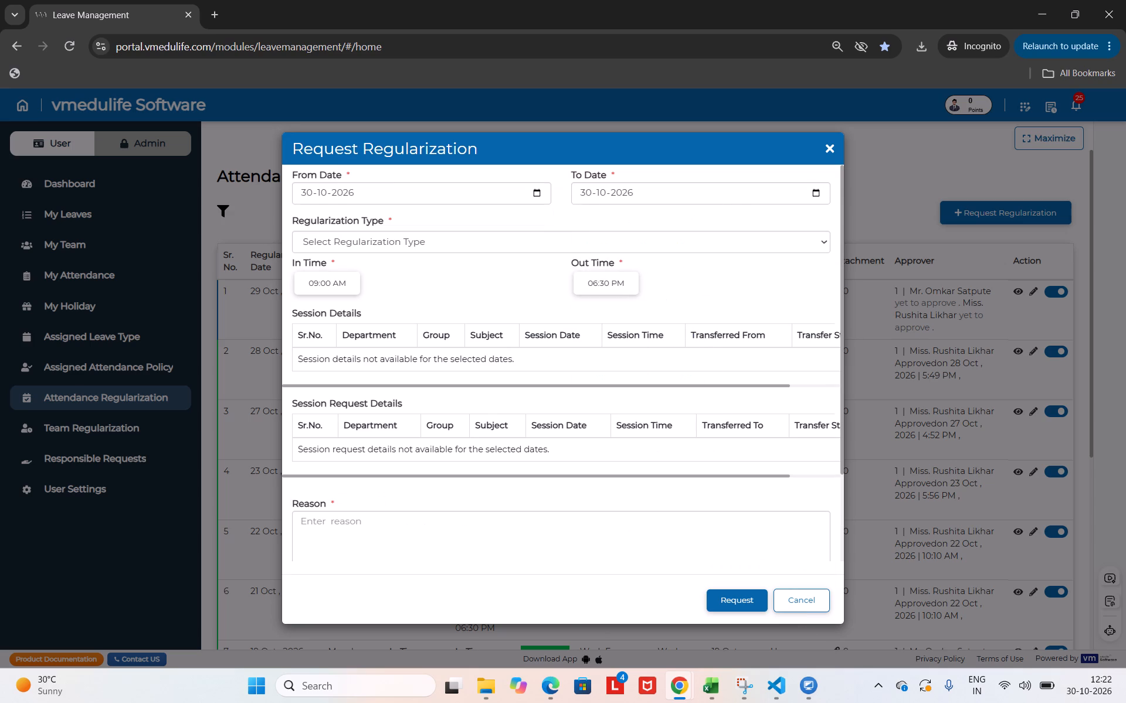
left_click(320, 243)
left_click(325, 351)
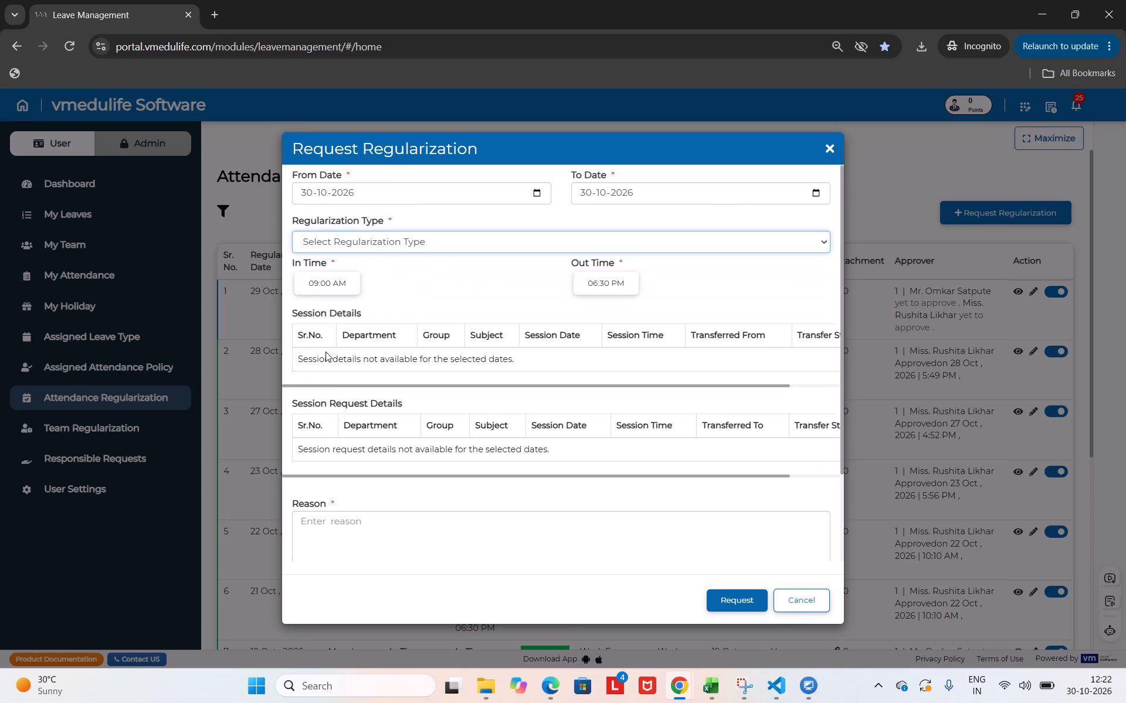
left_click(298, 534)
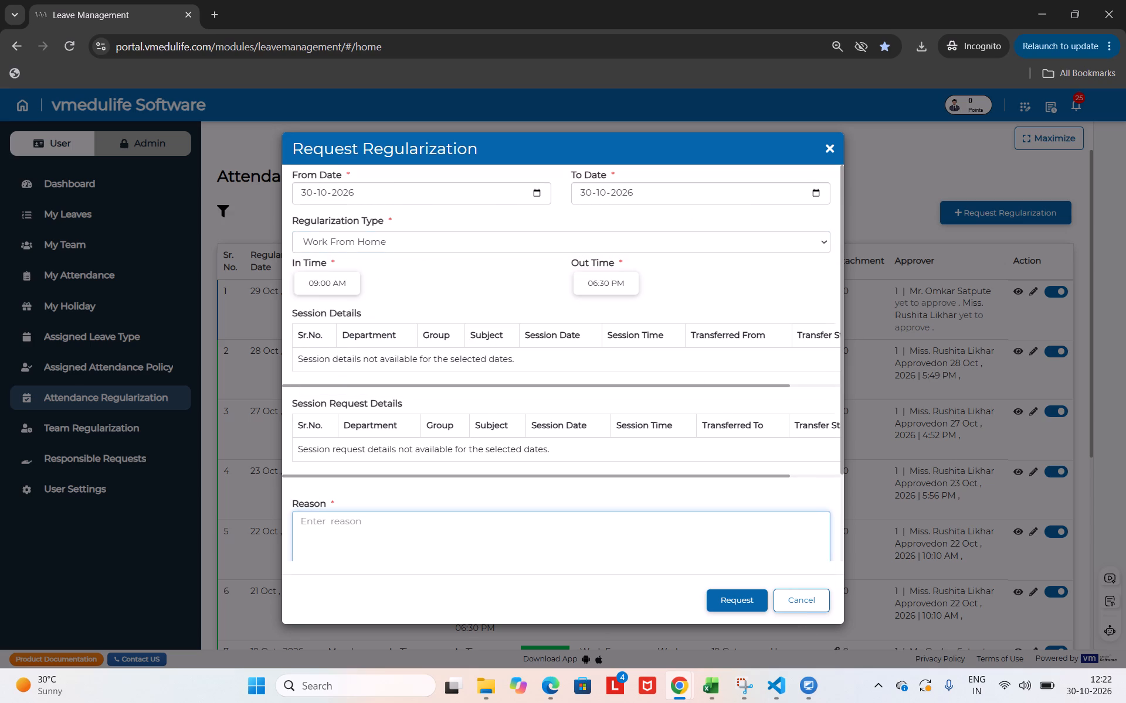
type("Work from home")
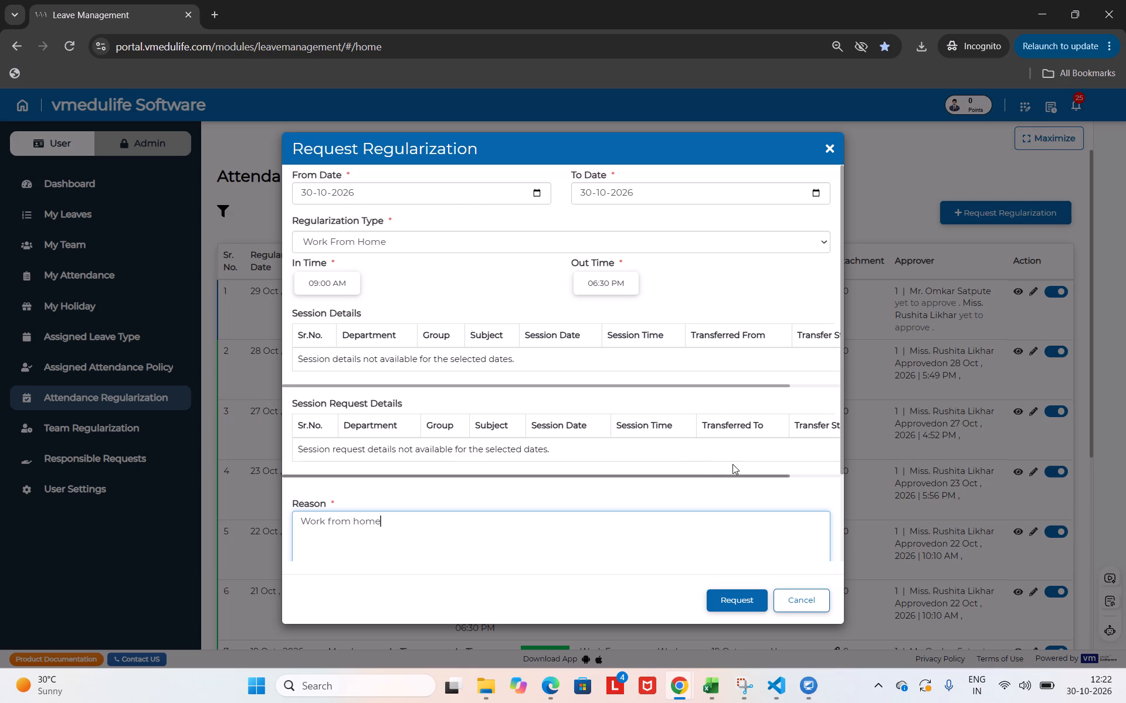
scroll(490, 299, "up", 1)
scroll(490, 299, "down", 6)
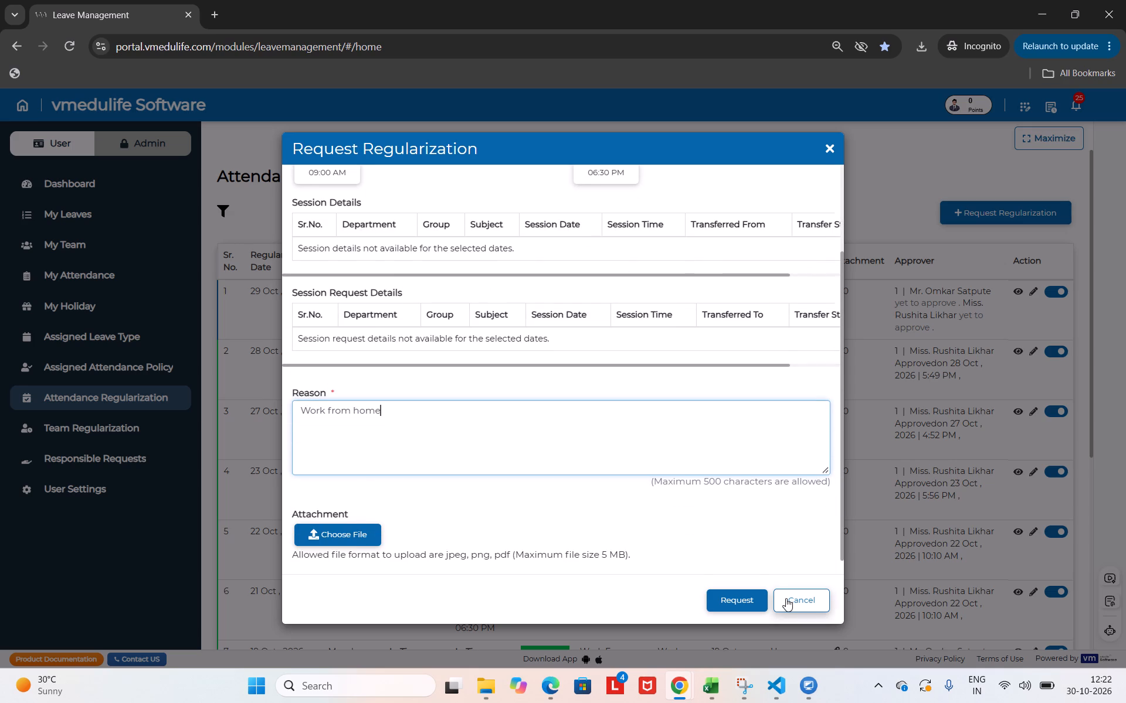
left_click(712, 591)
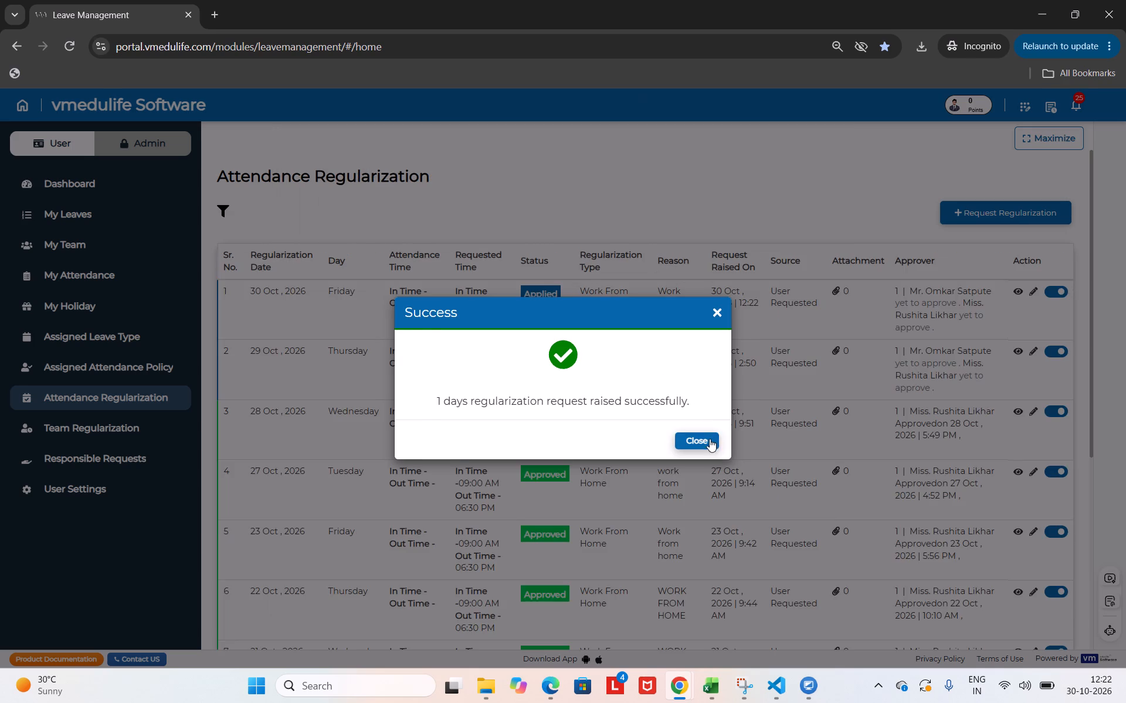
left_click(710, 439)
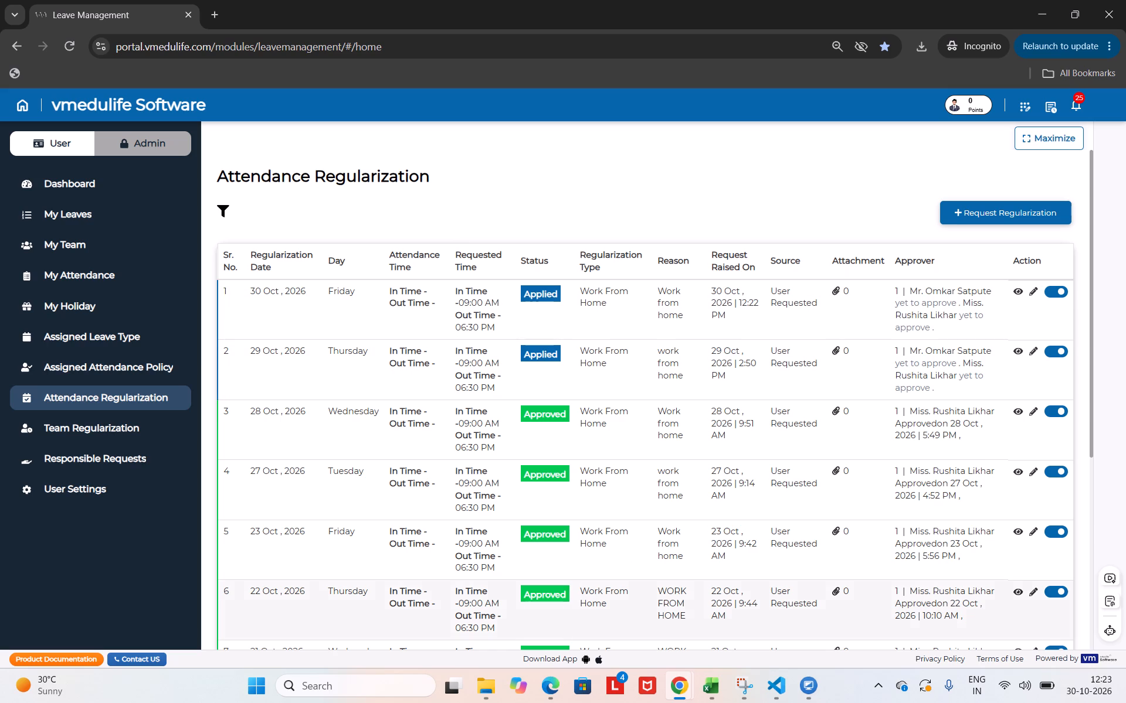
Switch back to Zoho Cliq, look through the conversation list for unread messages, and check the new message in Admission Cluster Implementation.
left_click(643, 639)
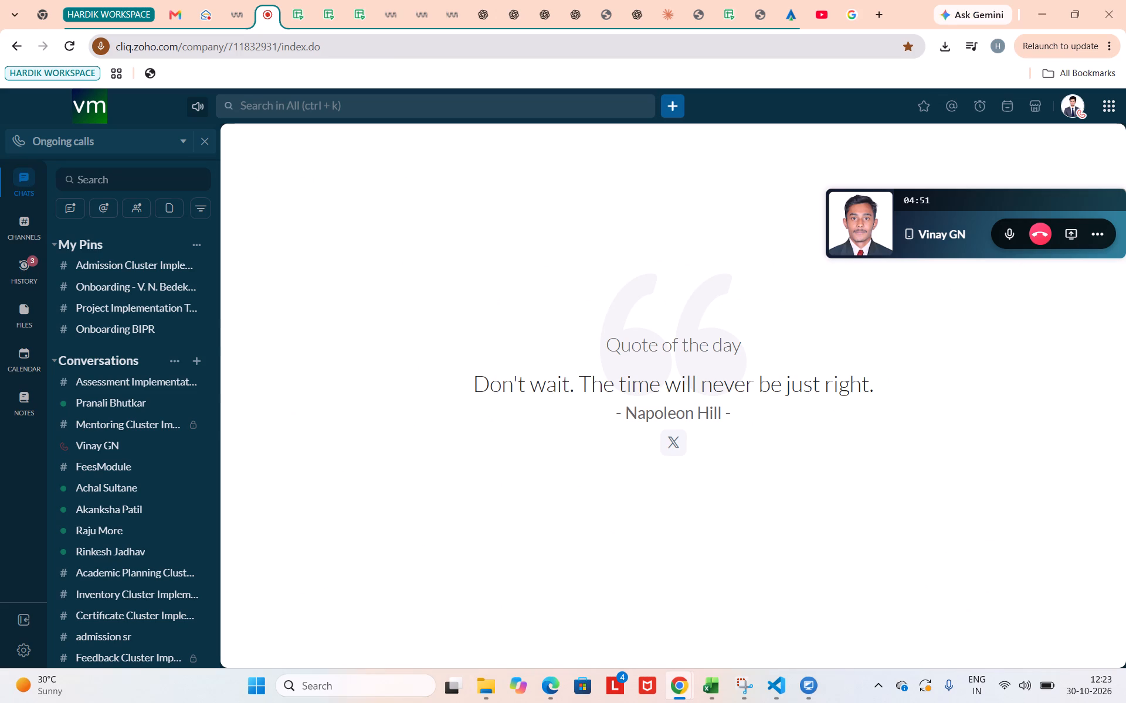
scroll(154, 422, "up", 4)
scroll(134, 406, "down", 3)
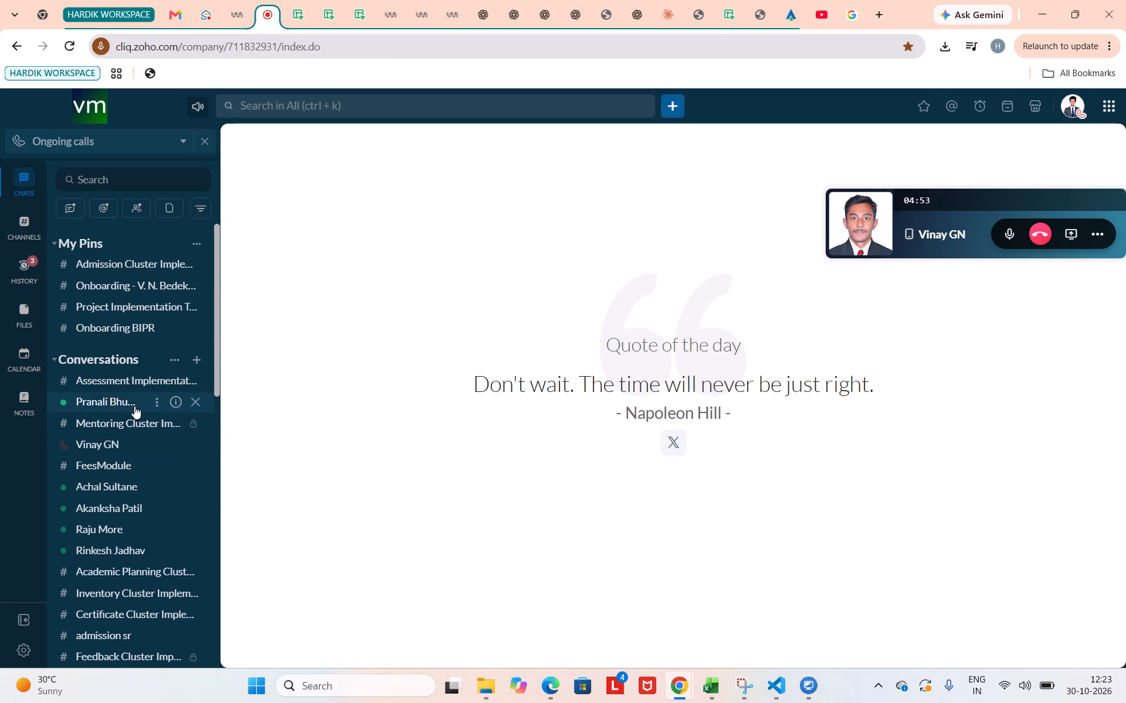
scroll(134, 406, "down", 1)
scroll(134, 406, "up", 9)
scroll(134, 406, "down", 13)
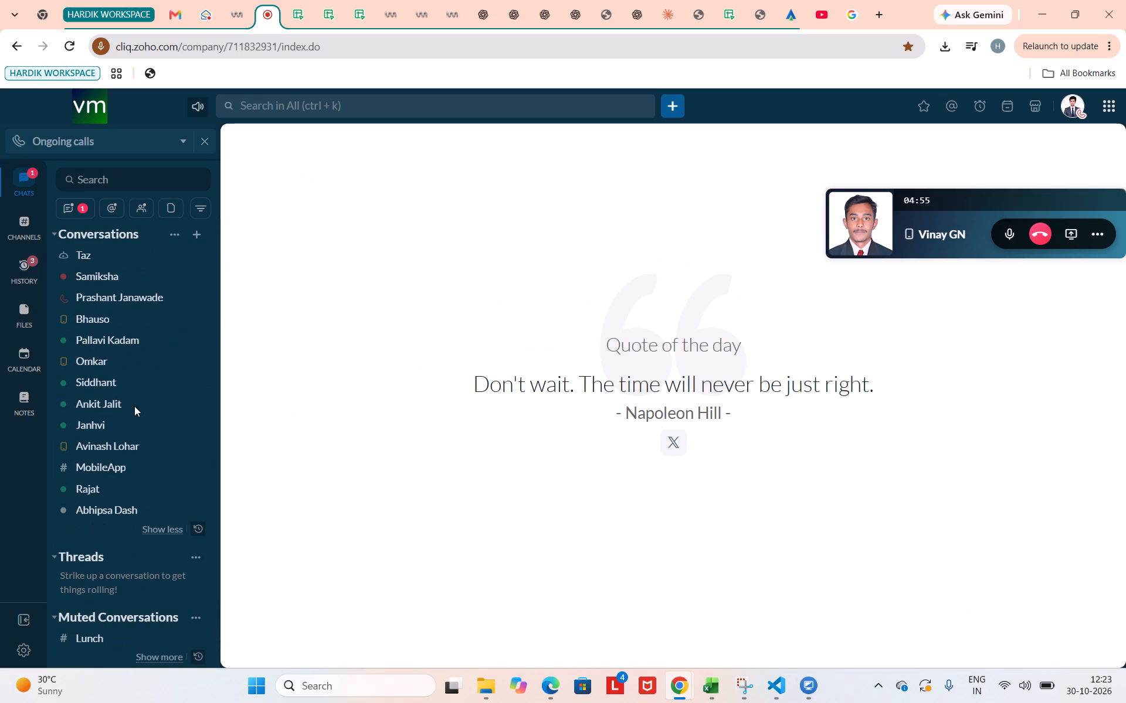
scroll(134, 406, "up", 14)
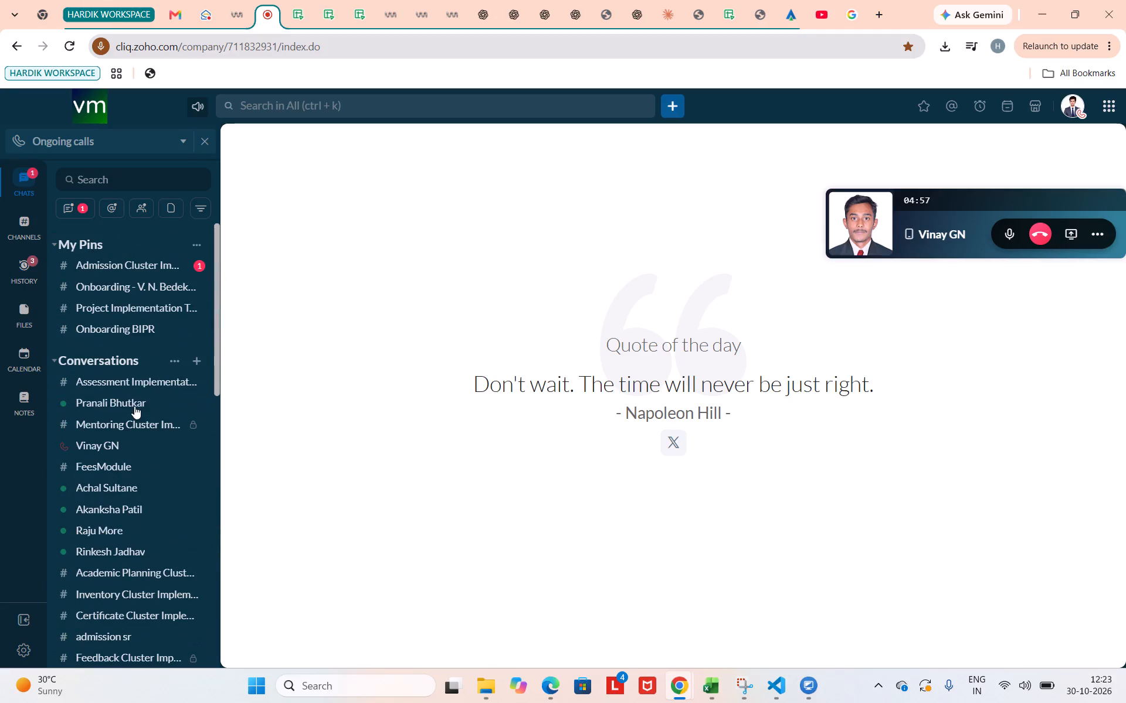
scroll(134, 406, "up", 19)
left_click(128, 262)
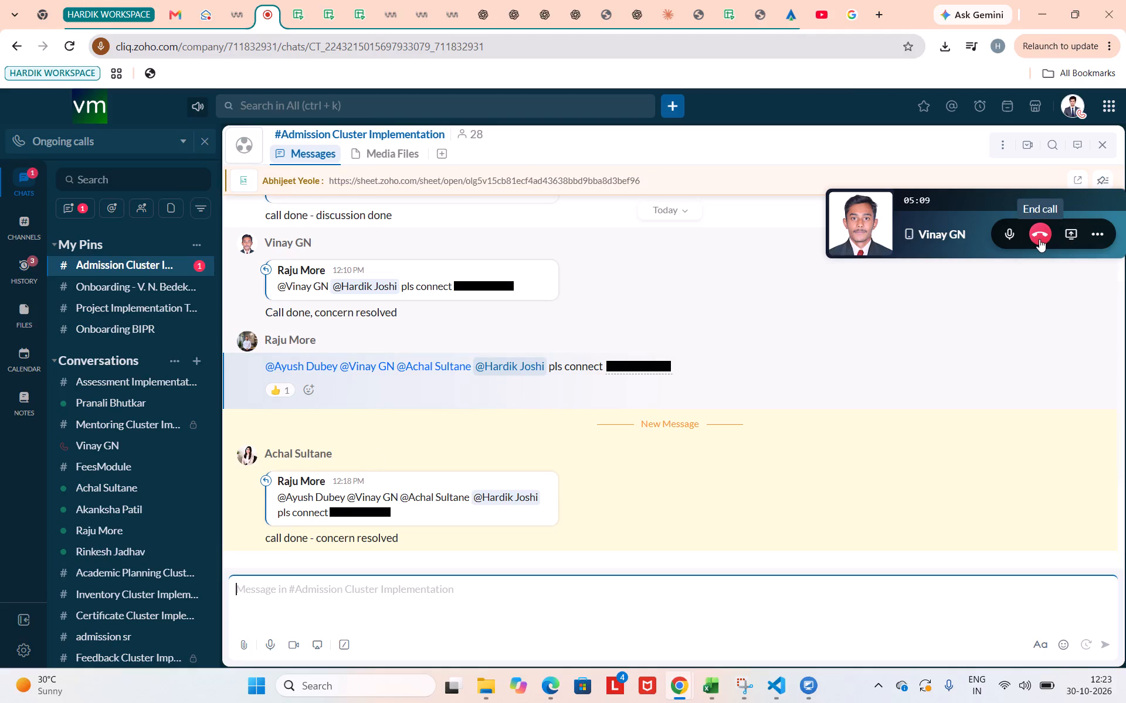
Add Achal to the ongoing call with Vinay, ring her, and close the Admission Cluster Implementation conversation.
left_click(1094, 237)
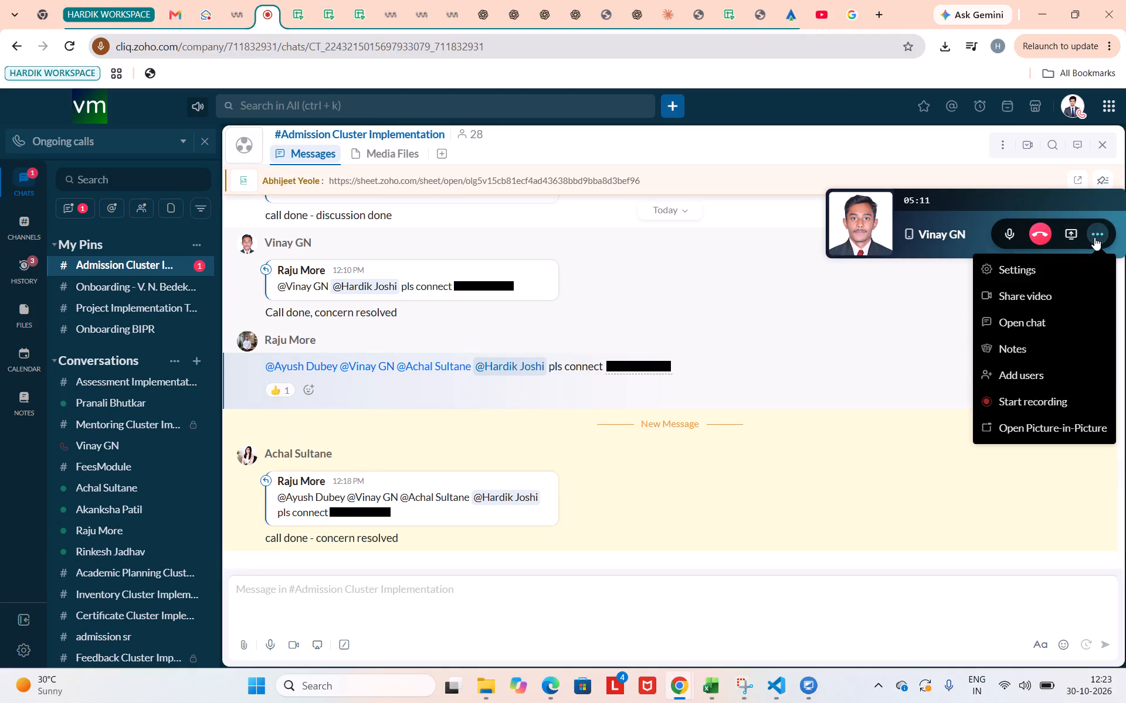
left_click(1049, 365)
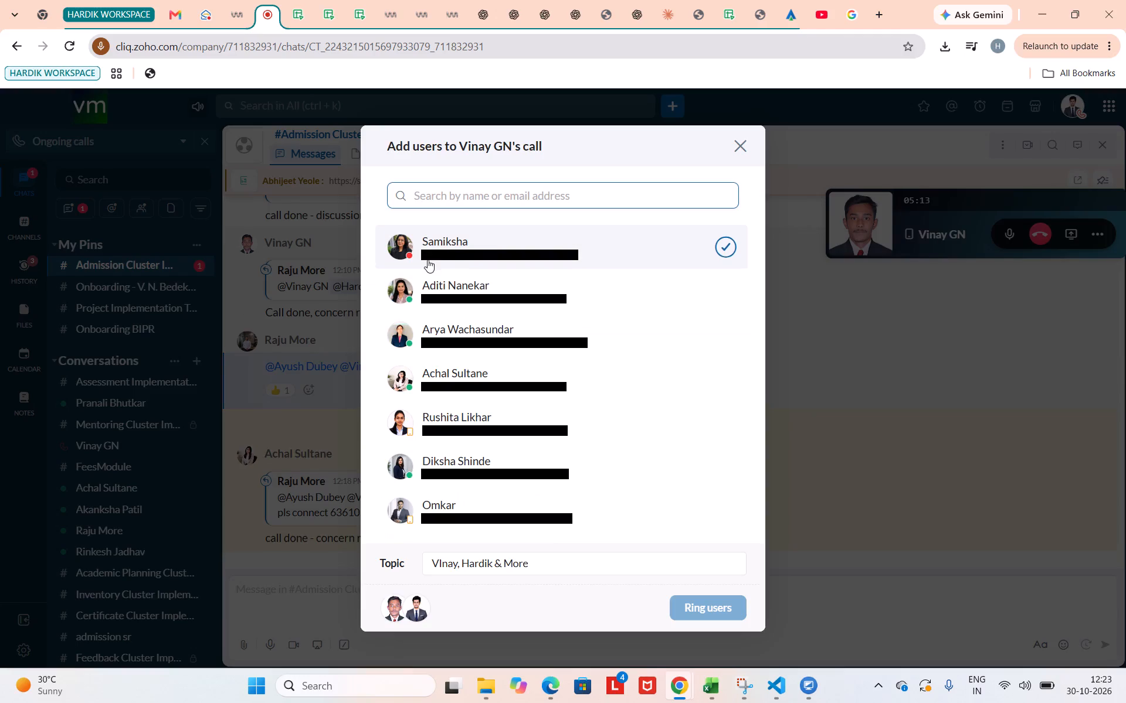
left_click(734, 373)
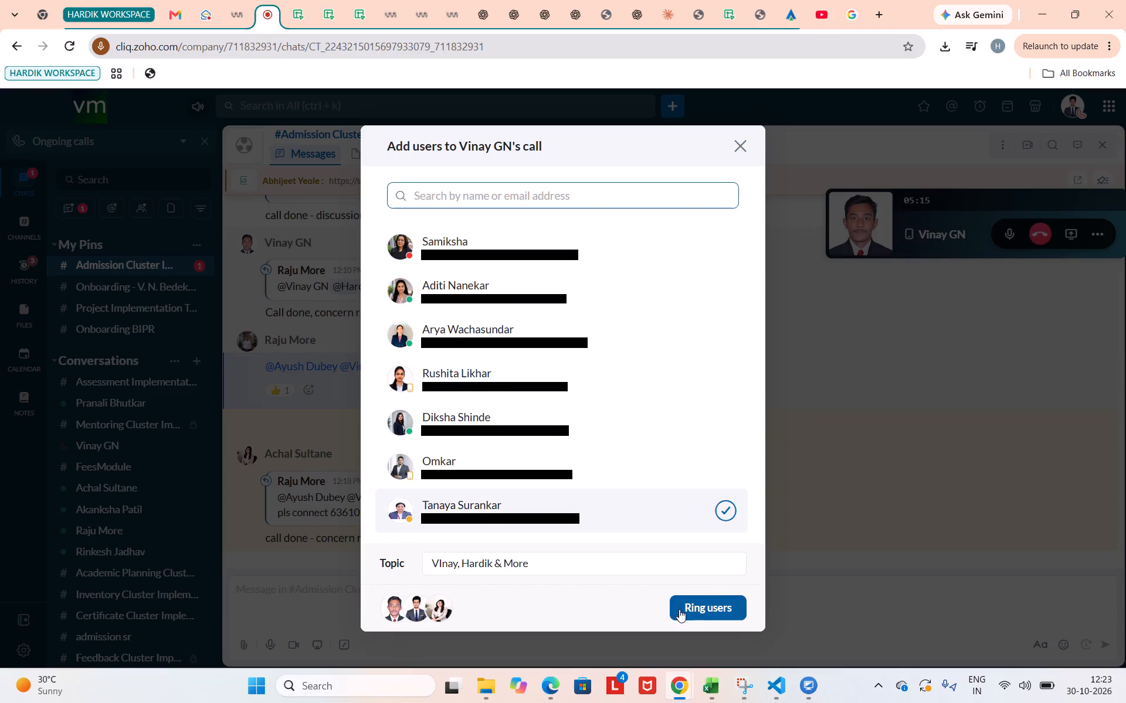
left_click(697, 608)
left_click(697, 608)
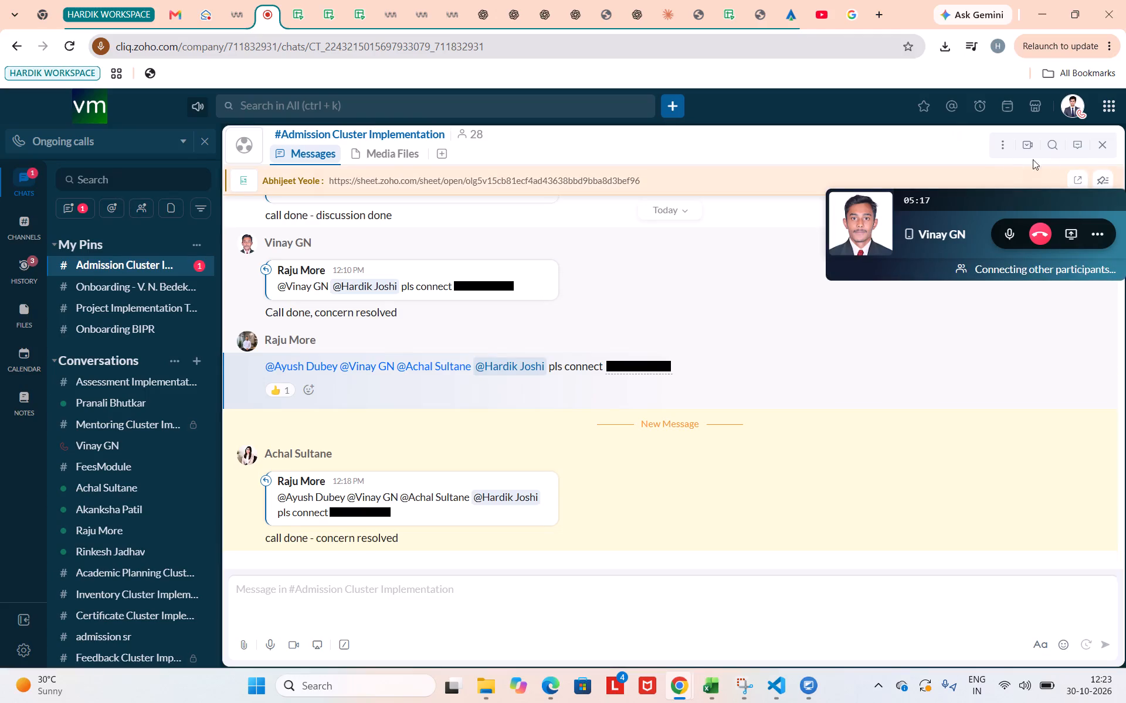
left_click(1107, 142)
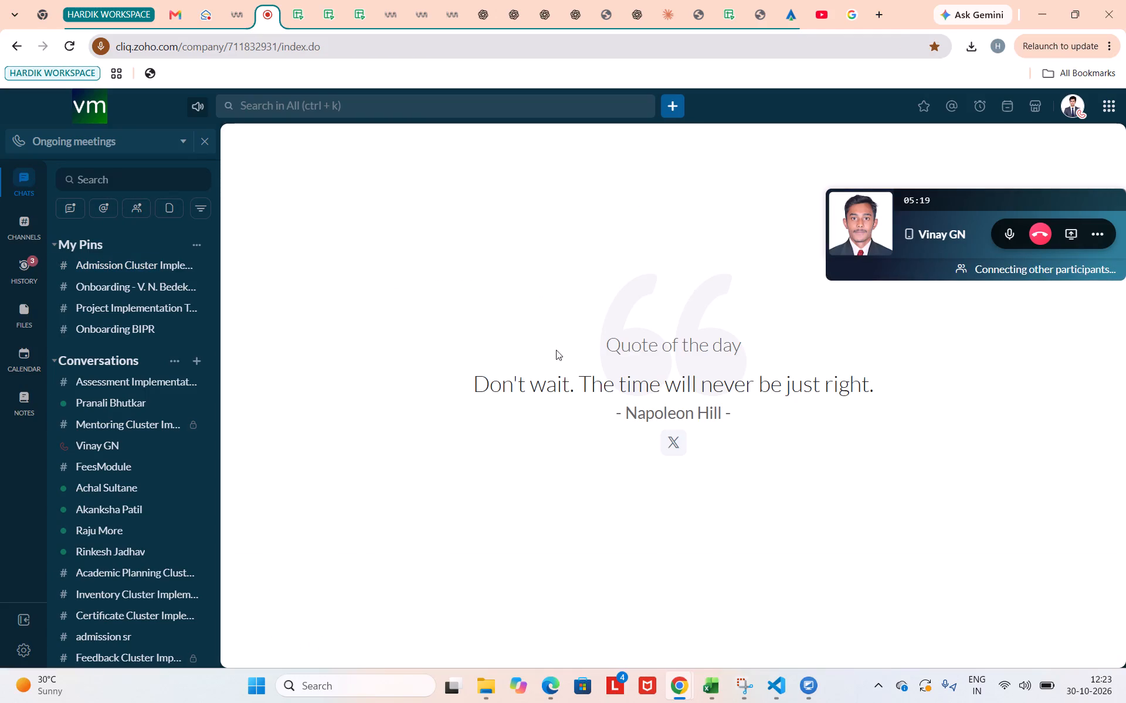
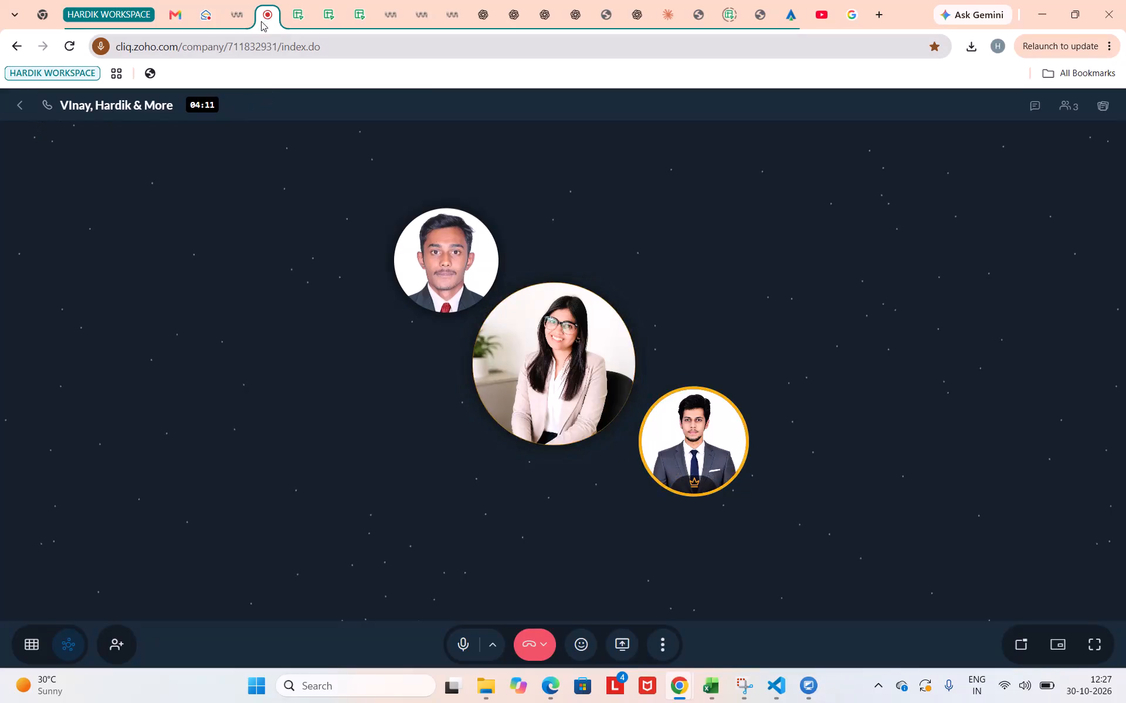
In the portal's Admission settings, open the Email/SMTP templates and view the Enquiry Form Acknowledgement lists for Student and Faculty.
left_click(238, 21)
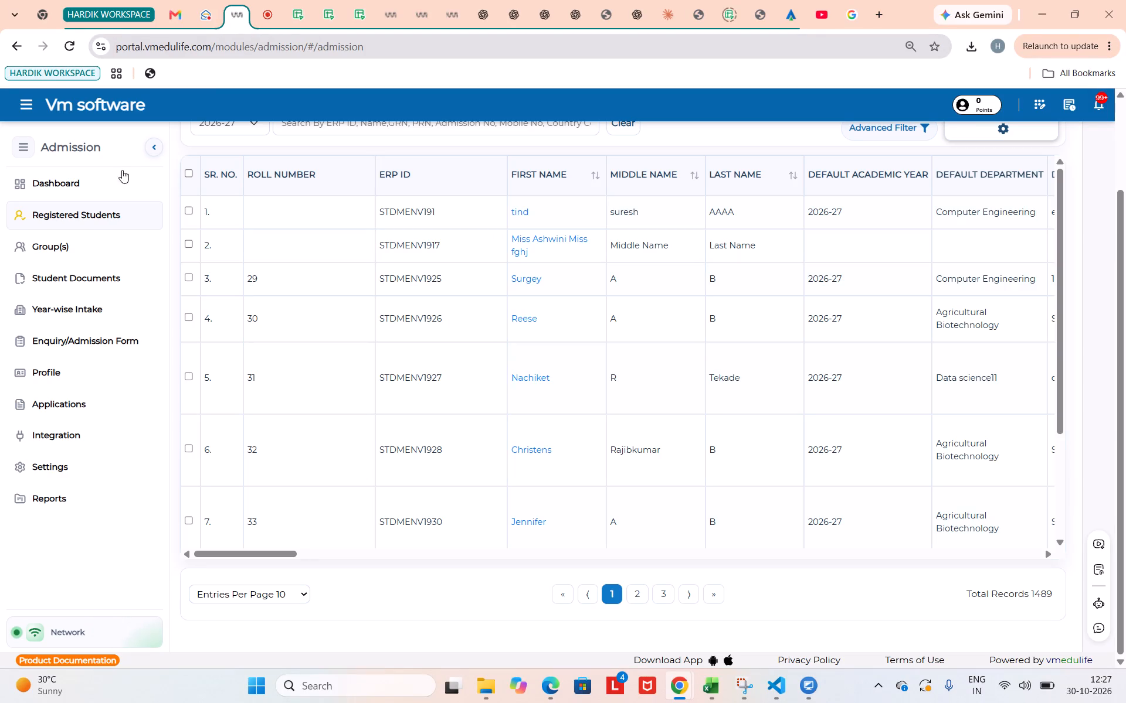
left_click(52, 460)
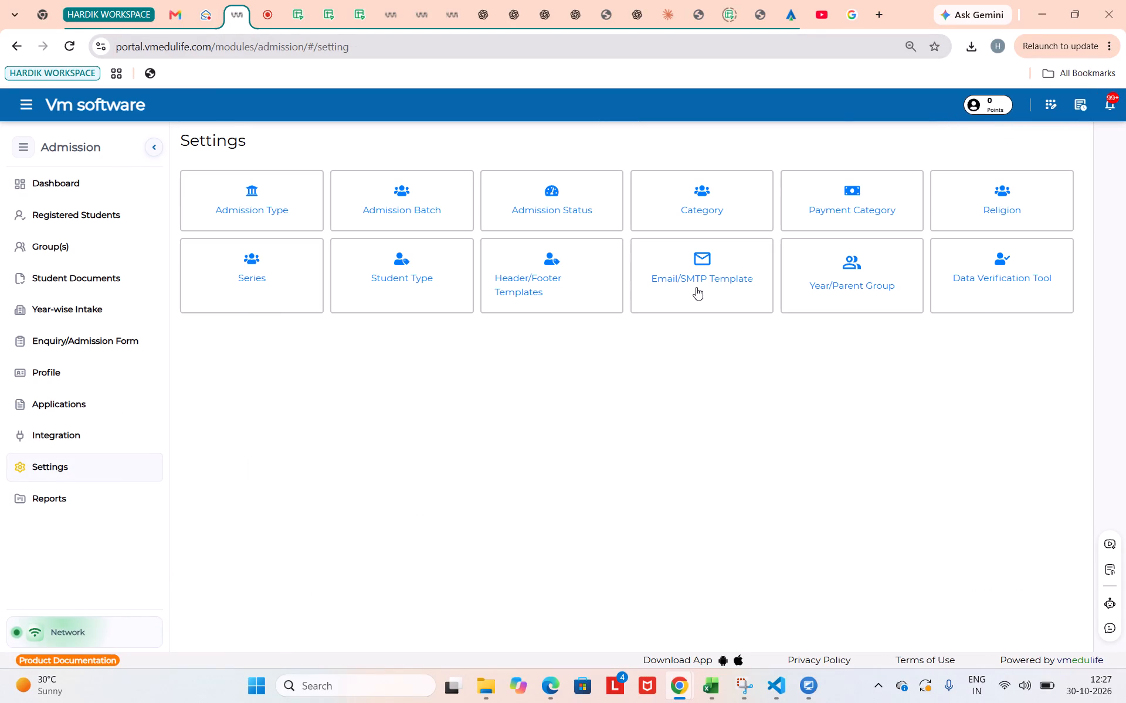
left_click(694, 287)
scroll(324, 425, "down", 1)
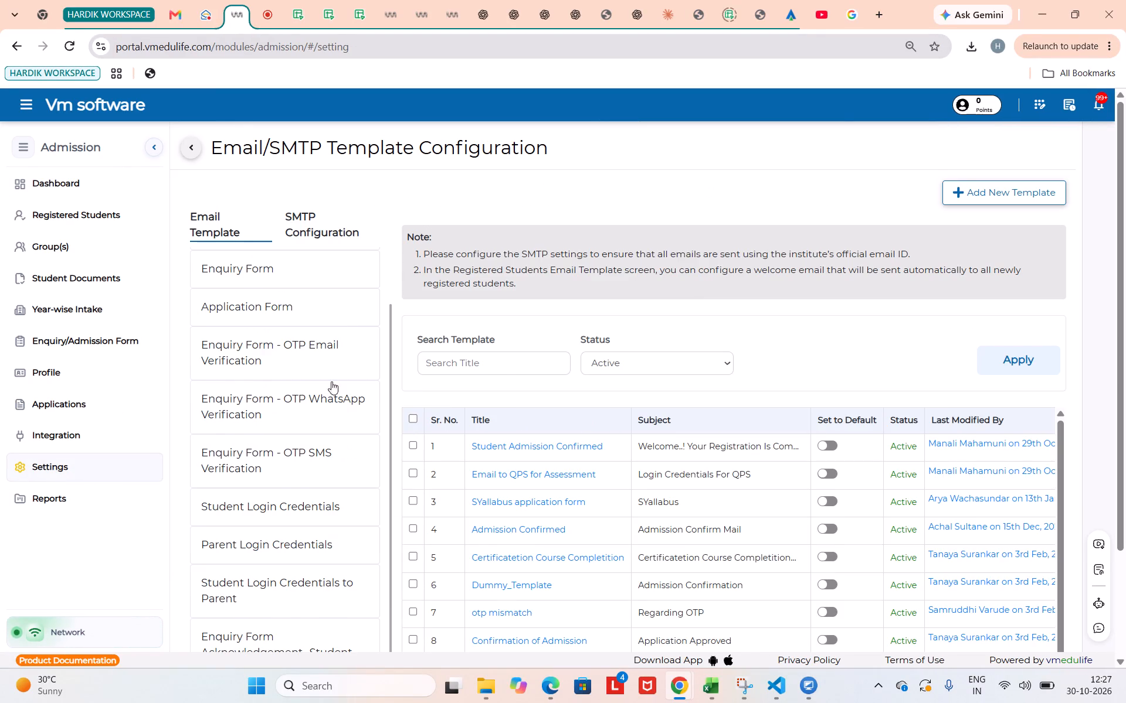
scroll(304, 457, "down", 3)
scroll(387, 390, "down", 3)
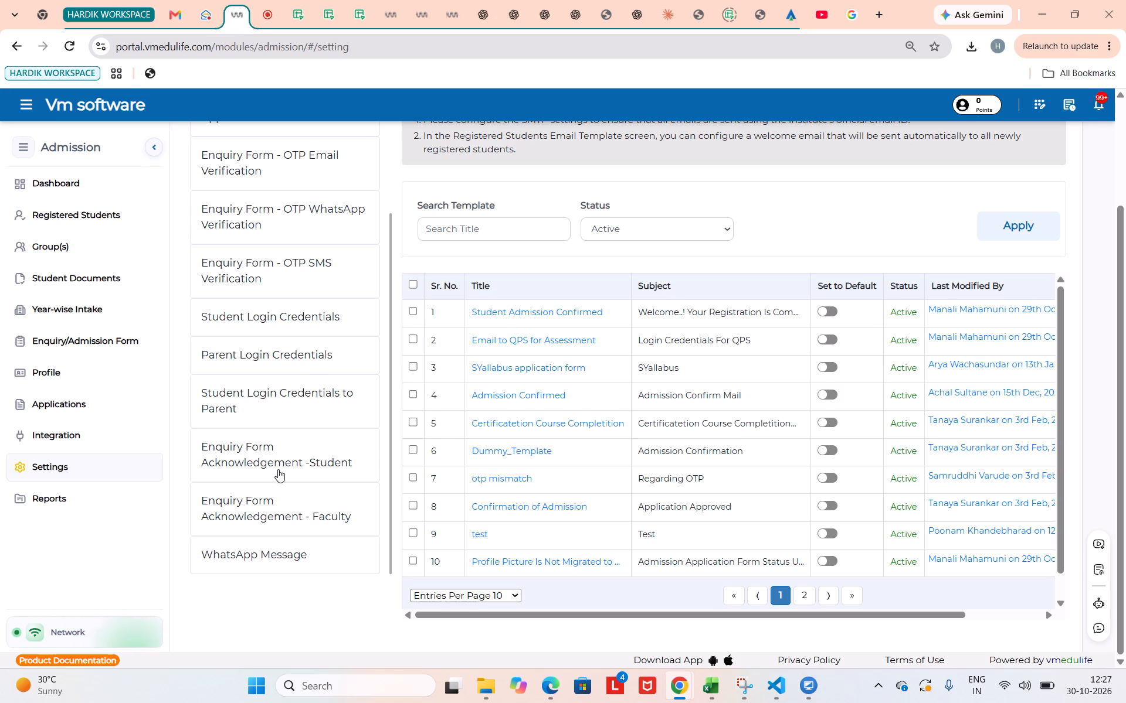
scroll(381, 236, "up", 1)
scroll(412, 376, "down", 6)
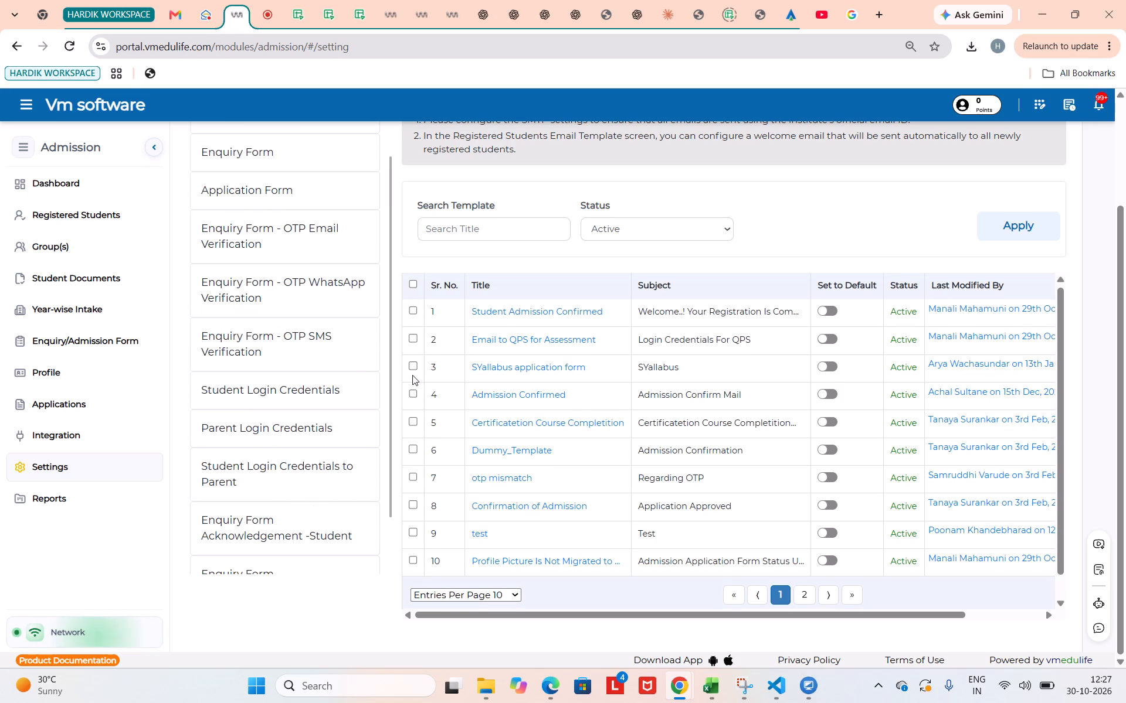
scroll(272, 490, "down", 4)
double_click(246, 520)
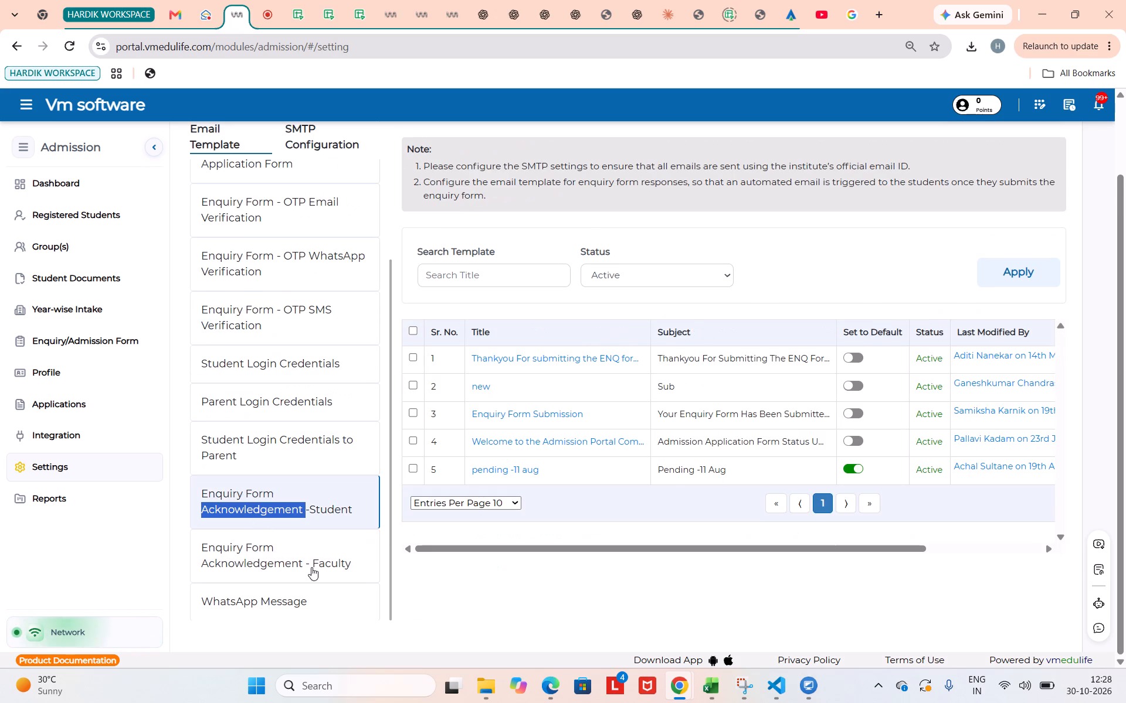
left_click(315, 554)
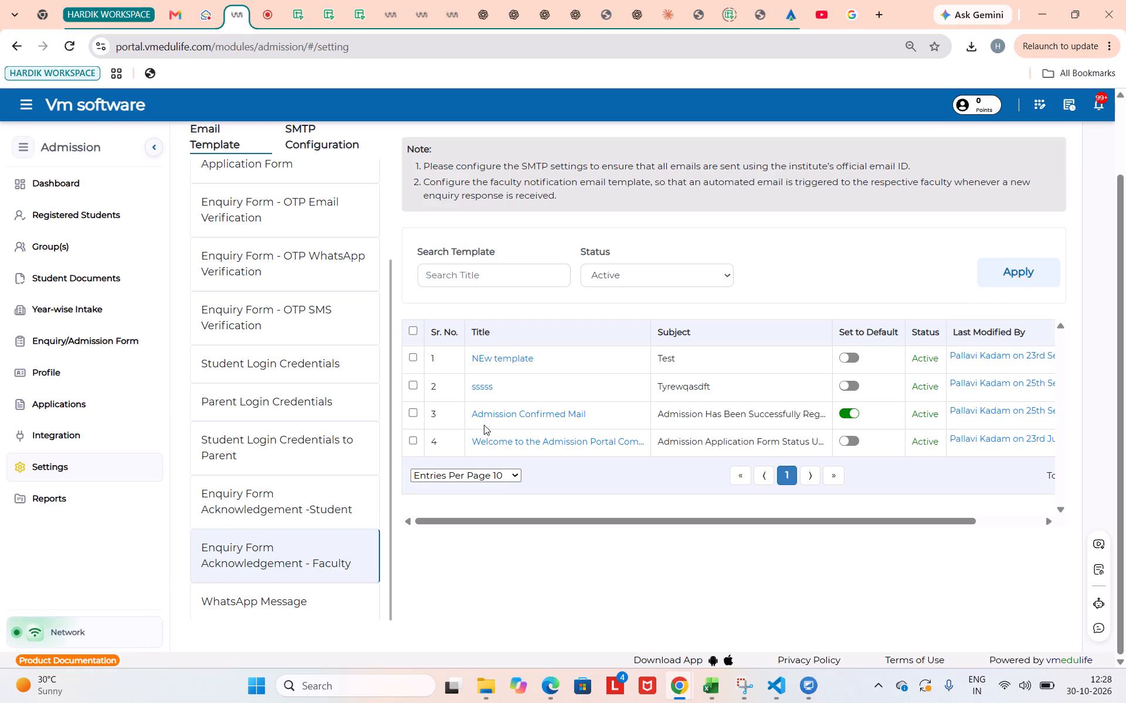
Open the faculty acknowledgement template Admission Confirmed Mail and check which parameters are available for its content.
left_click(489, 416)
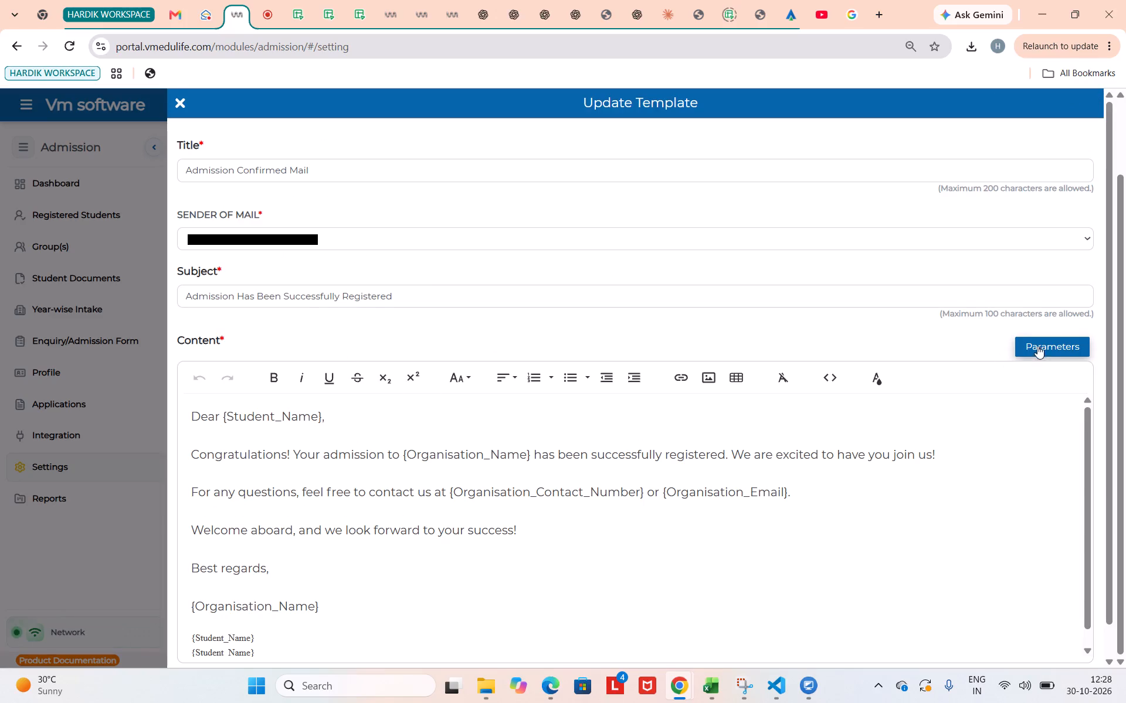
left_click(1046, 342)
left_click(1046, 342)
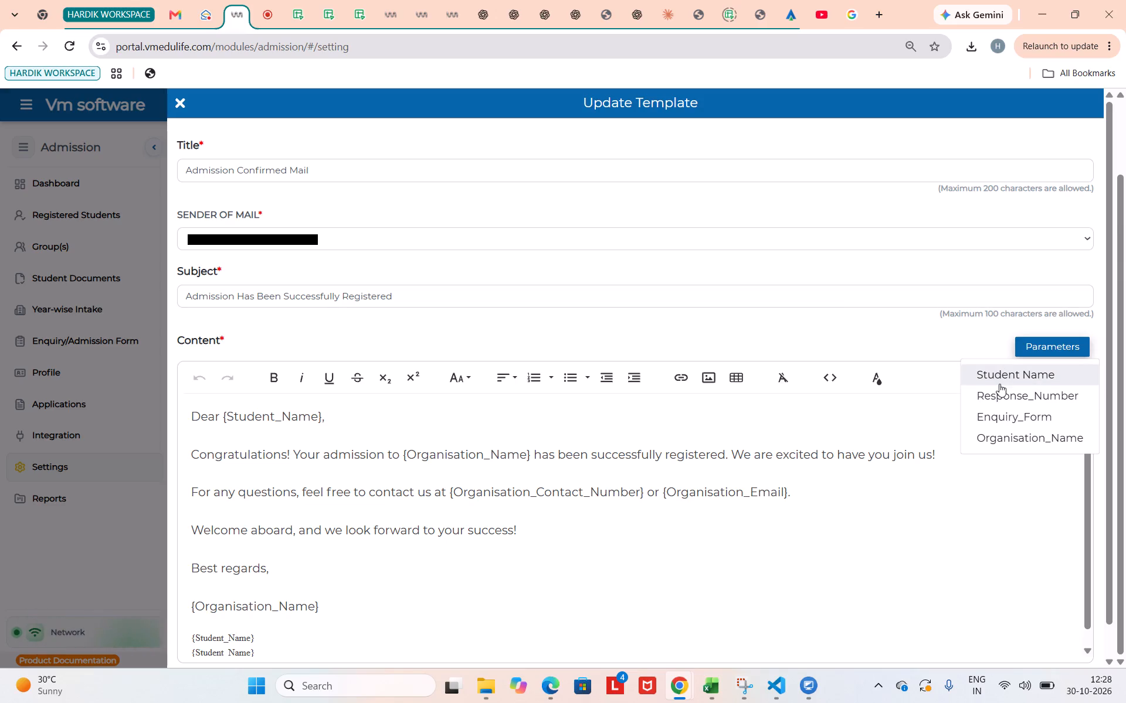
left_click(965, 341)
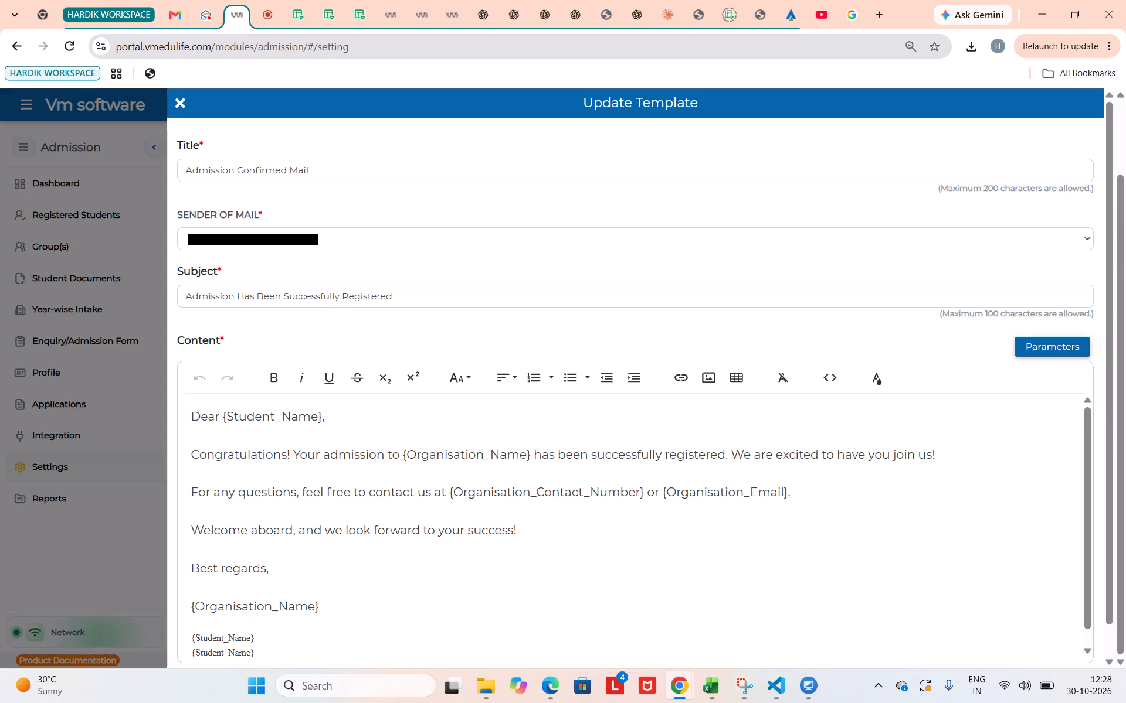
Review the content of the Admission Confirmed Mail template down to its closing placeholders, and close it without updating.
scroll(501, 500, "down", 13)
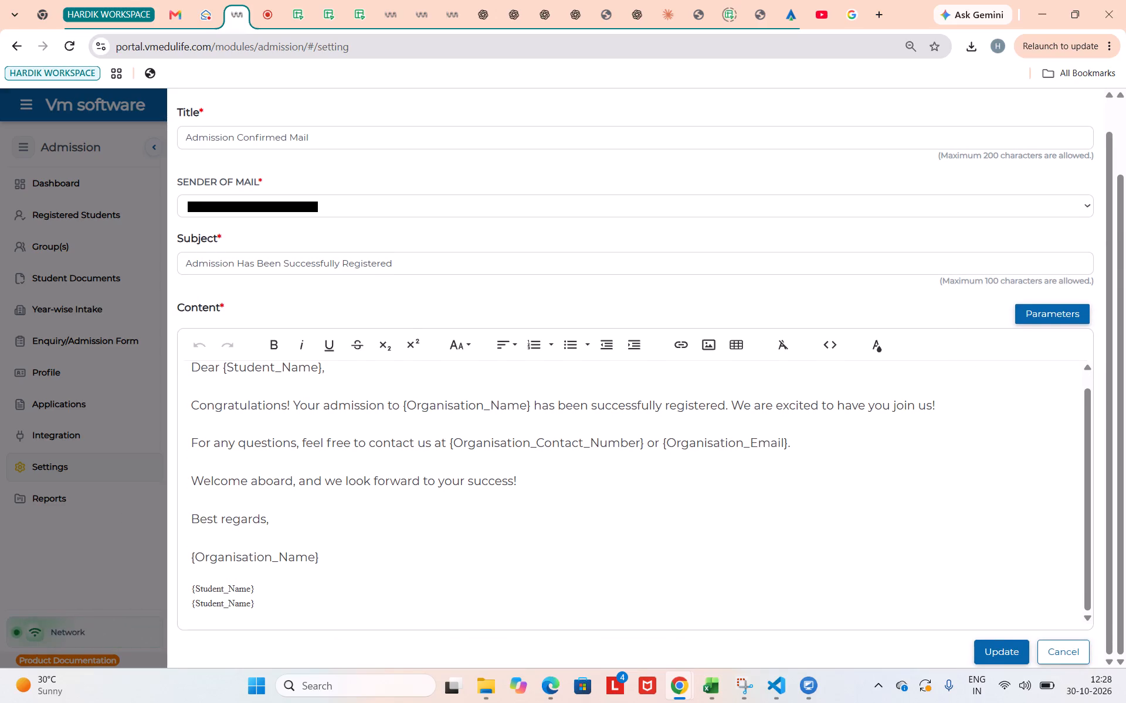
left_click(528, 497)
left_click(248, 608)
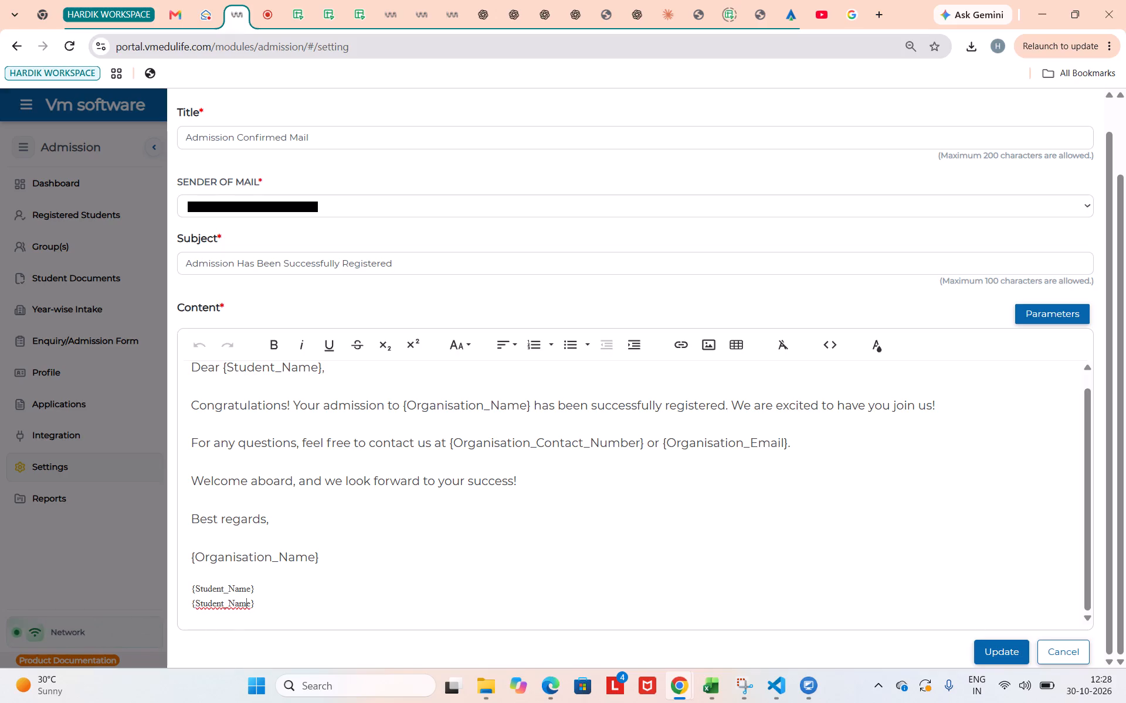
left_click(283, 606)
scroll(283, 606, "up", 3)
scroll(283, 606, "down", 6)
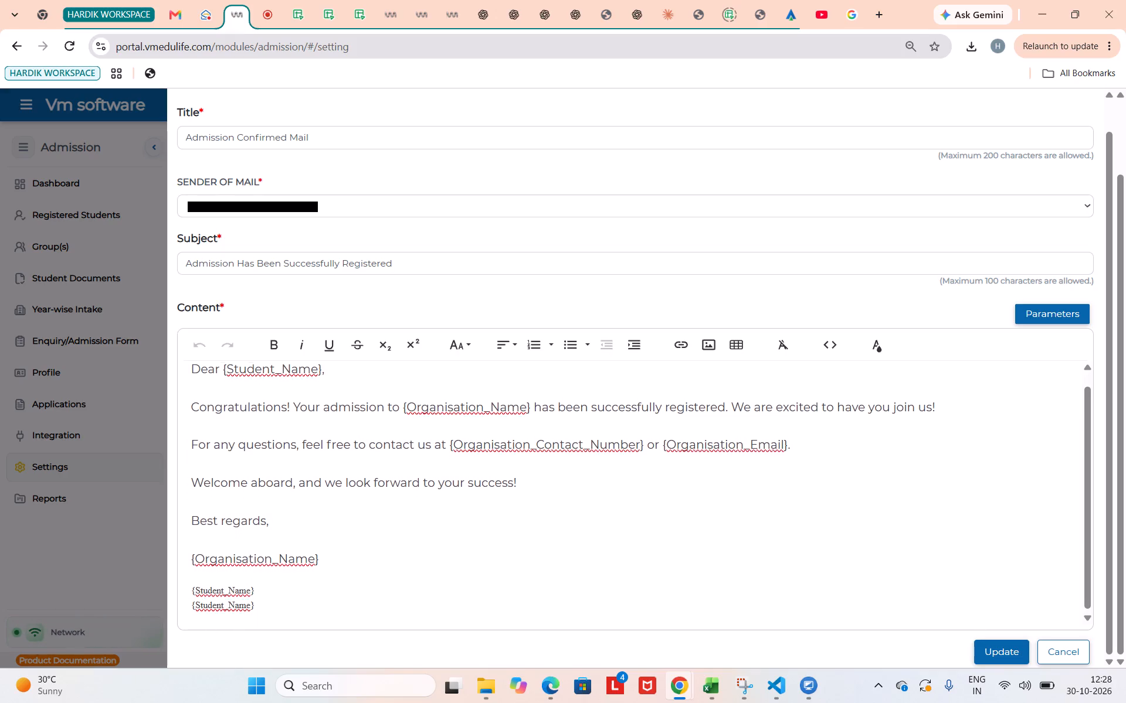
scroll(248, 156, "up", 4)
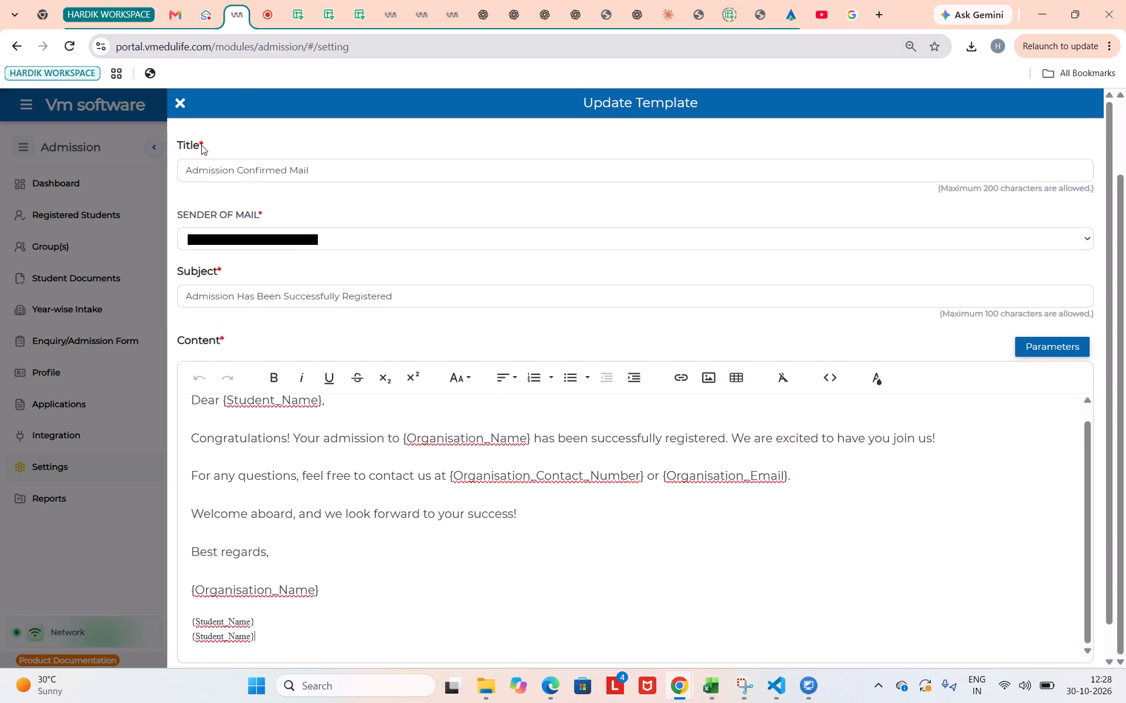
scroll(365, 240, "down", 6)
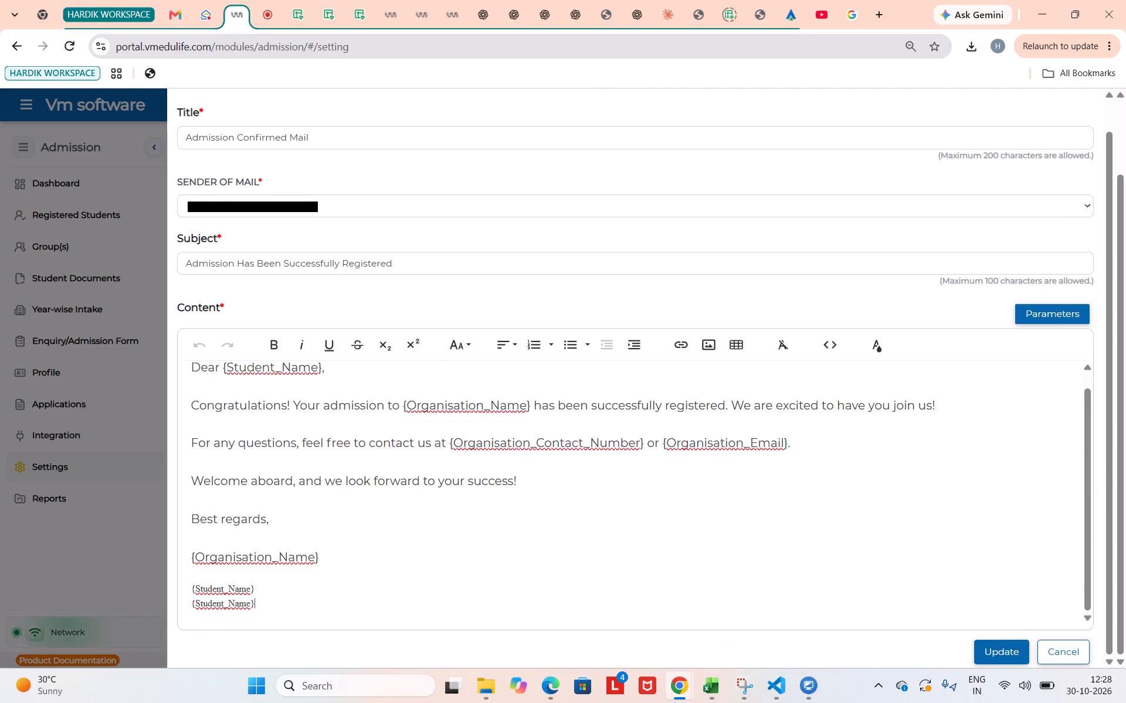
left_click(354, 562)
left_click(300, 530)
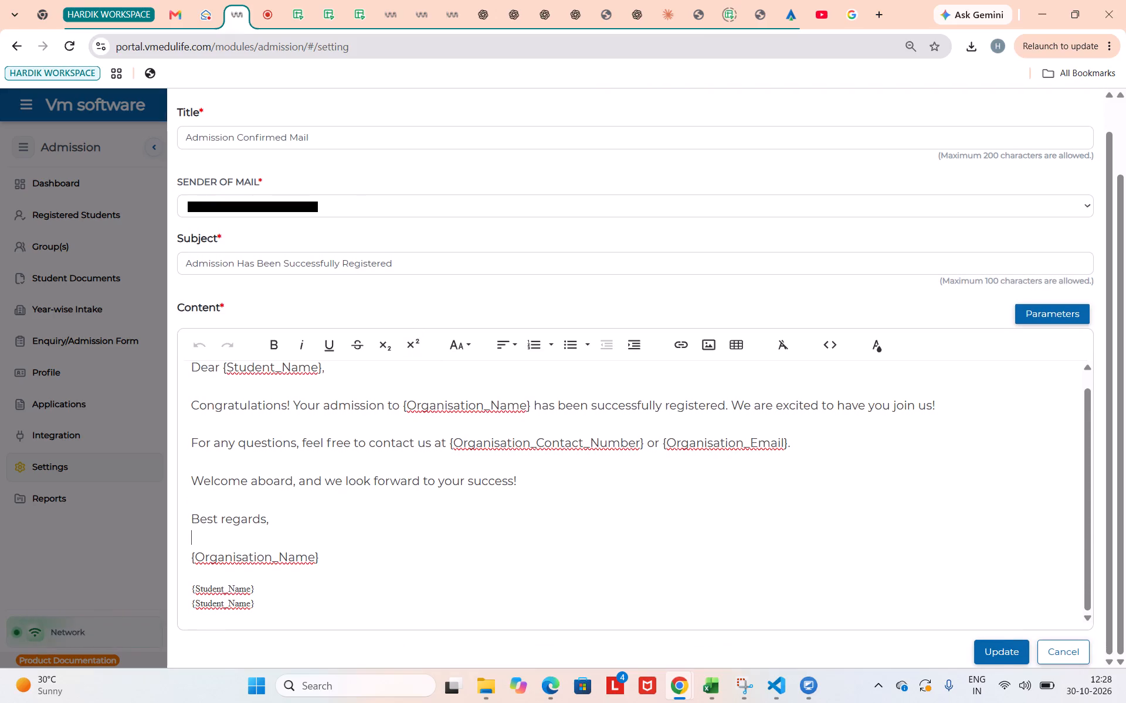
left_click(300, 530)
left_click(289, 529)
left_click(275, 521)
scroll(288, 252, "up", 5)
left_click(174, 103)
left_click(178, 101)
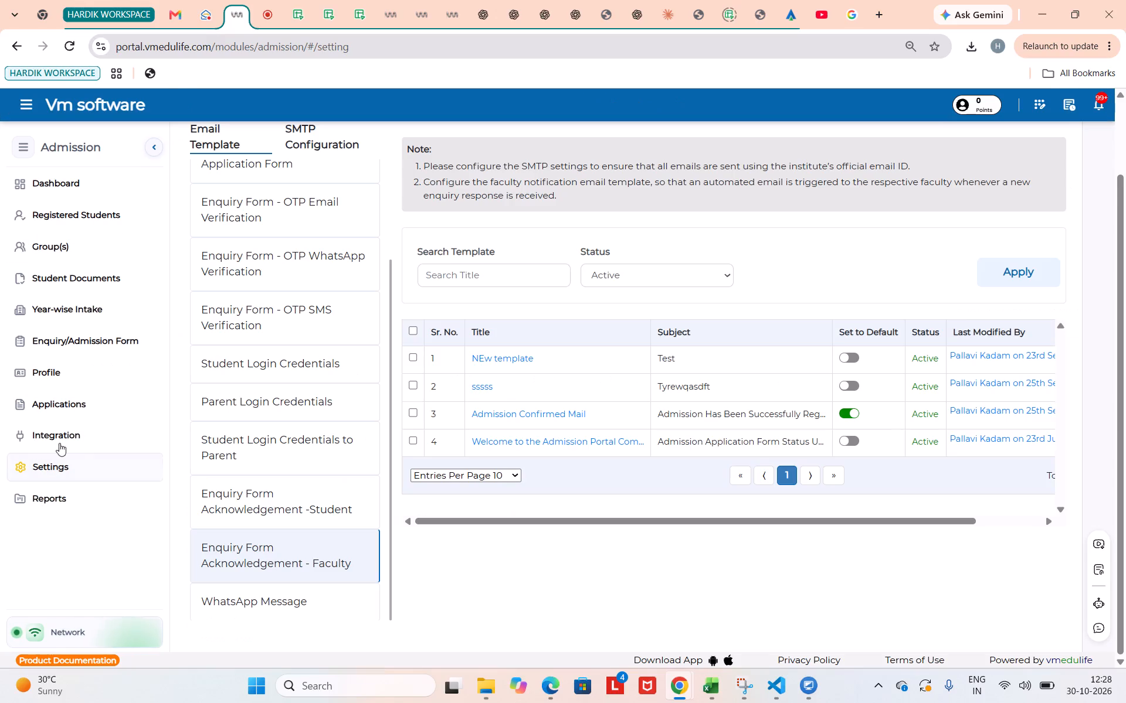
Open the Enquiry/Admission Form list, view the transaction history of the 14 oct 2026 form, and return to the list.
left_click(77, 340)
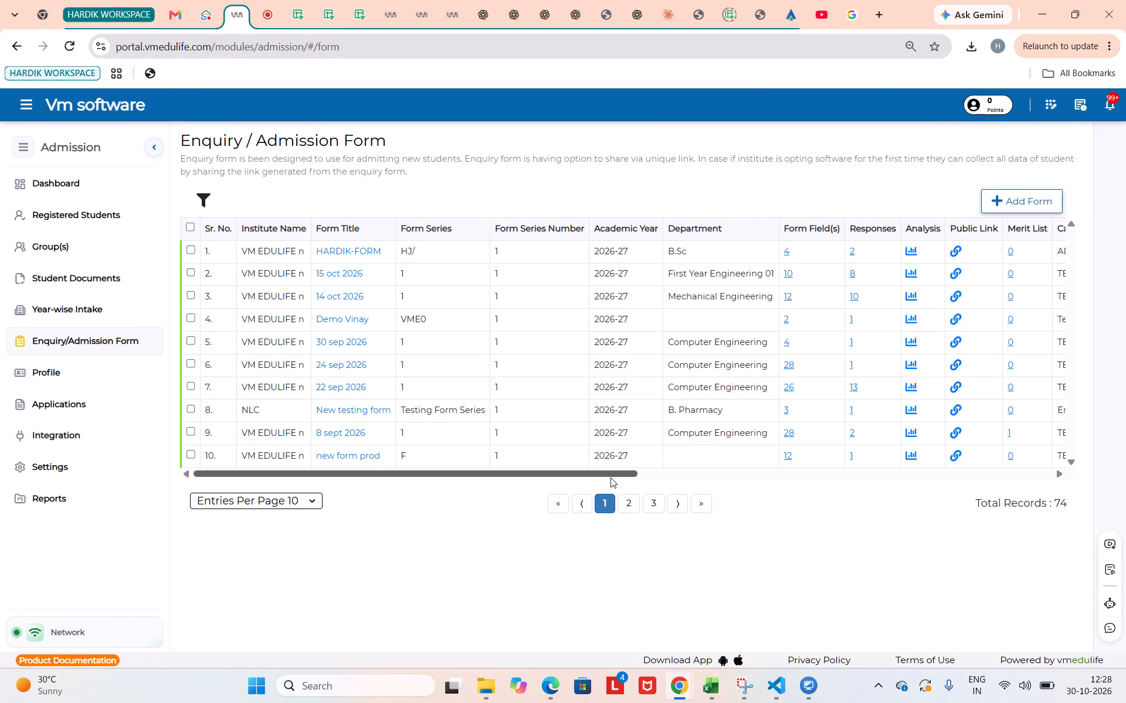
left_click_drag(611, 476, 1038, 471)
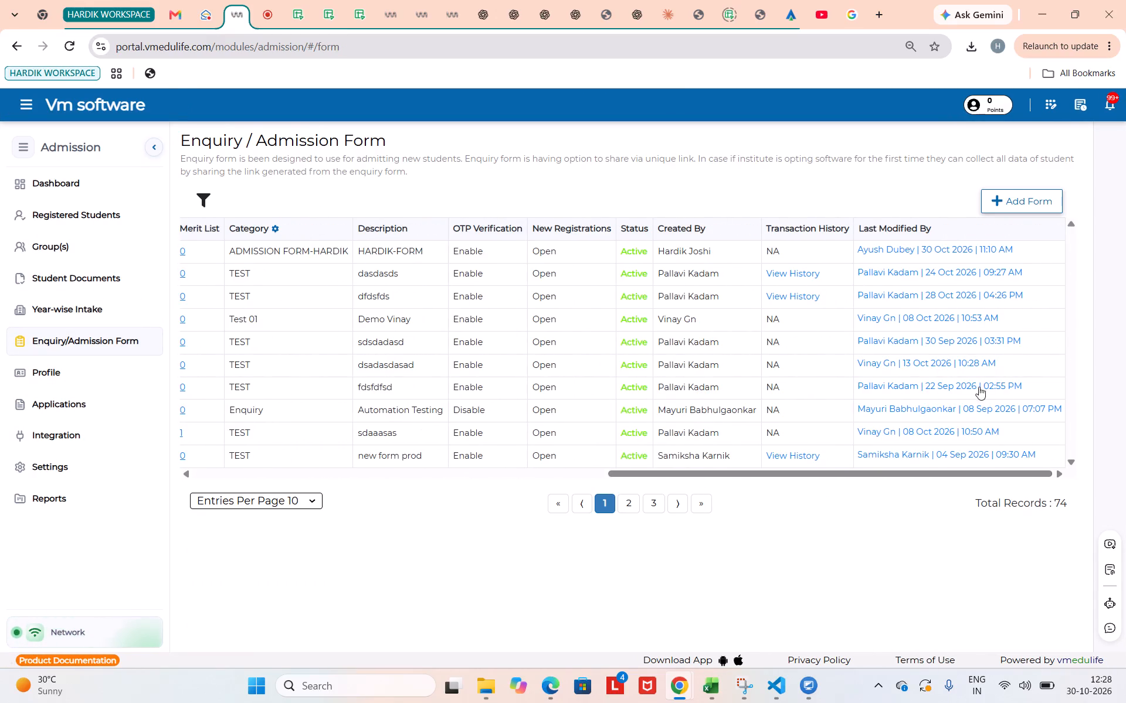
left_click(792, 296)
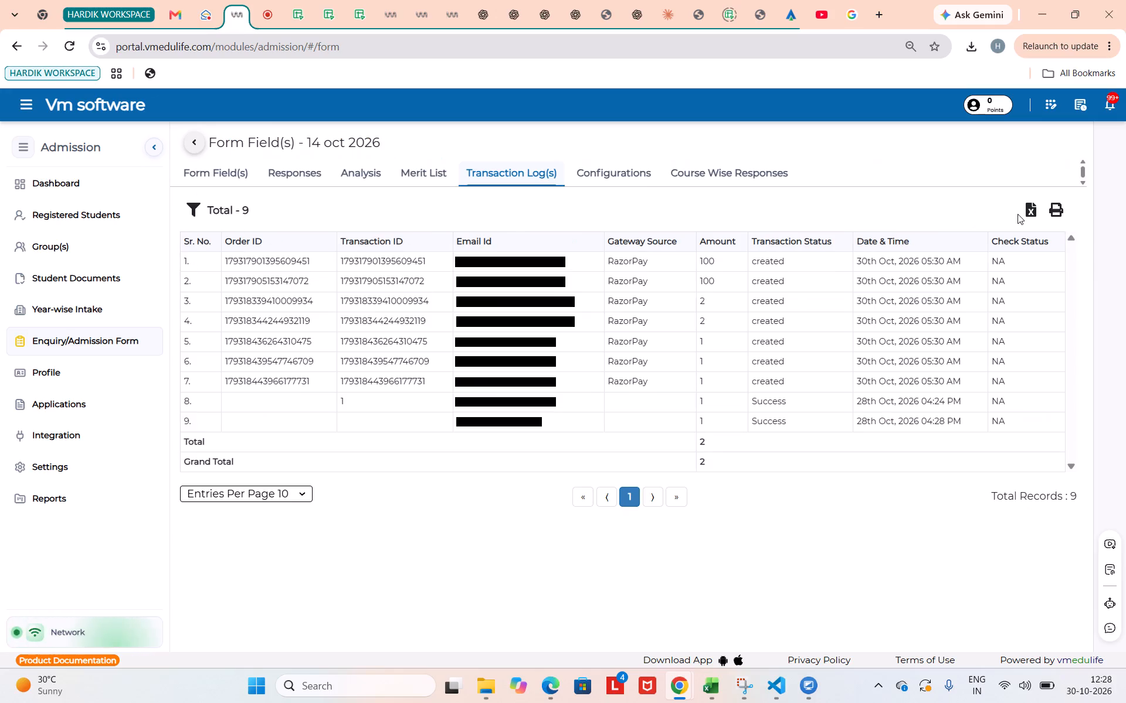
left_click(215, 274)
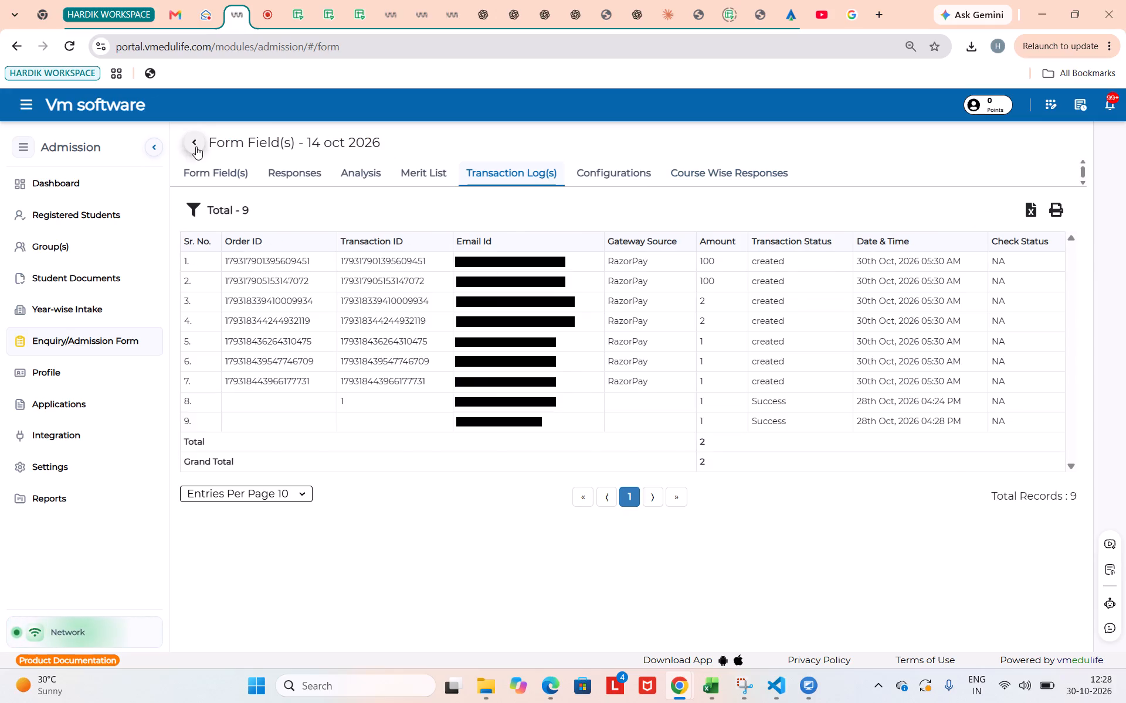
left_click(196, 146)
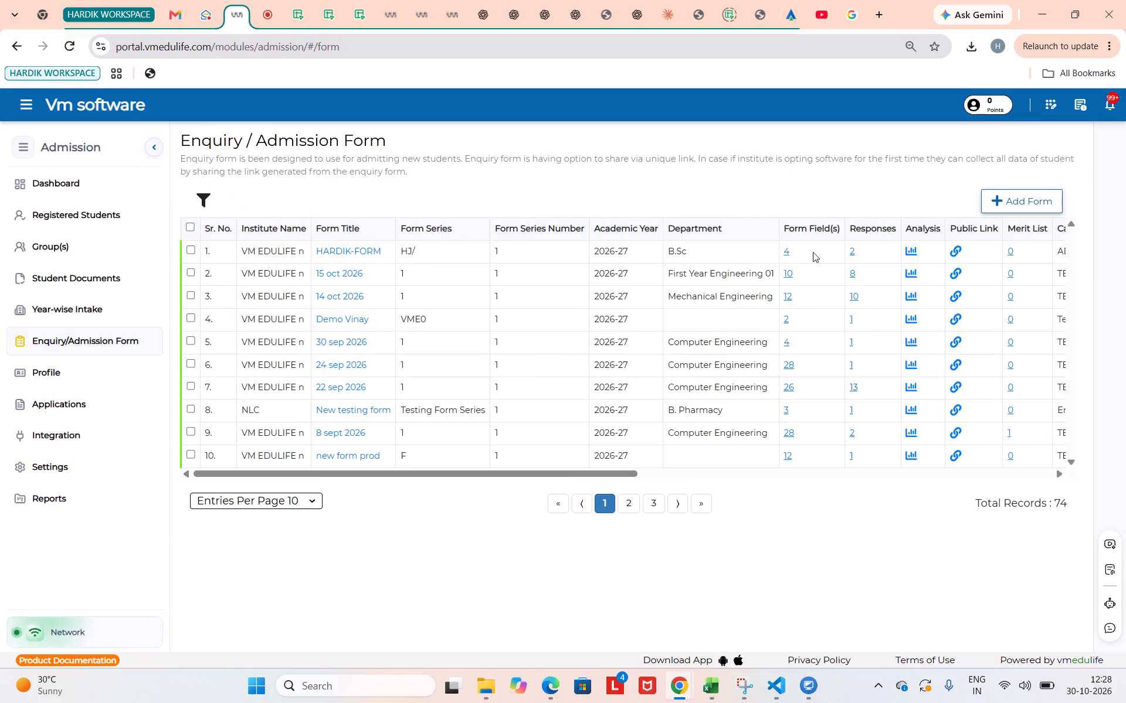
Check HARDIK-FORM's form fields and its bulk selection actions, clear the selection, and look through the list's remaining columns.
left_click(785, 254)
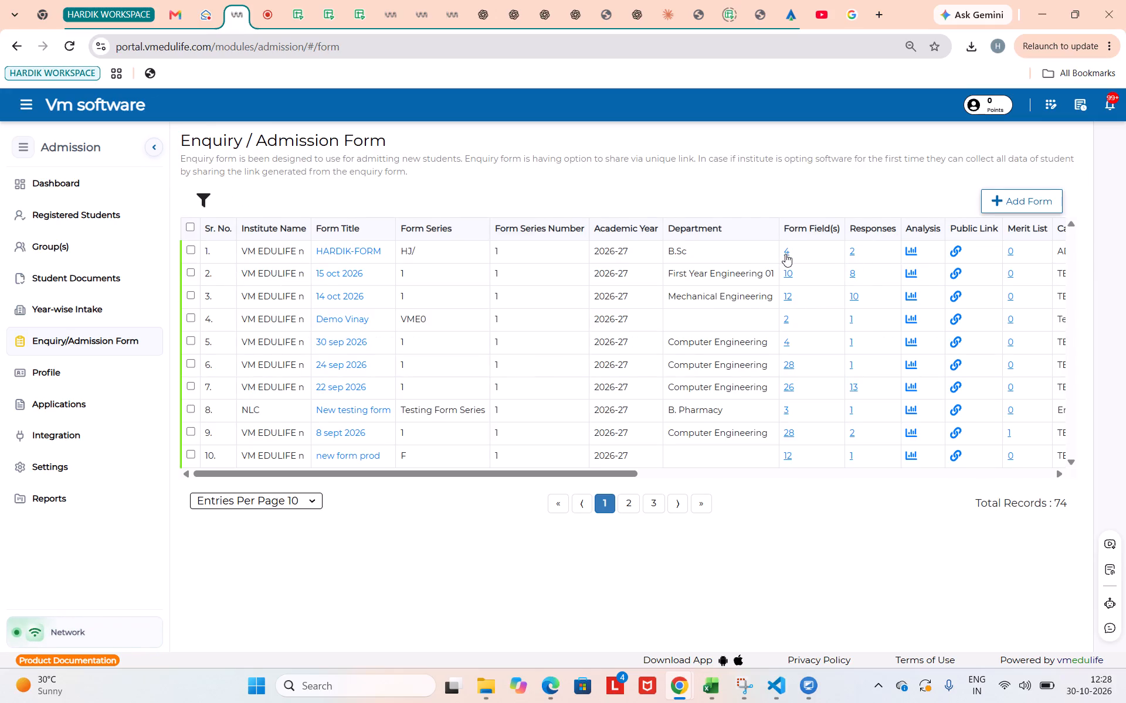
left_click(191, 139)
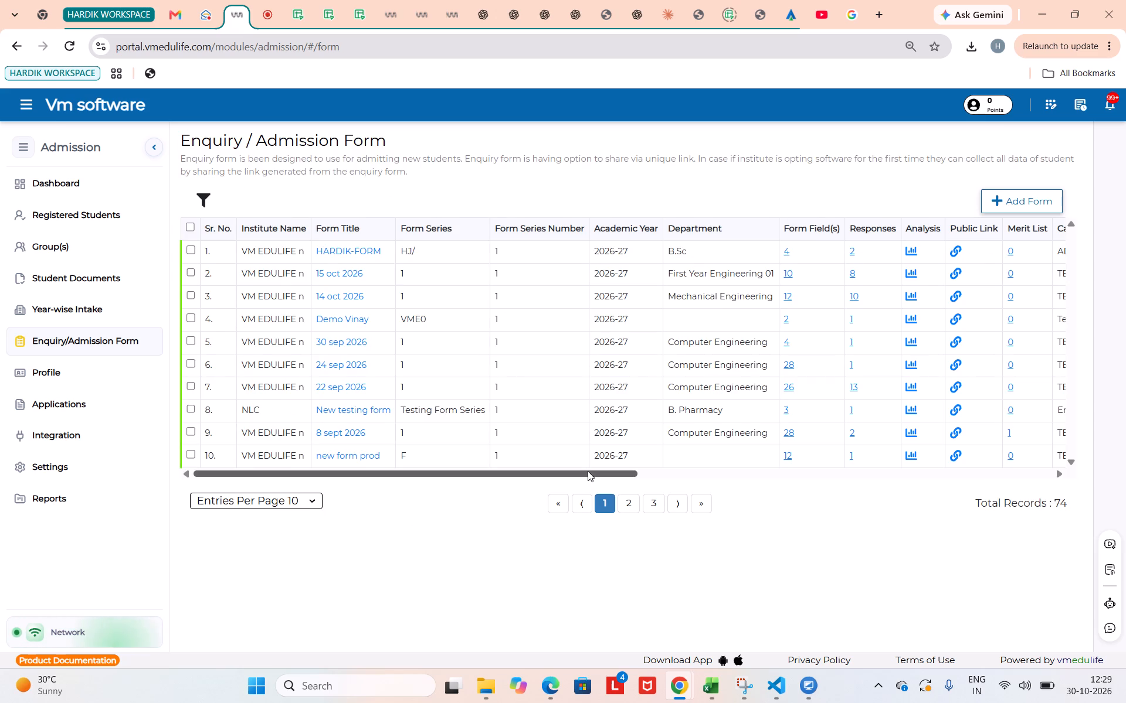
left_click(186, 251)
left_click(187, 251)
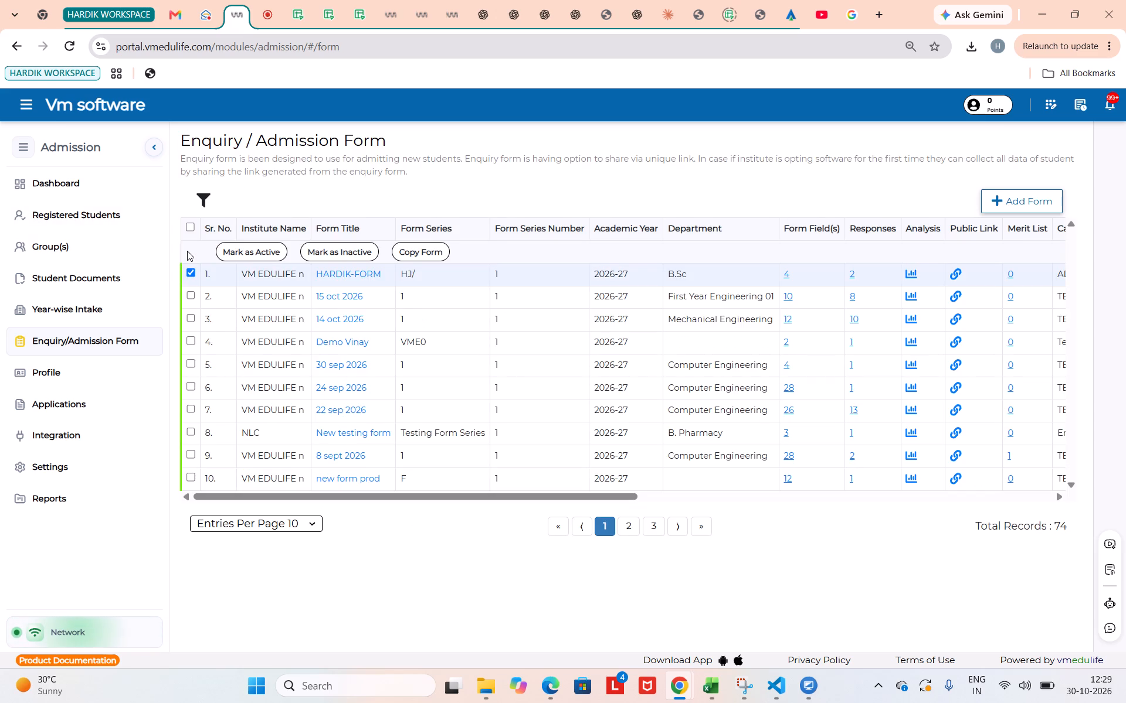
left_click(191, 269)
left_click_drag(307, 473, 798, 473)
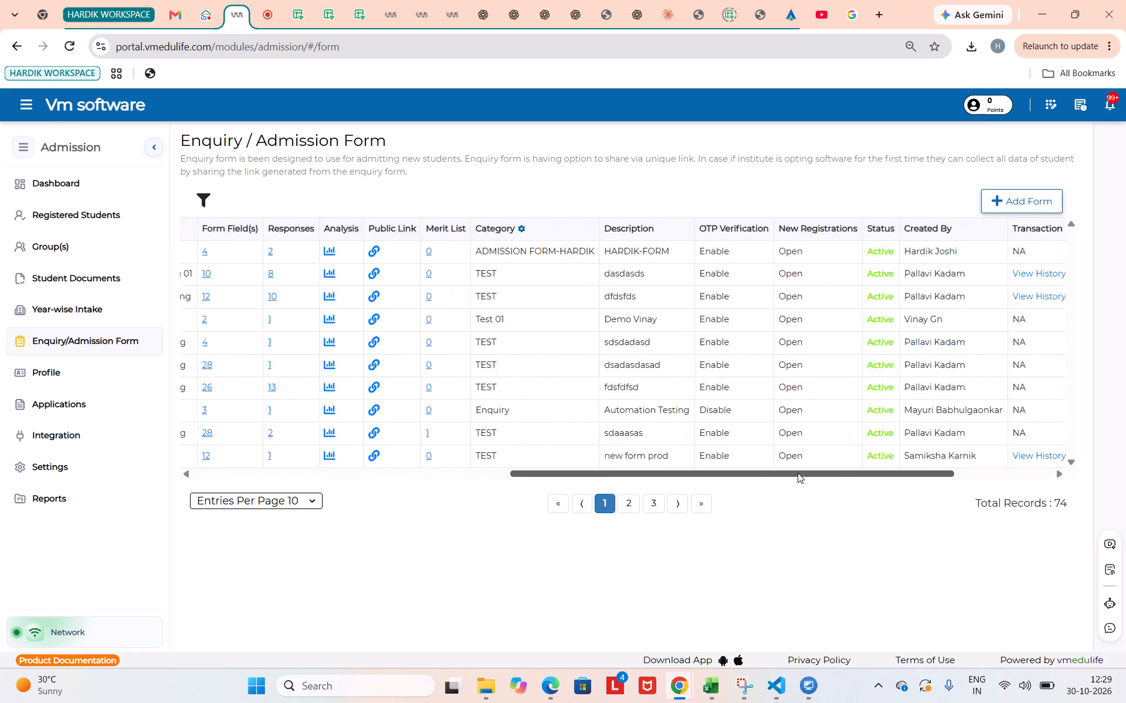
left_click_drag(798, 473, 879, 472)
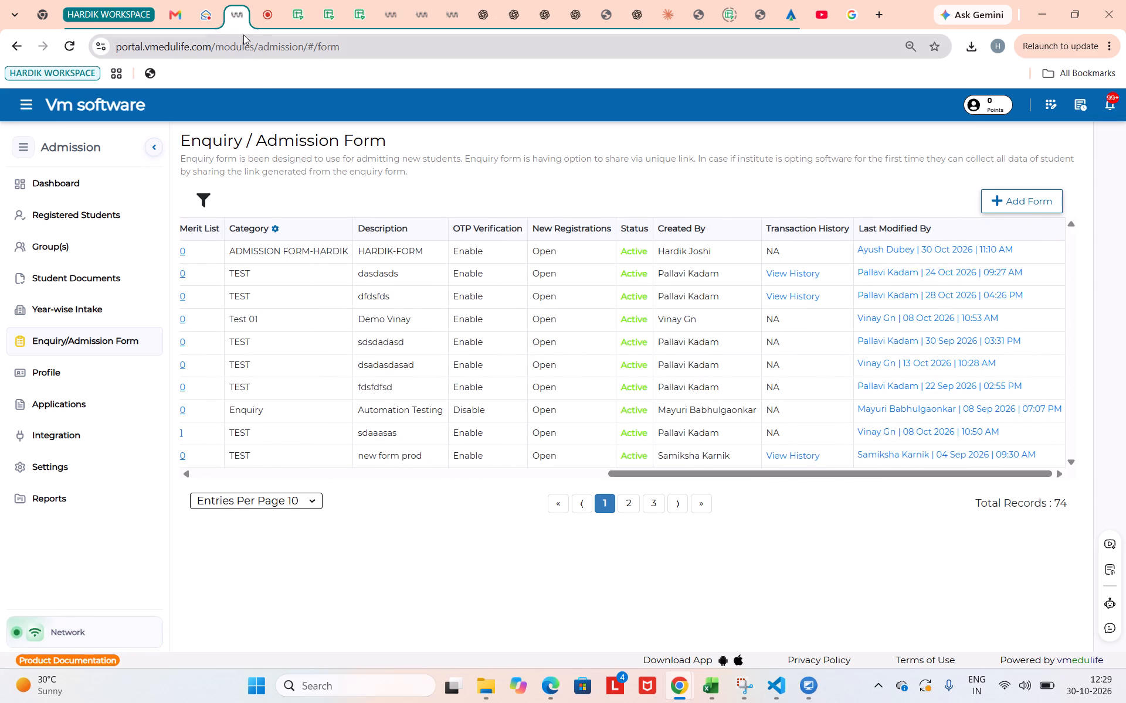
Check the ongoing call in Zoho Cliq and return to the portal's Enquiry/Admission Form list.
left_click(254, 9)
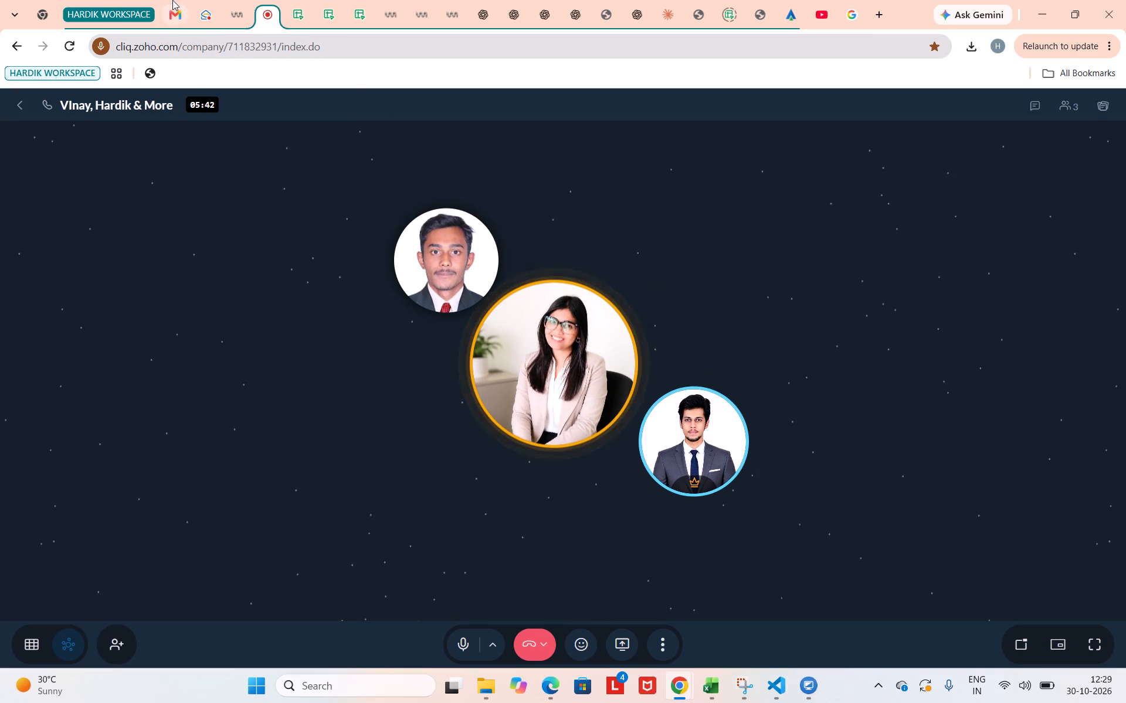
left_click(230, 19)
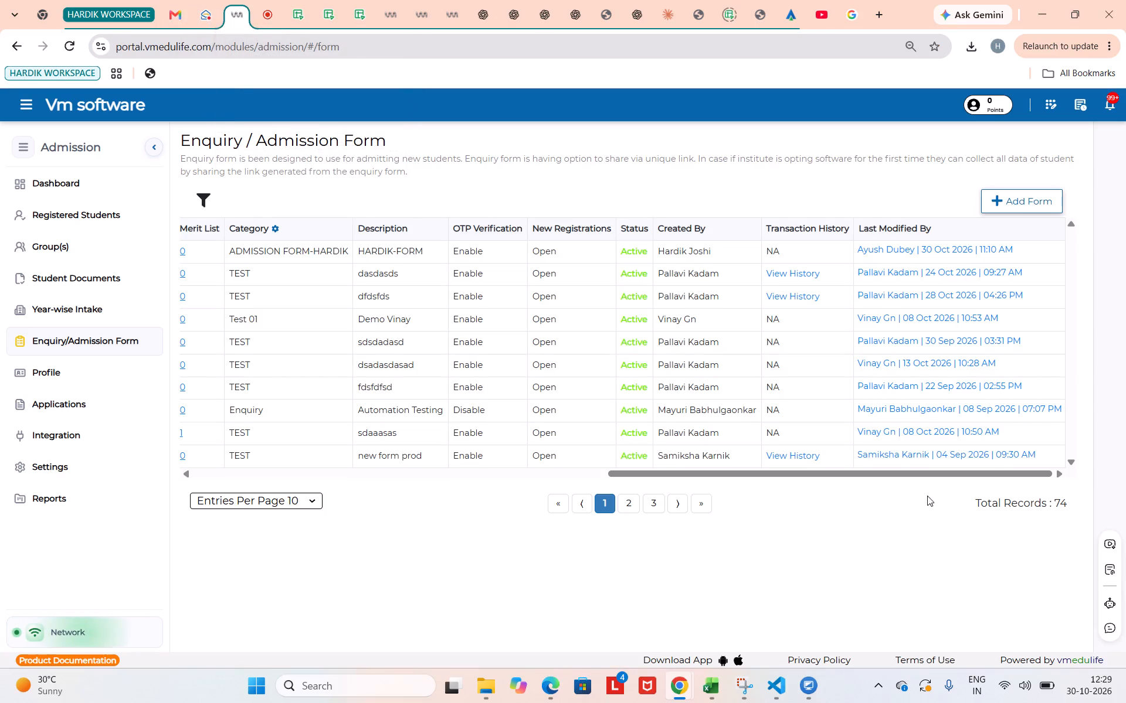
Open the responses of HARDIK-FORM from the Enquiry/Admission Form list.
left_click_drag(874, 473, 266, 468)
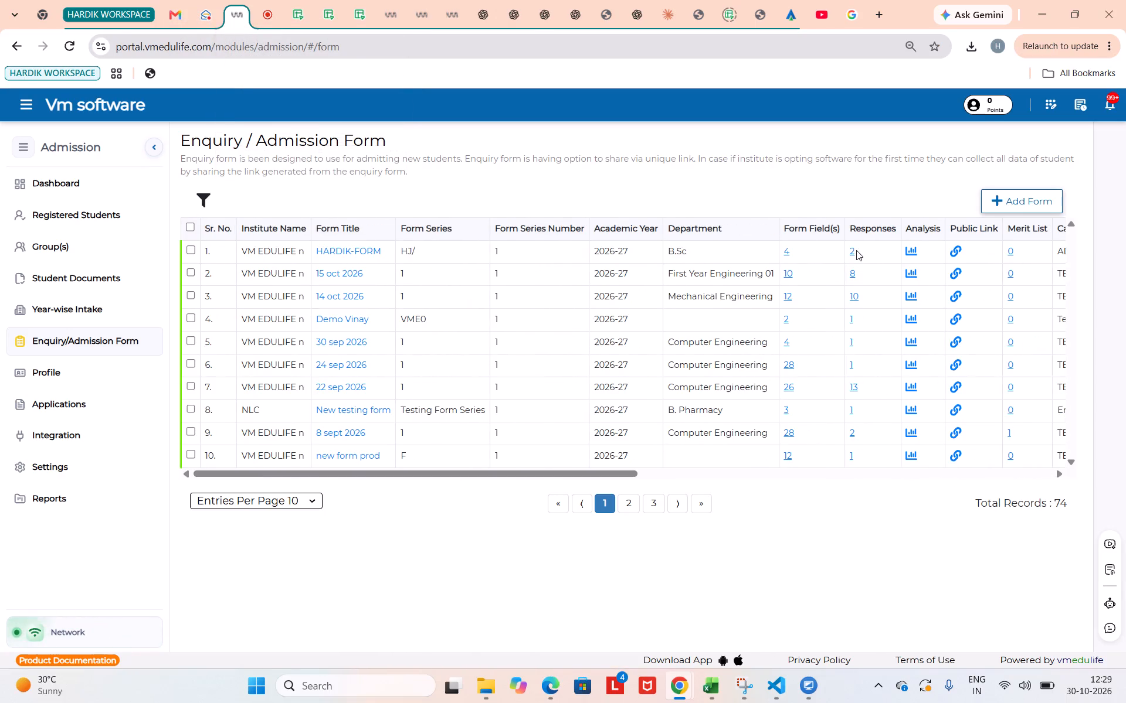
left_click(856, 250)
left_click(845, 250)
left_click(852, 253)
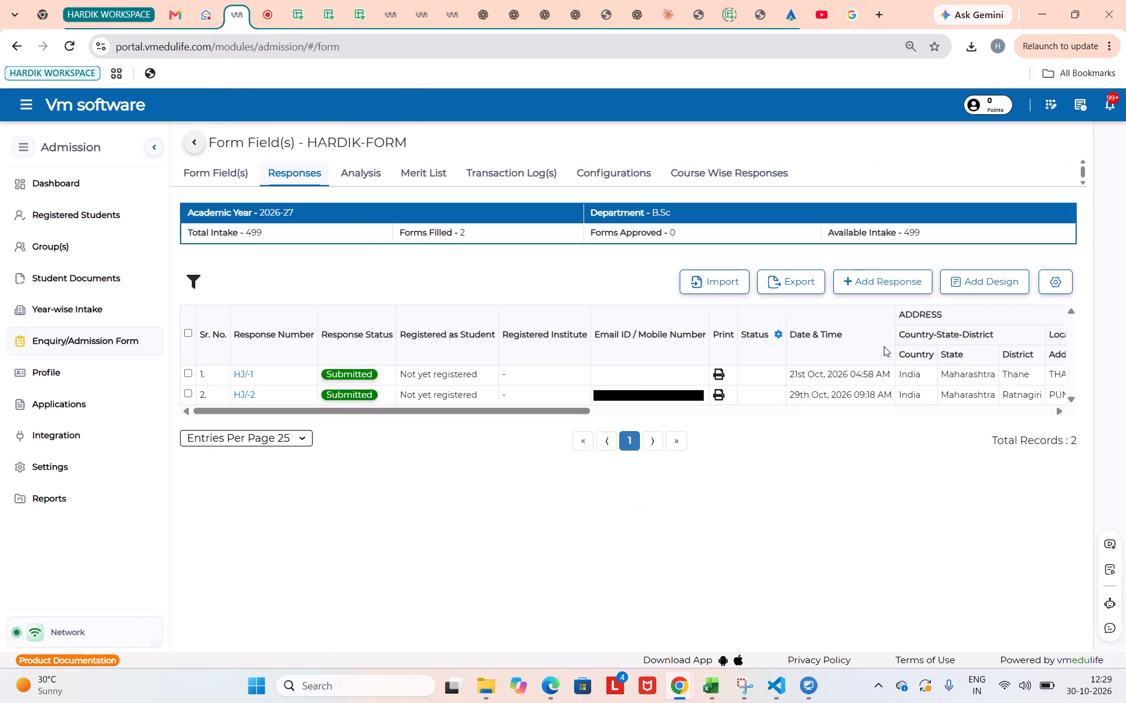
Check the Add Design options and the column visibility choices for HARDIK-FORM's responses.
left_click(1009, 278)
left_click(1009, 278)
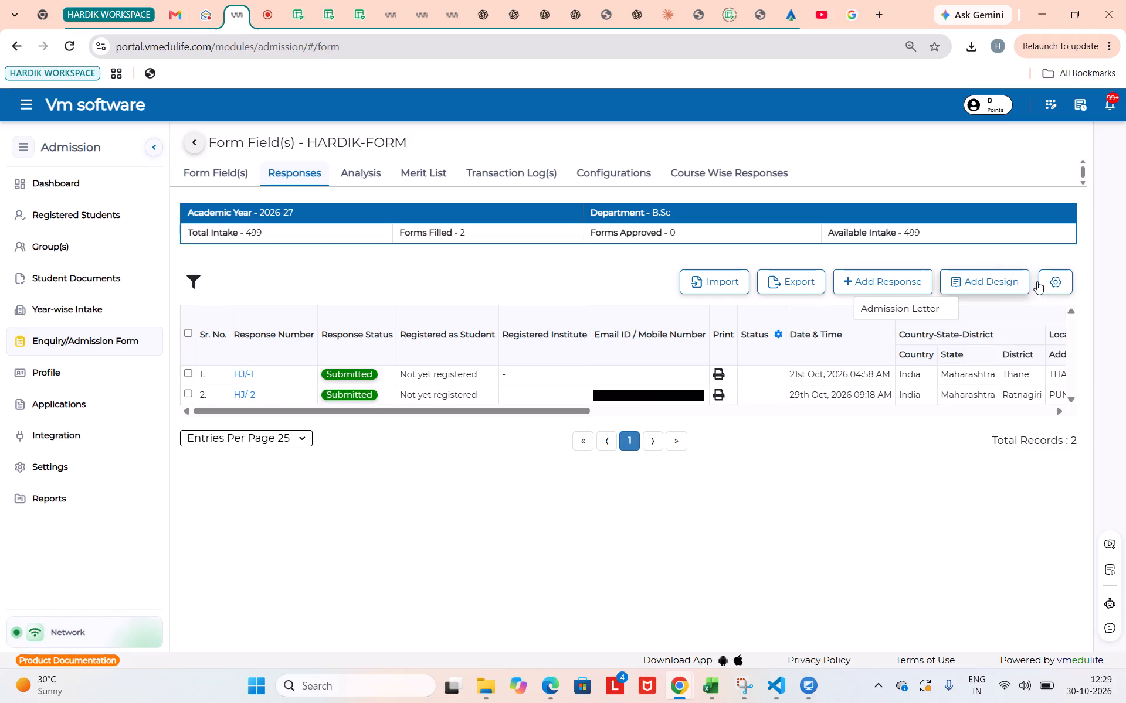
left_click(1032, 253)
left_click(1052, 277)
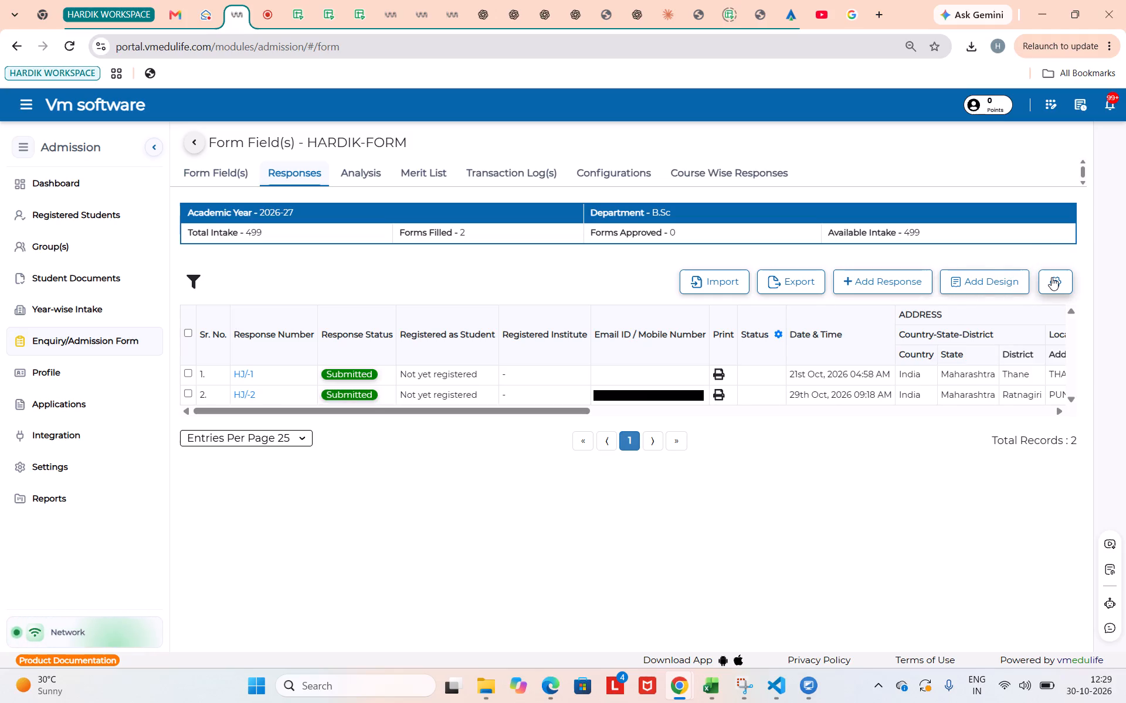
left_click(1025, 240)
left_click(1052, 277)
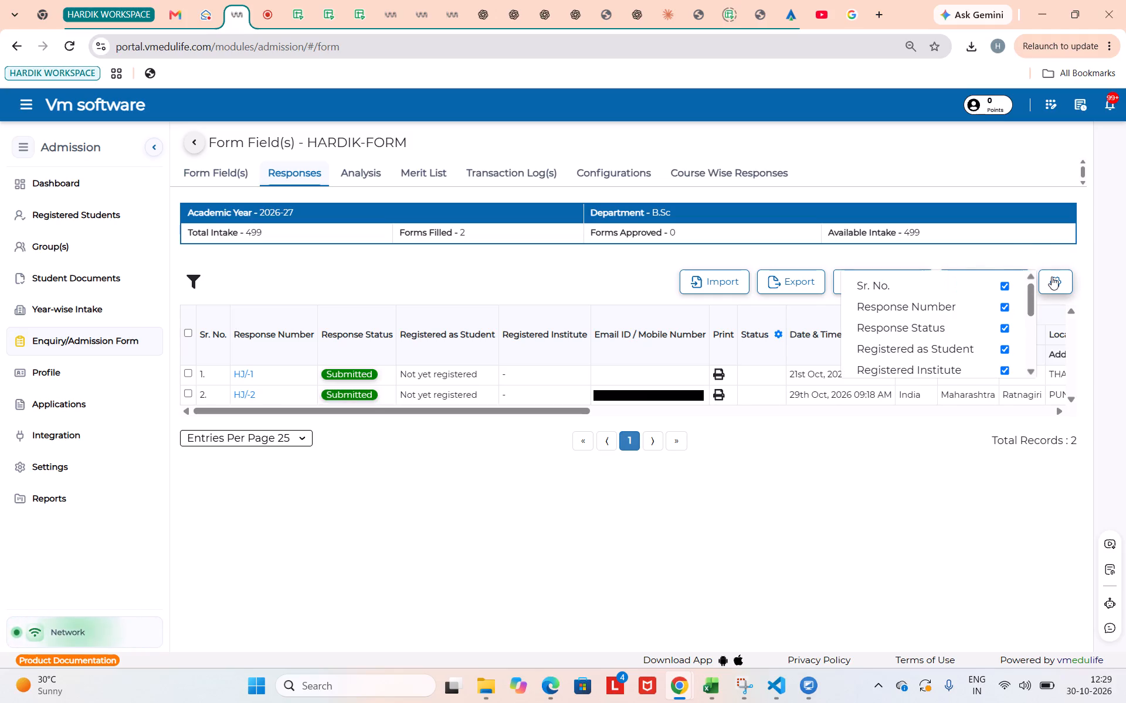
left_click(1040, 251)
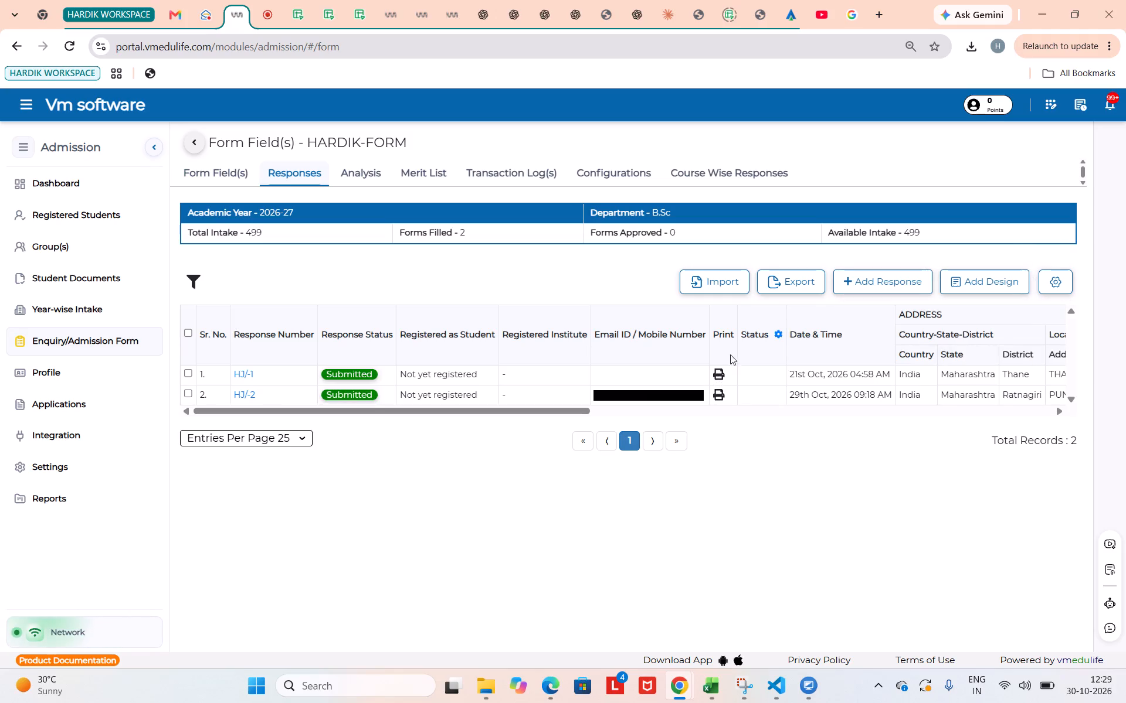
View the status and approver customization, and check the bulk actions for response HJ/-1, clearing the selection.
left_click(776, 335)
scroll(446, 398, "down", 6)
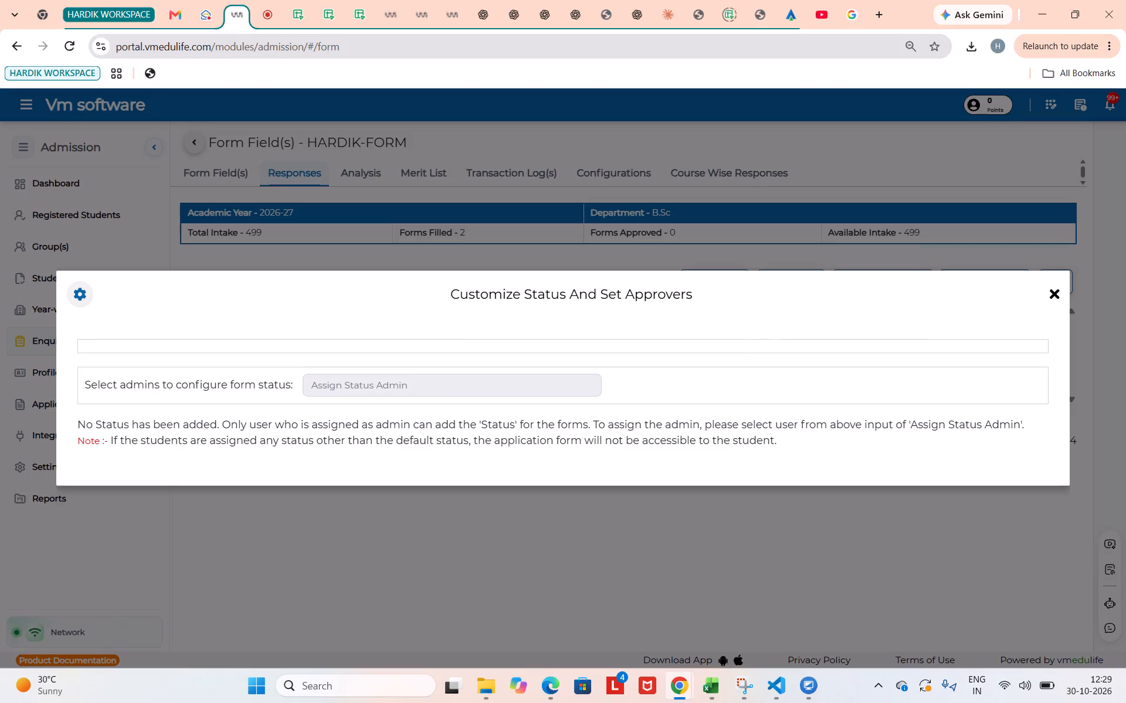
left_click(1054, 290)
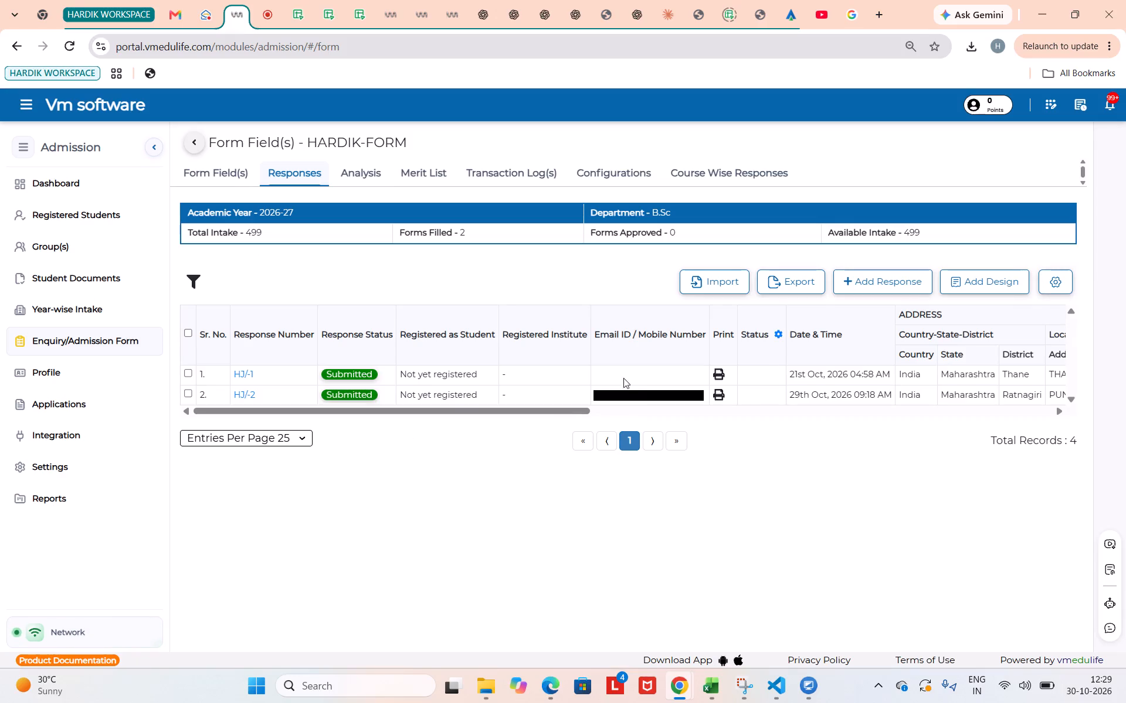
left_click(189, 372)
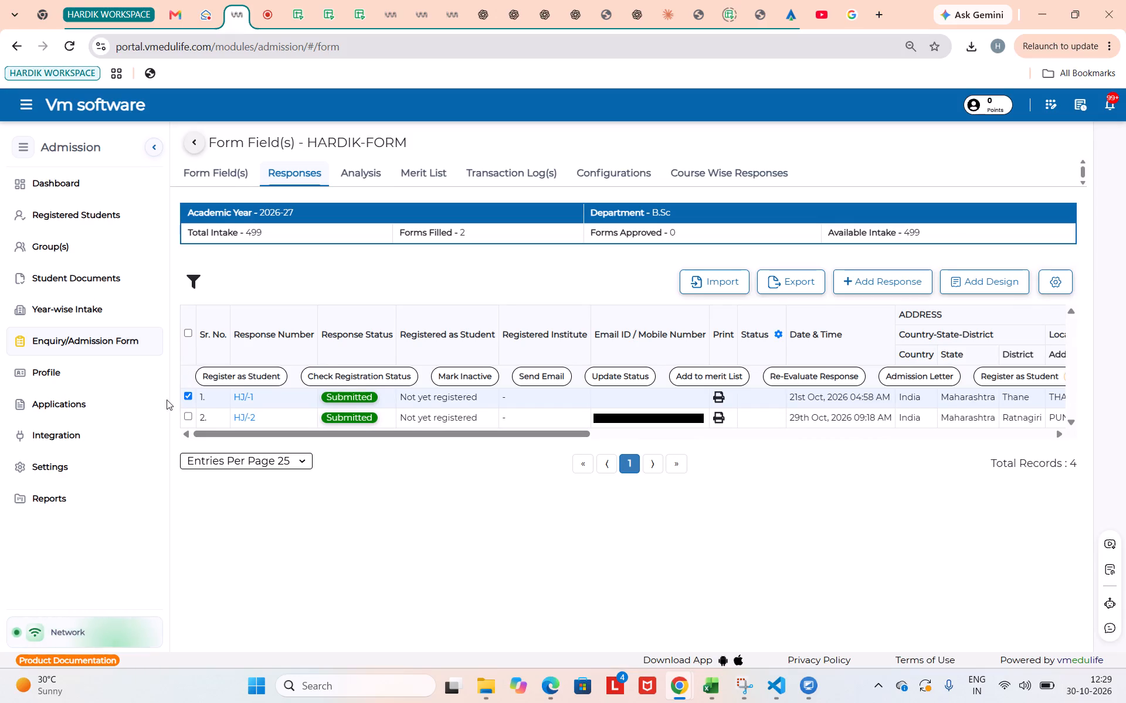
left_click(187, 394)
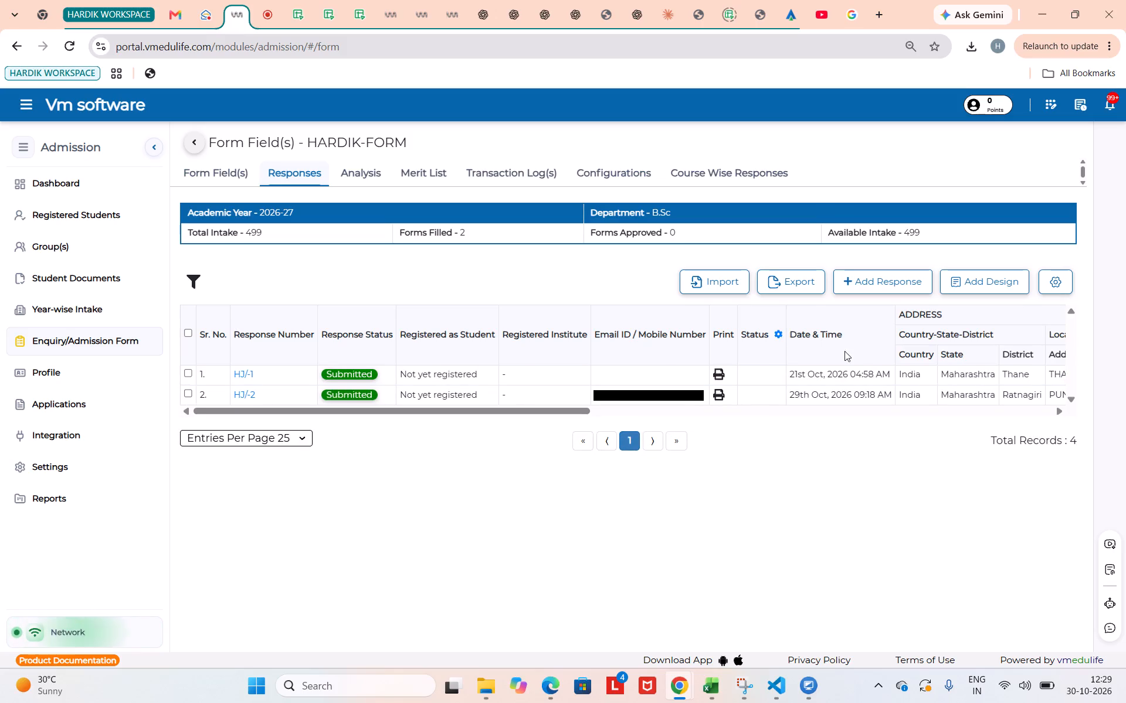
Search the status admin candidates for "hardik" and assign the first matching account as HARDIK-FORM's status admin.
left_click(782, 335)
scroll(460, 403, "down", 5)
left_click(419, 393)
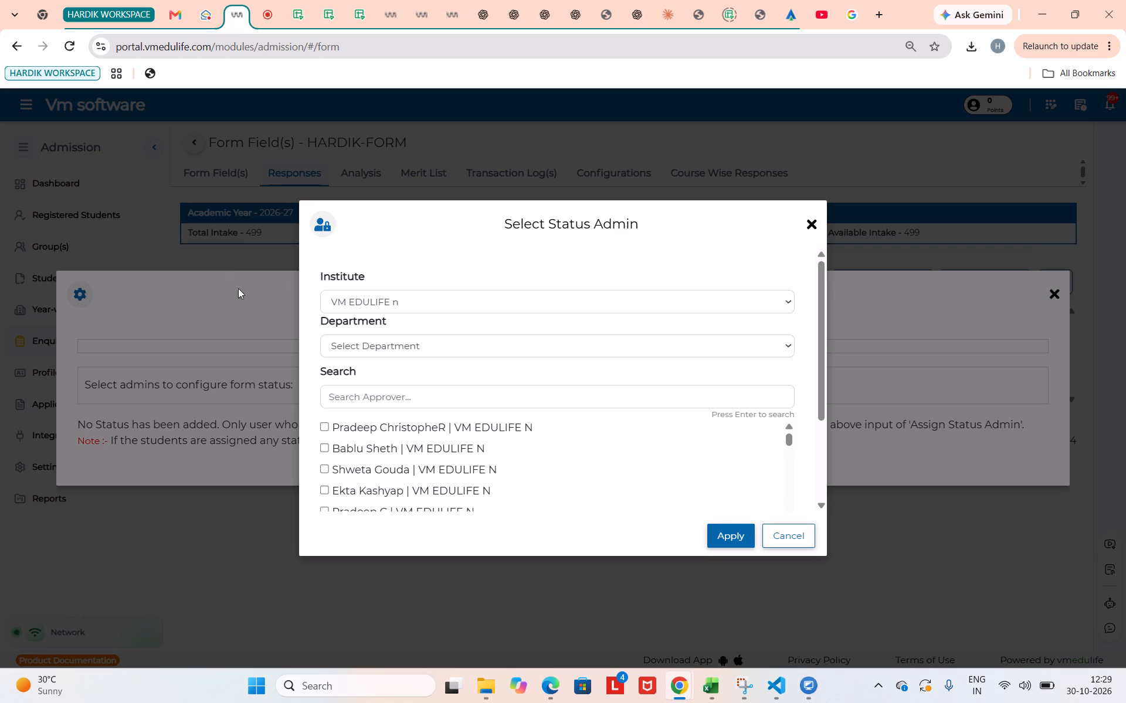
scroll(506, 368, "down", 6)
scroll(581, 394, "down", 6)
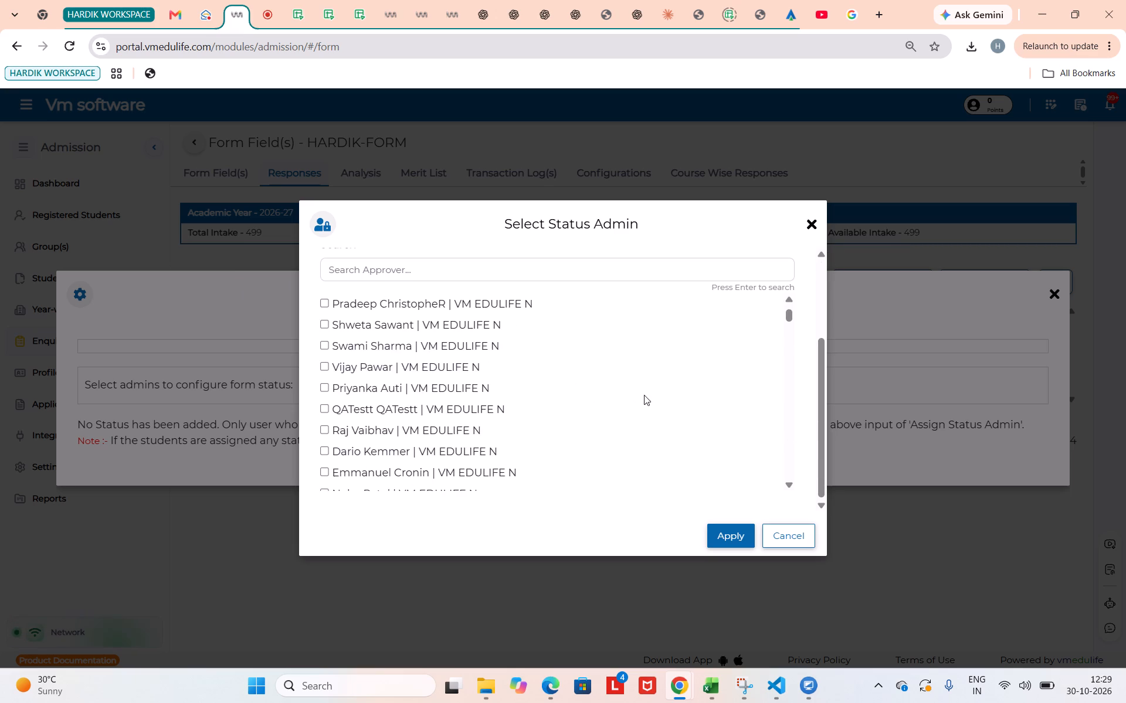
scroll(648, 393, "up", 20)
scroll(648, 393, "up", 6)
scroll(668, 310, "up", 6)
scroll(810, 341, "up", 4)
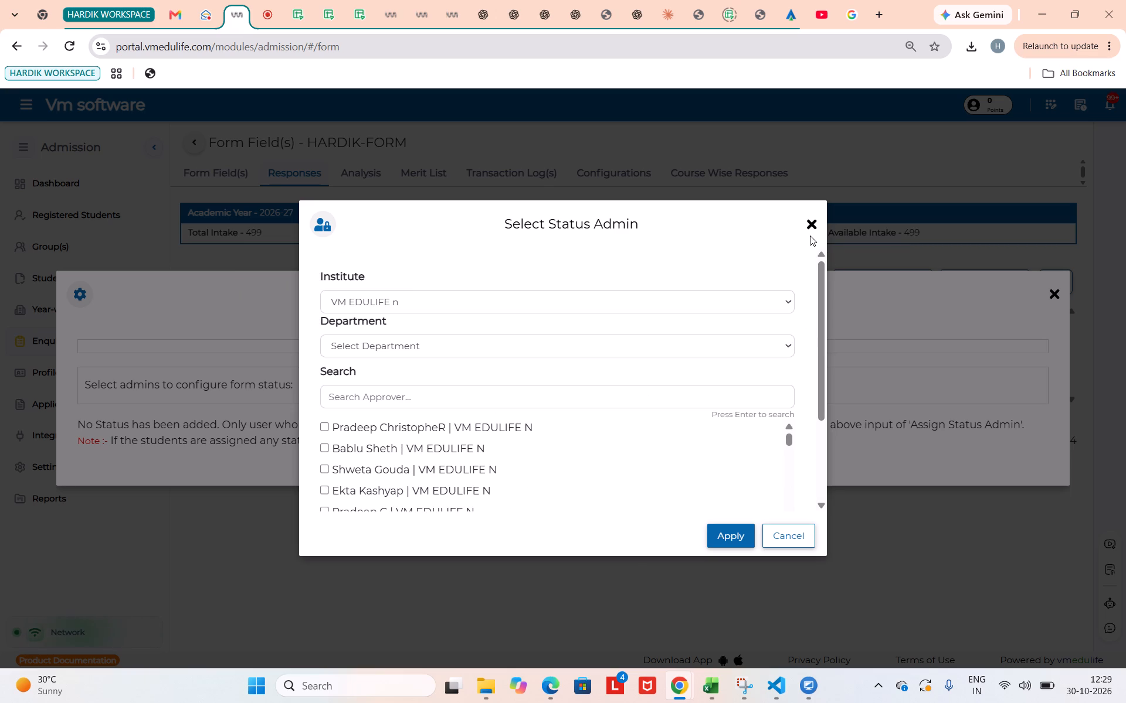
left_click(385, 351)
left_click(446, 306)
left_click(405, 409)
left_click(397, 400)
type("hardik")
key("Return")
left_click(324, 429)
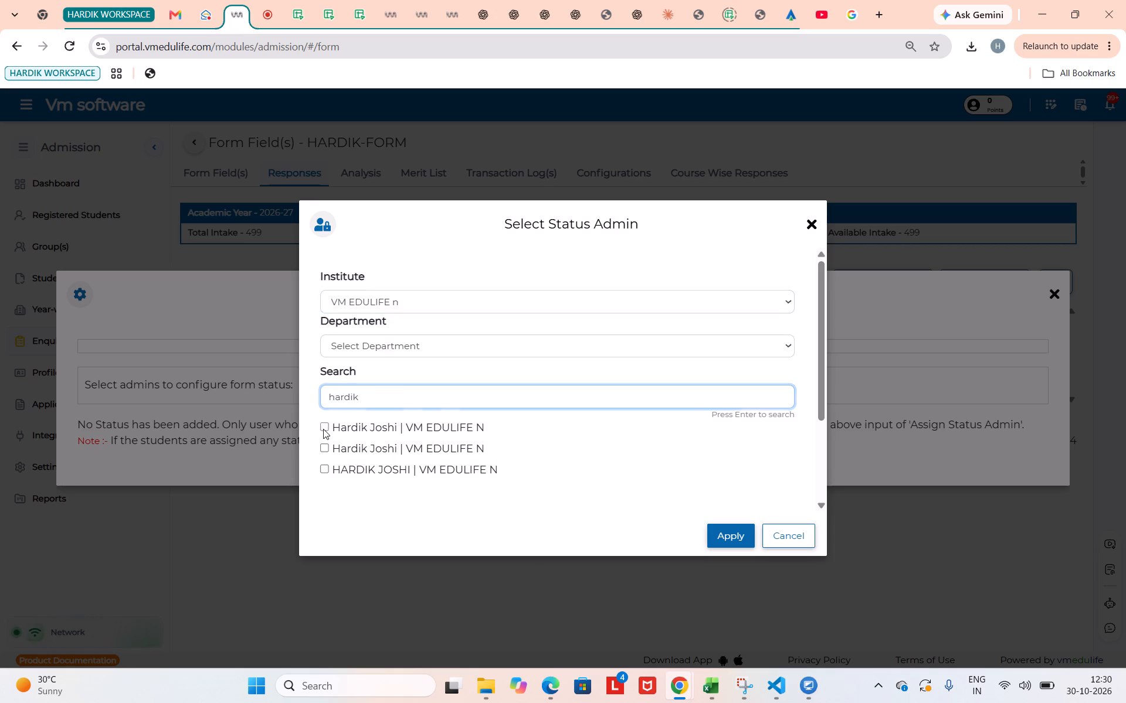
left_click(738, 531)
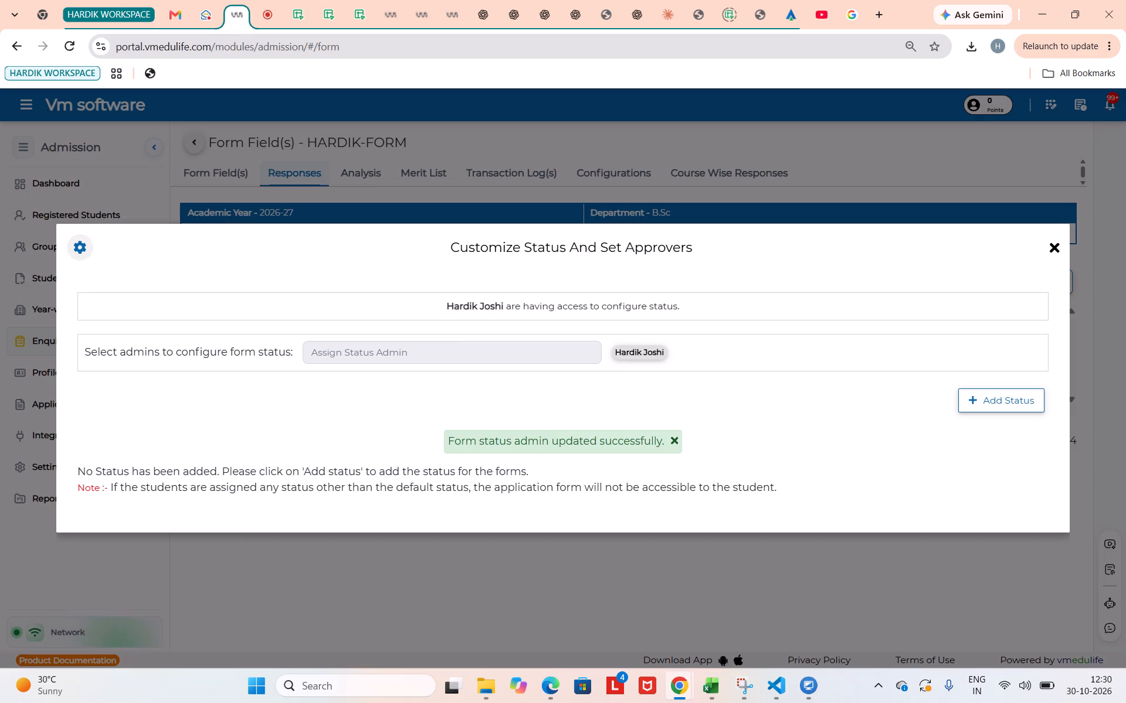
Open a blank status entry, check its e-mail template choices, and close the status customization without saving a status.
scroll(831, 412, "down", 3)
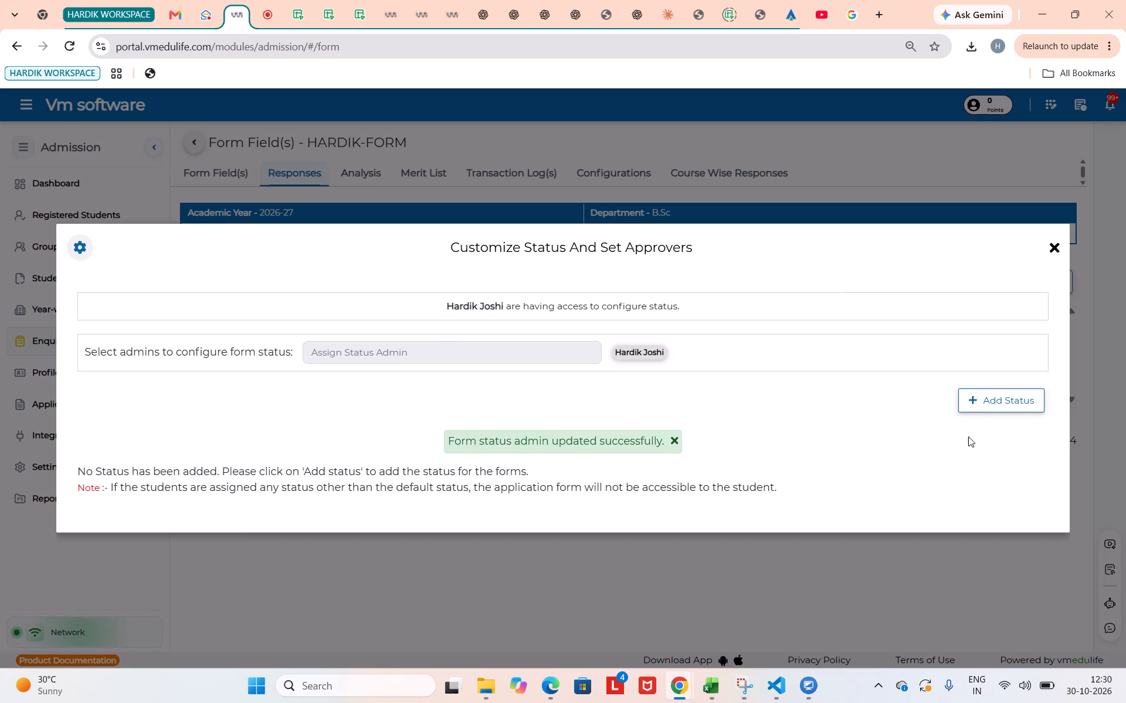
left_click(979, 408)
left_click(220, 483)
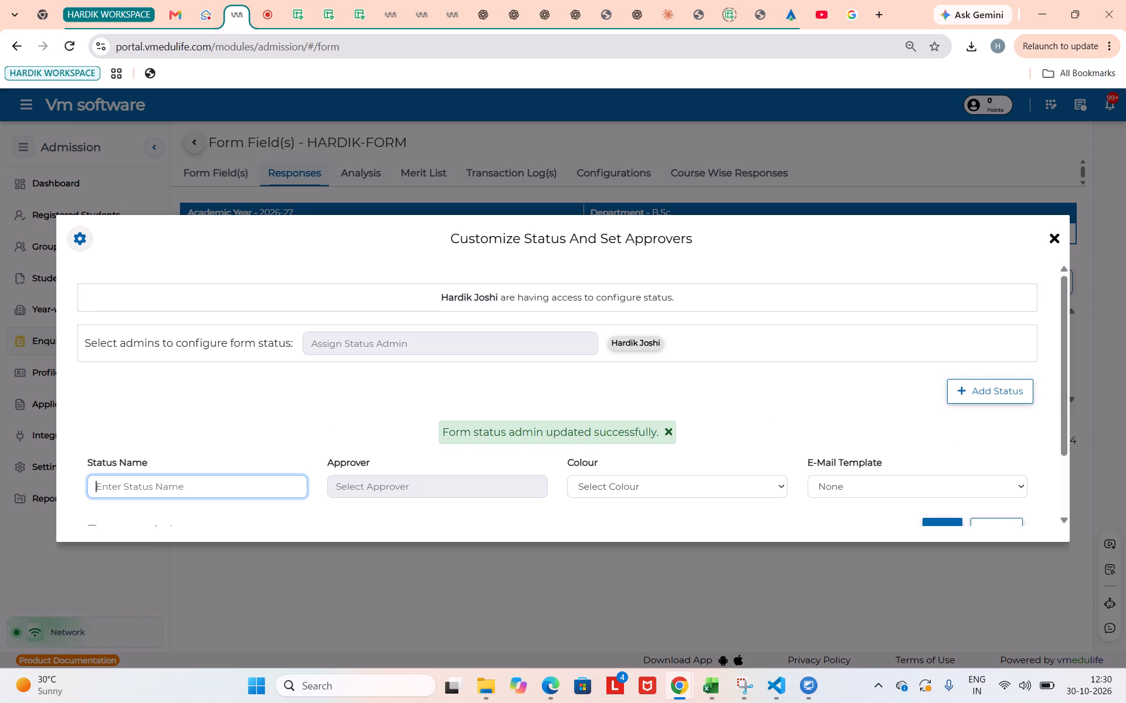
left_click(826, 490)
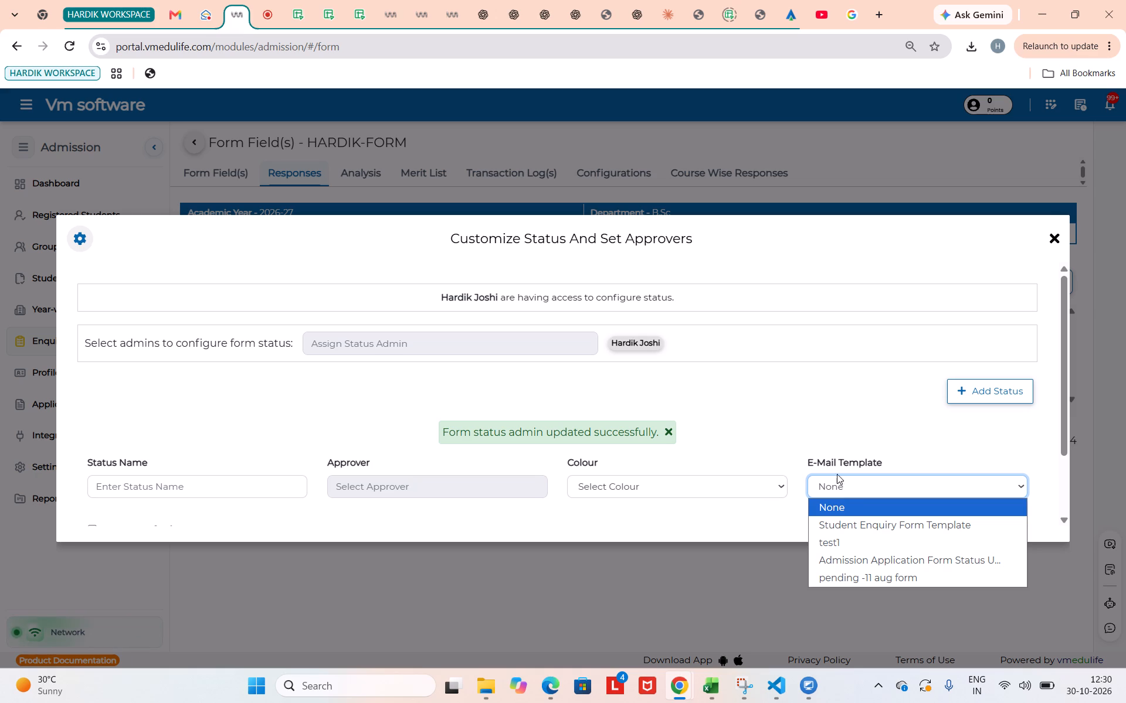
left_click(823, 438)
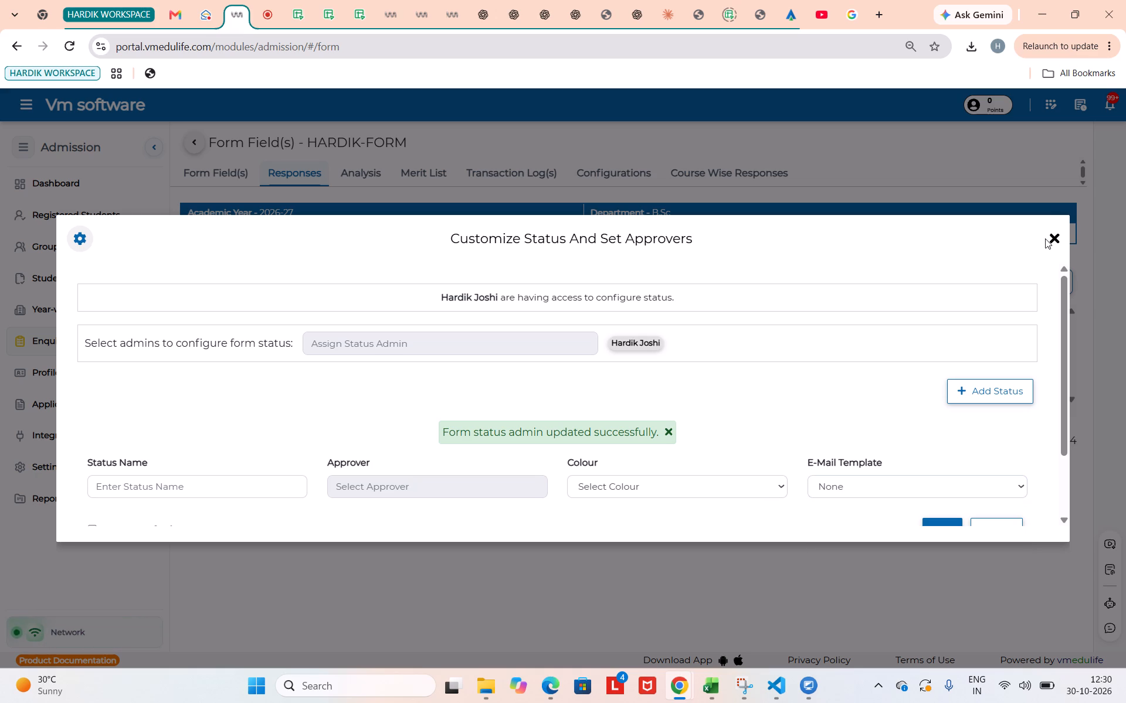
left_click(1052, 238)
Look through all columns of HARDIK-FORM's responses table, including the address, transaction history and last-modified details.
left_click_drag(565, 407, 593, 411)
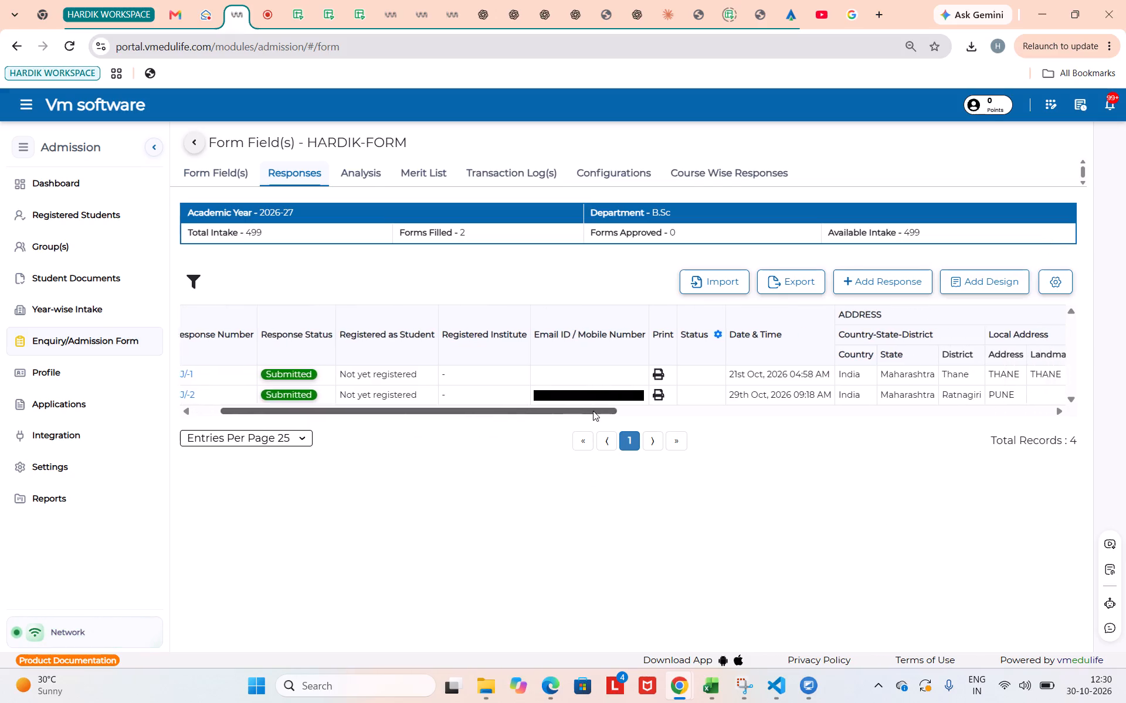
left_click_drag(593, 411, 1081, 383)
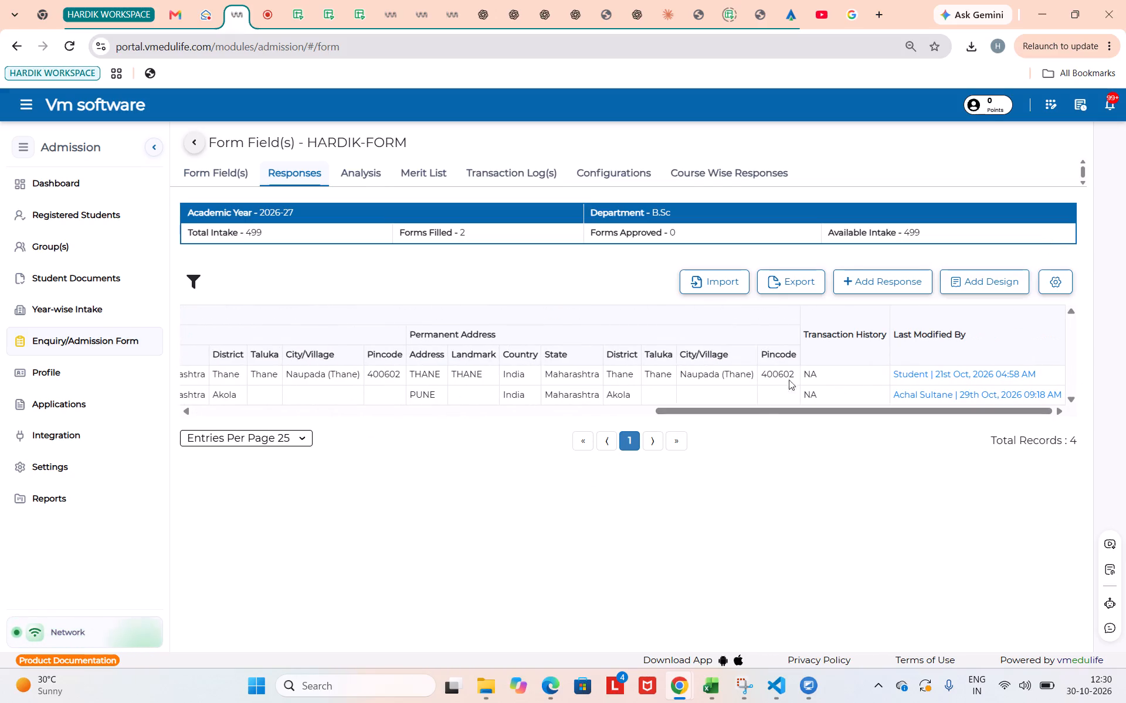
left_click_drag(758, 411, 433, 419)
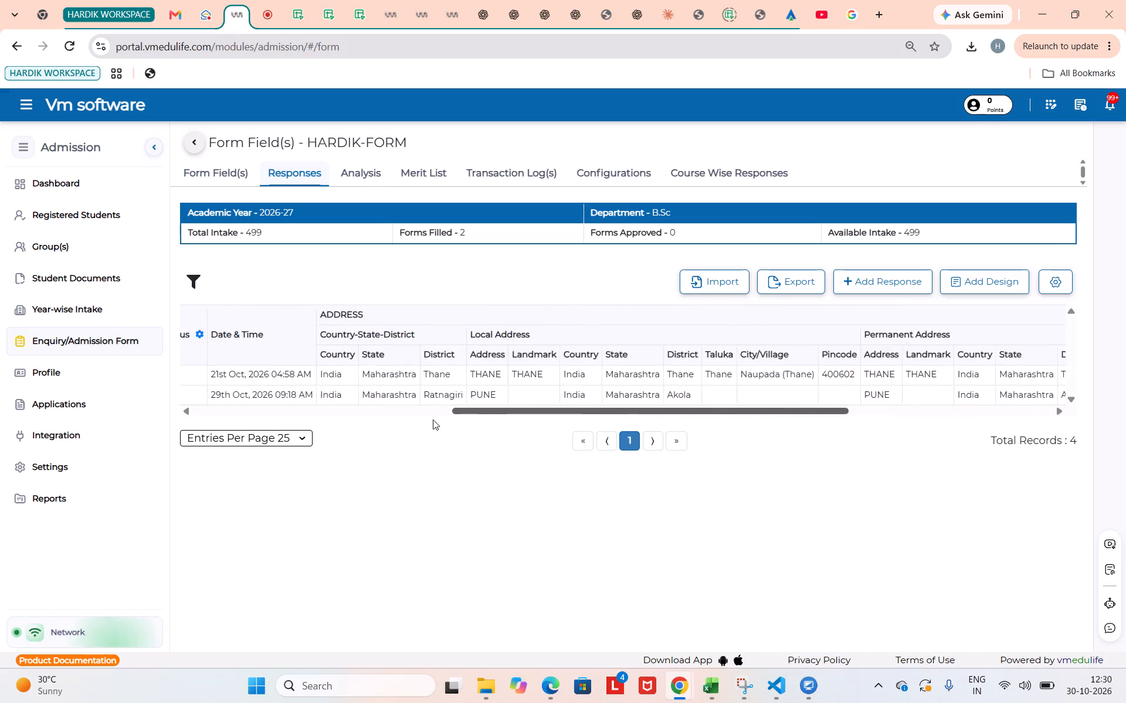
left_click_drag(433, 419, 238, 429)
left_click_drag(538, 414, 575, 414)
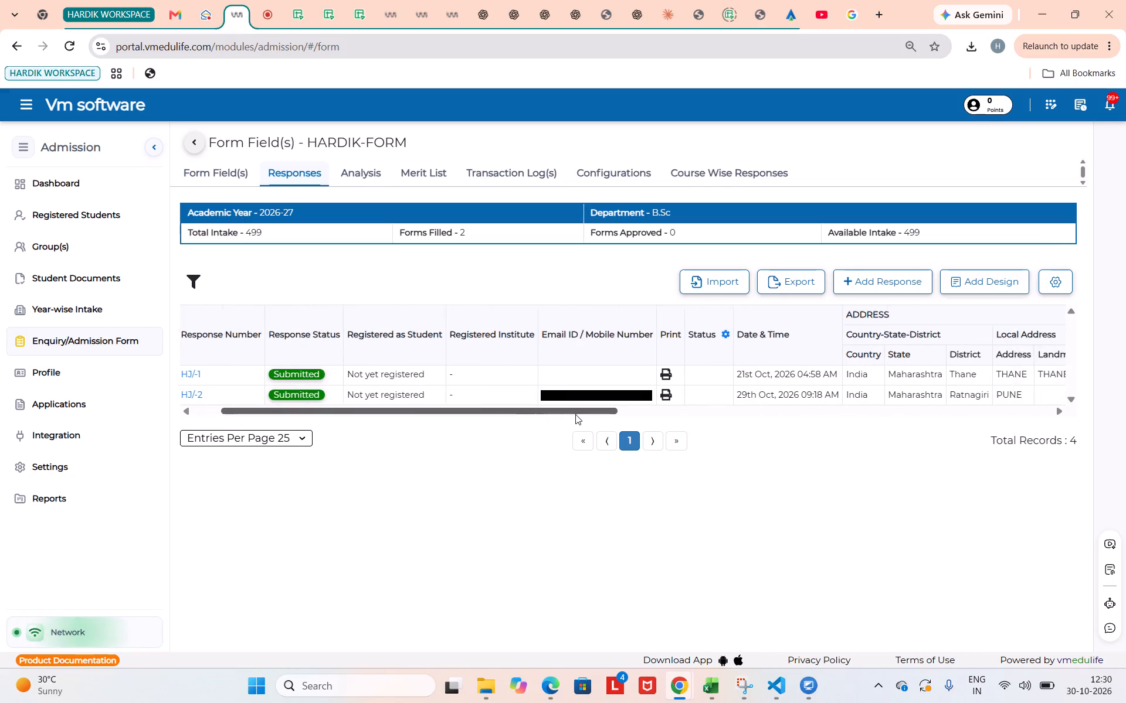
left_click_drag(575, 414, 607, 412)
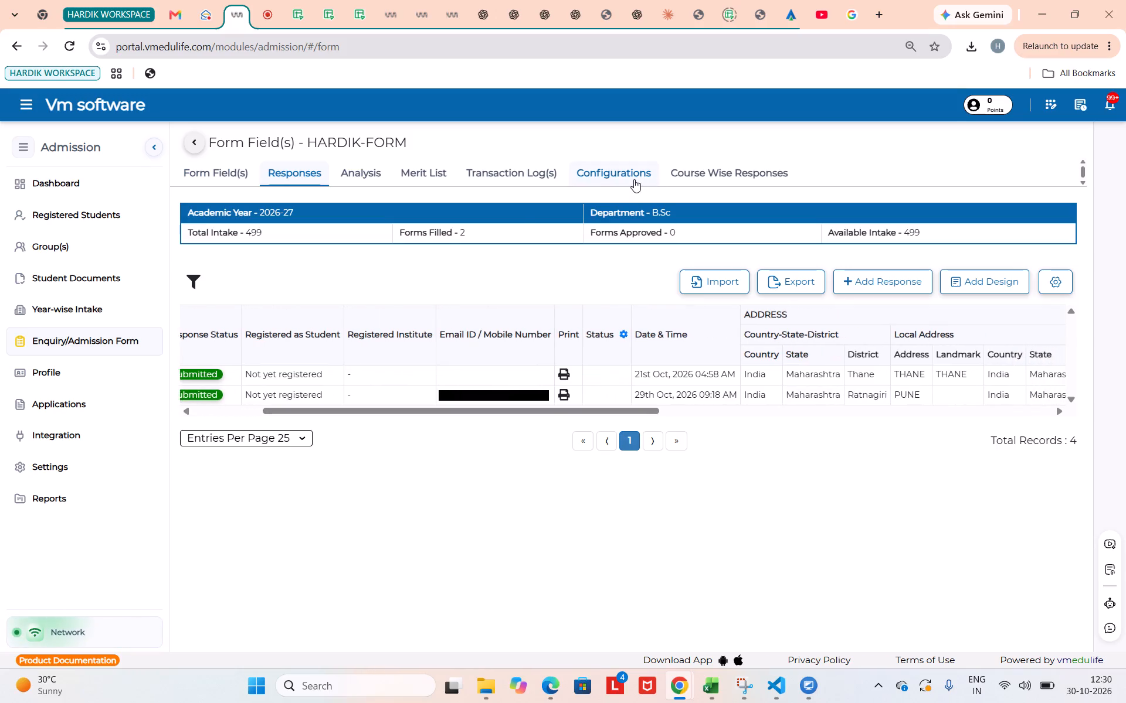
Open HARDIK-FORM's configurations and examine the Email OTP Configuration's subject, sender and content fields.
left_click(634, 179)
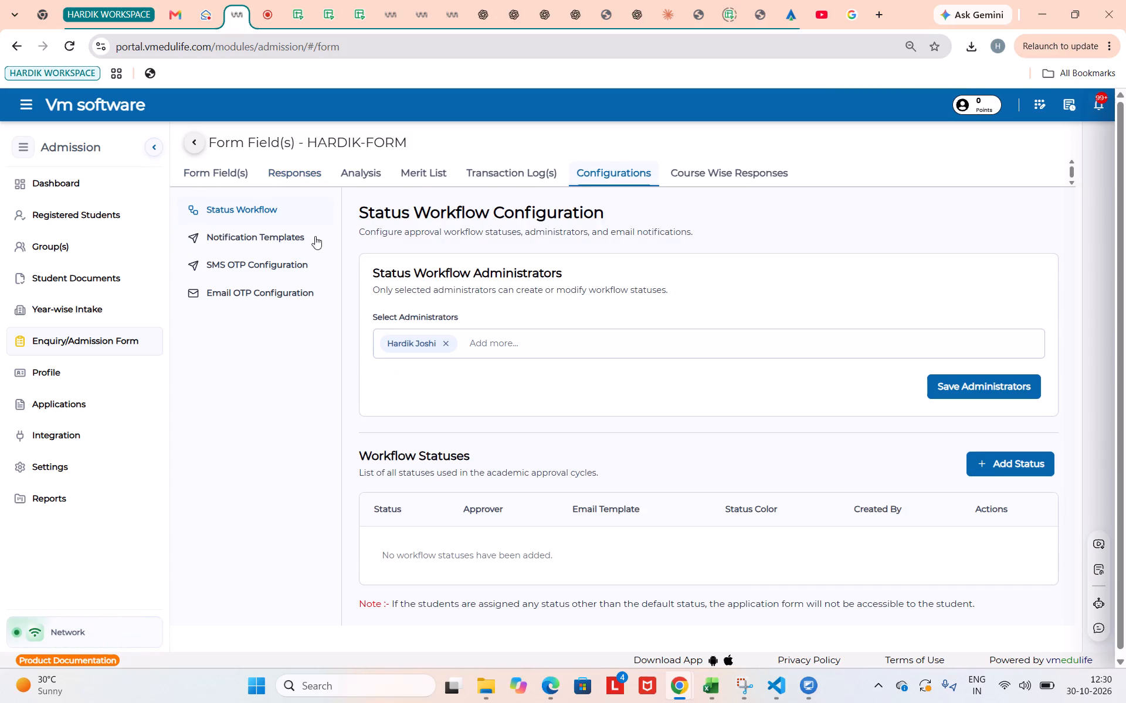
left_click(293, 295)
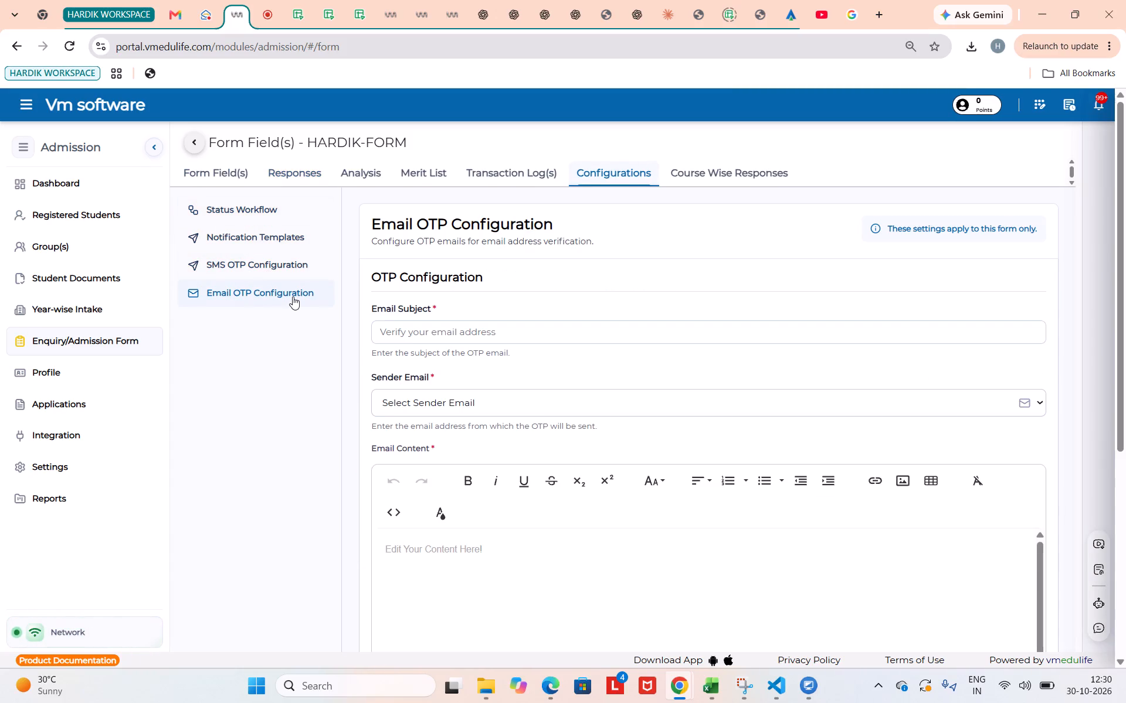
left_click(443, 336)
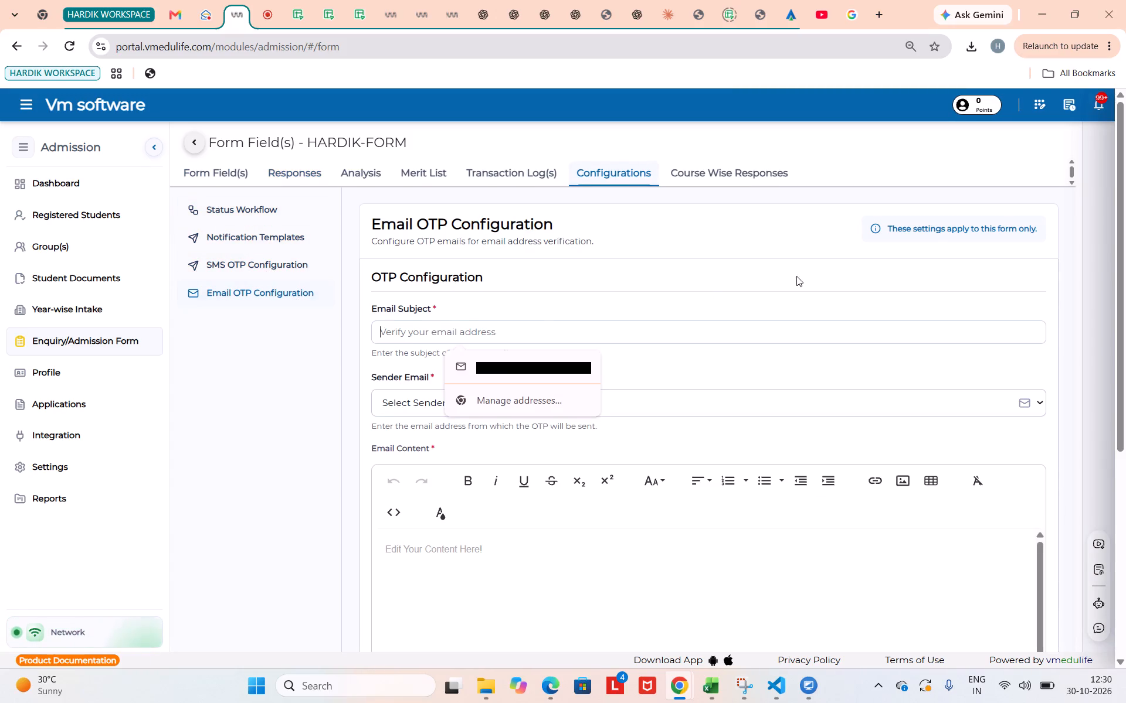
left_click(537, 319)
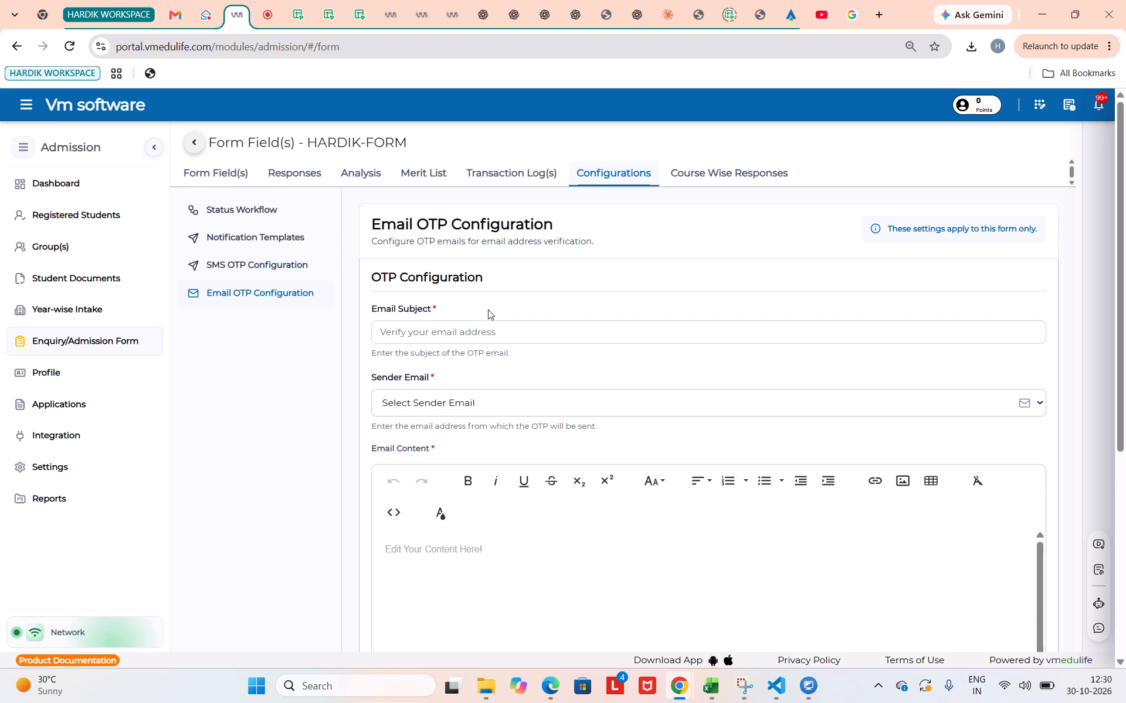
scroll(487, 309, "down", 2)
scroll(486, 310, "up", 3)
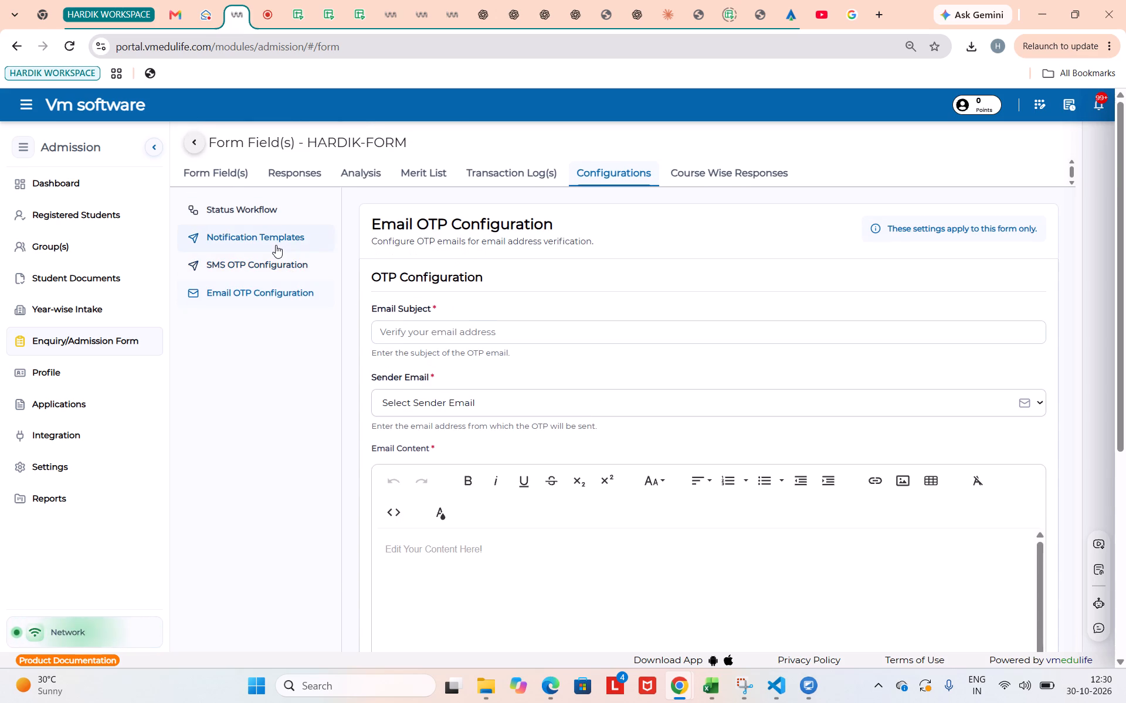
View the program-wise faculty notifications, open and close the Computer Engineering configuration, and return to the form list.
left_click(276, 244)
scroll(497, 356, "down", 2)
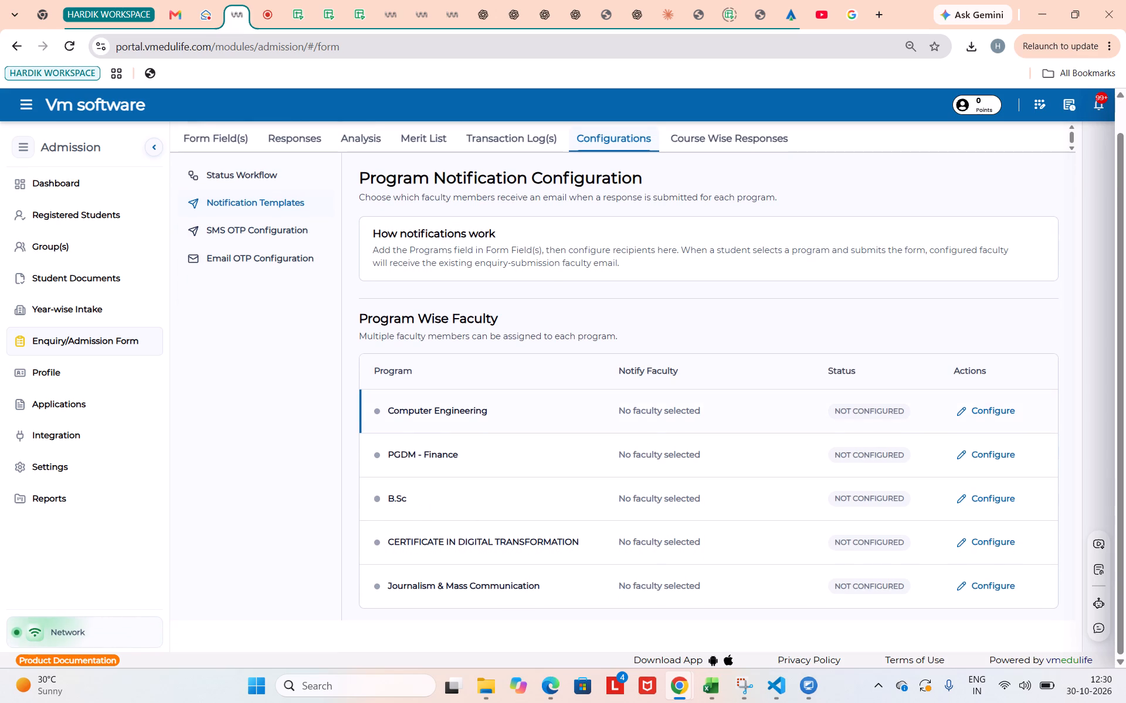
scroll(442, 408, "down", 1)
left_click(968, 409)
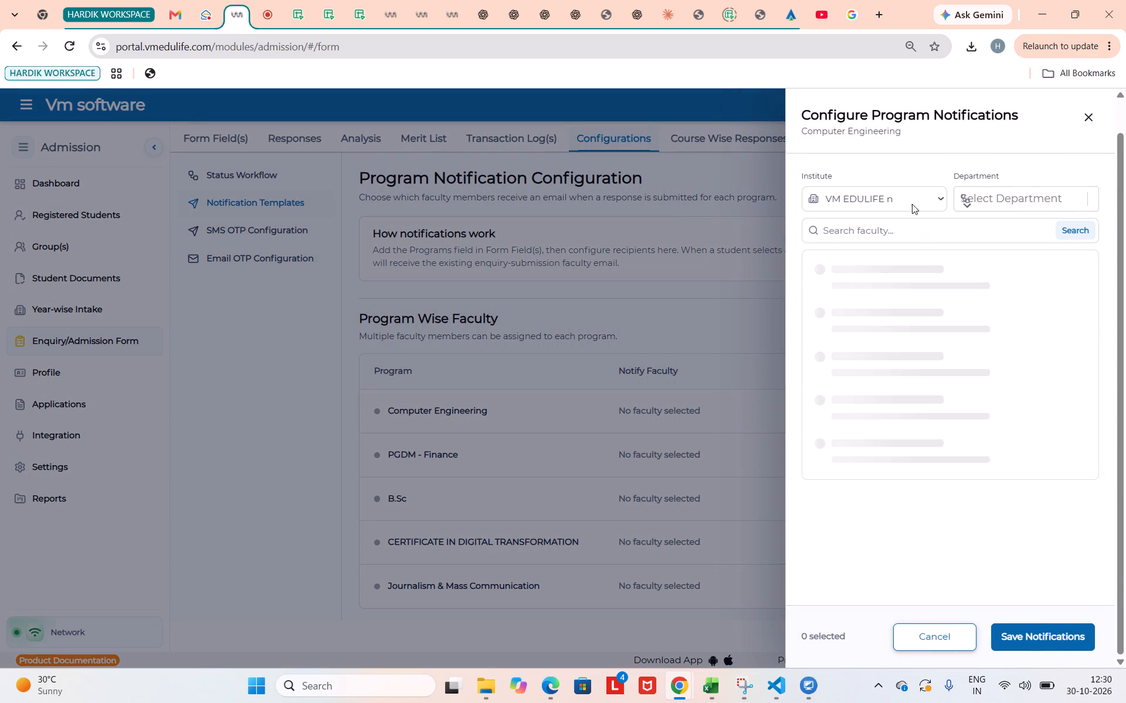
left_click(1085, 117)
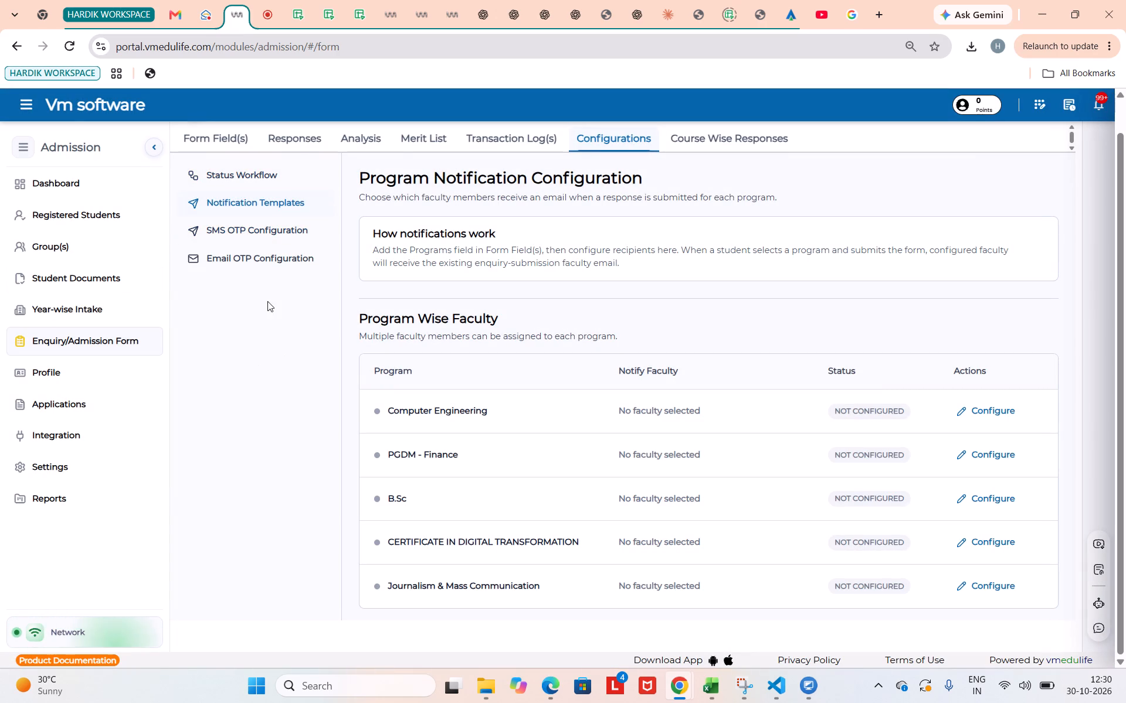
scroll(291, 167, "up", 4)
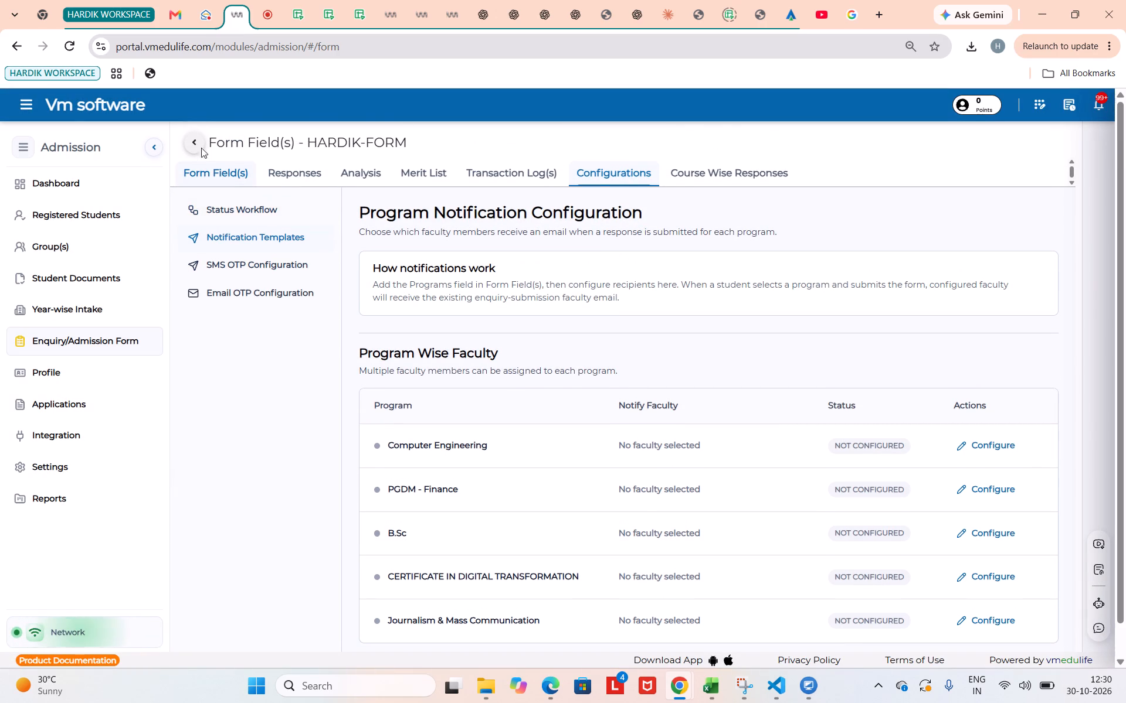
left_click(196, 147)
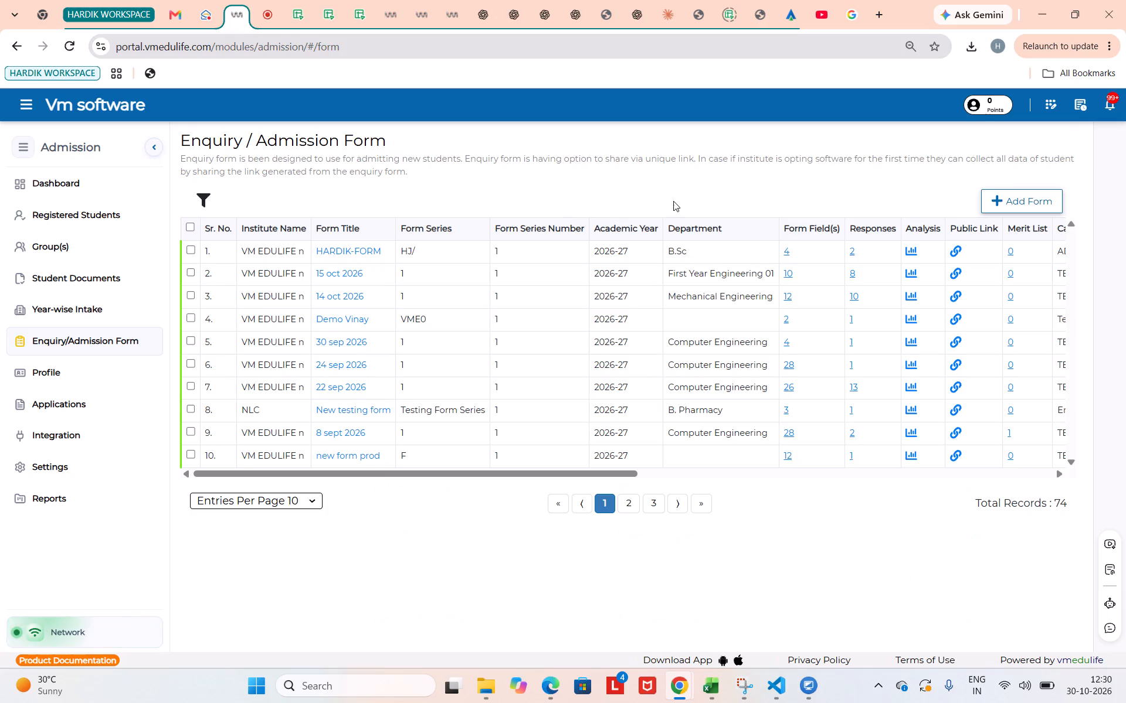
Reopen HARDIK-FORM's configurations and view its program notification settings.
left_click(853, 252)
left_click(593, 165)
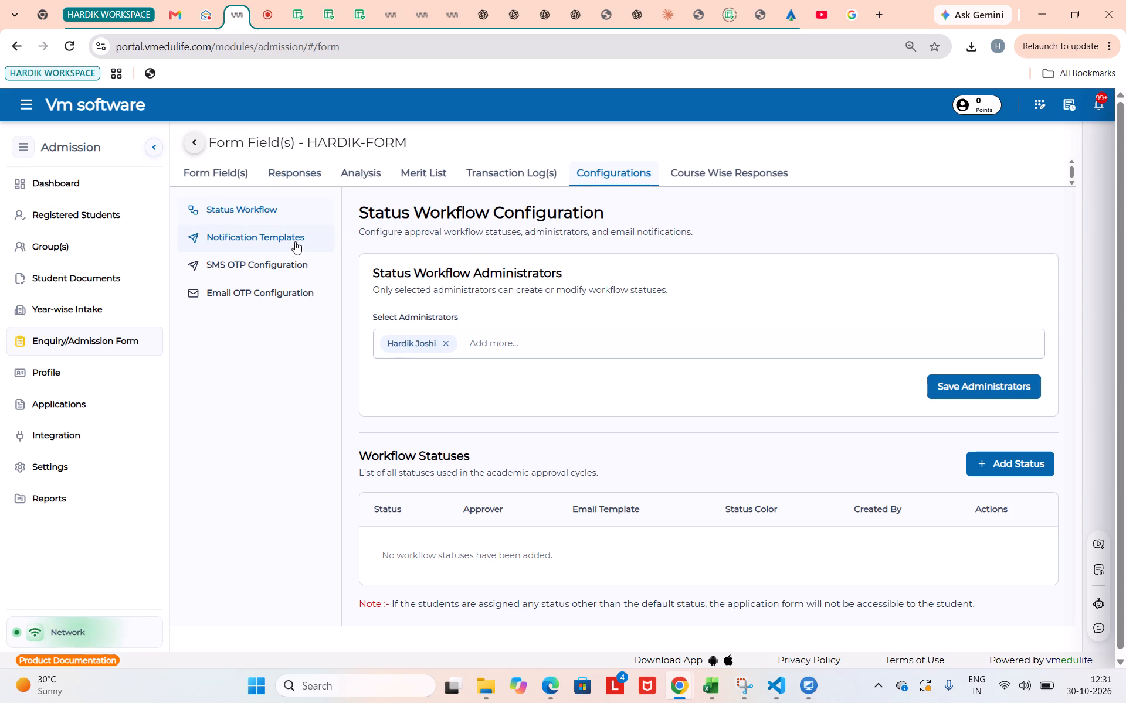
left_click(295, 241)
scroll(833, 364, "down", 6)
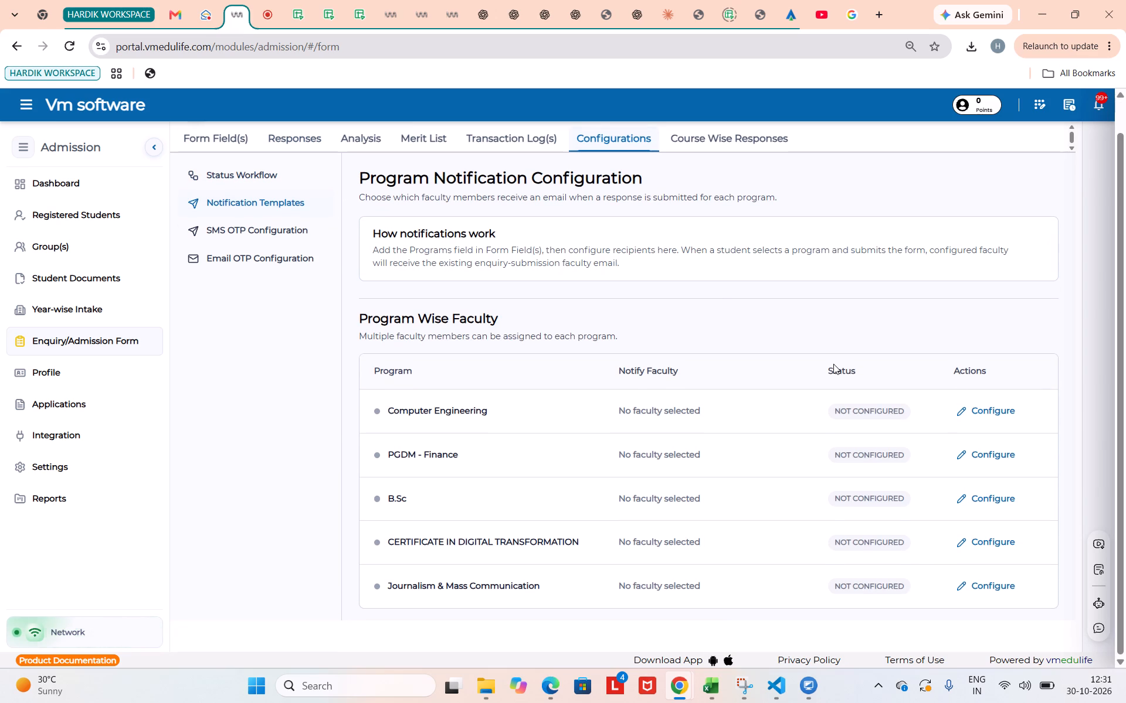
Open and close the Computer Engineering program's notification configuration, and return to the admission form list.
left_click(992, 411)
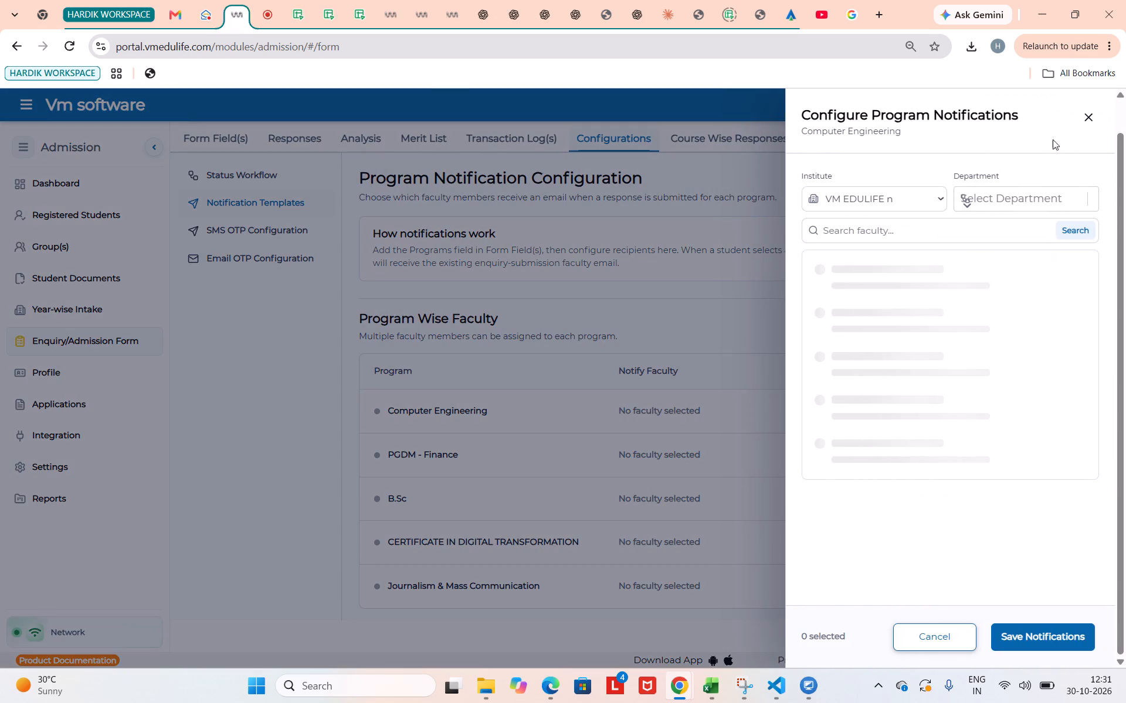
left_click(1090, 118)
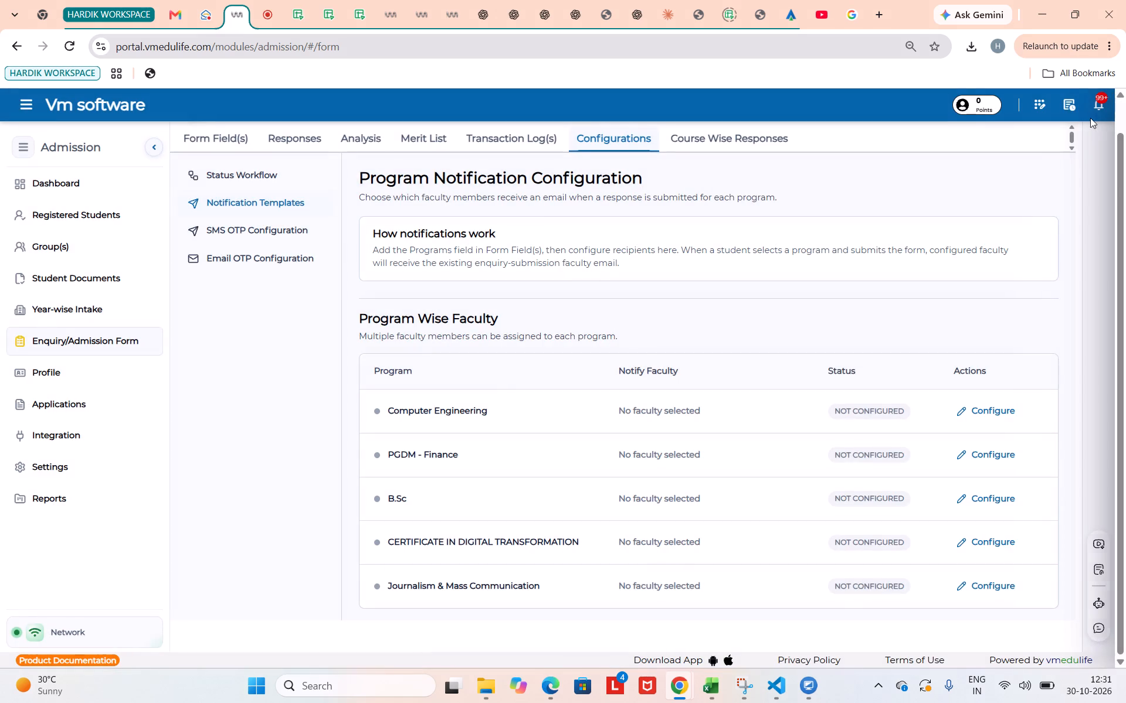
scroll(219, 270, "up", 4)
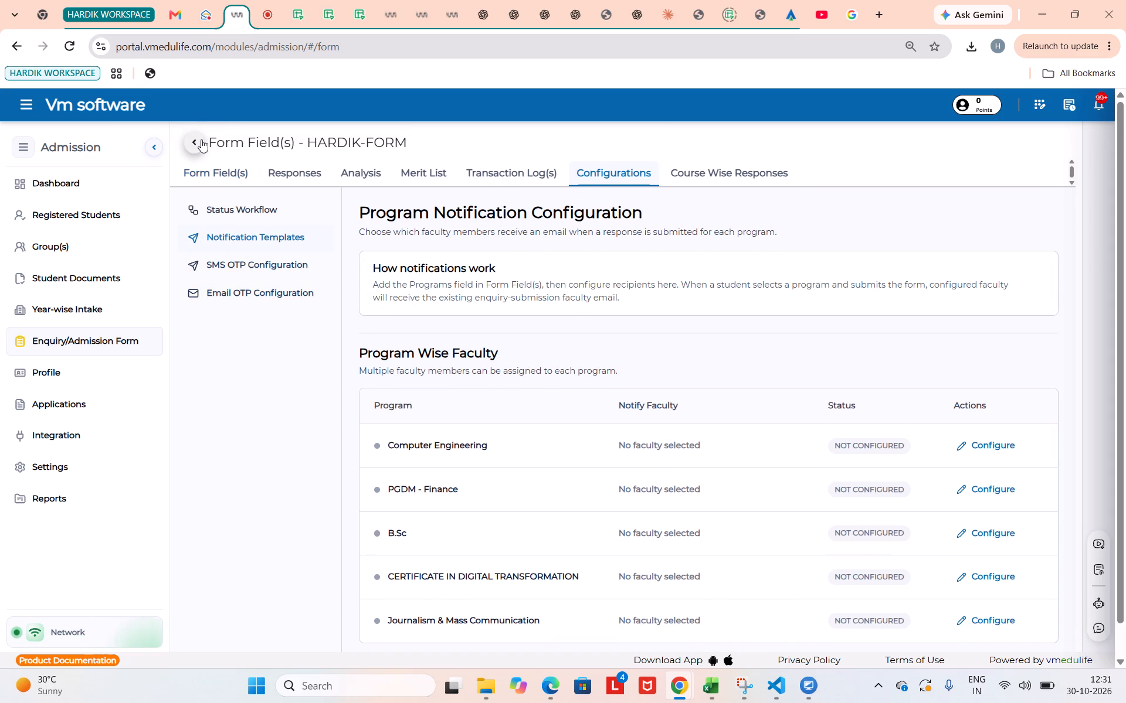
left_click(201, 141)
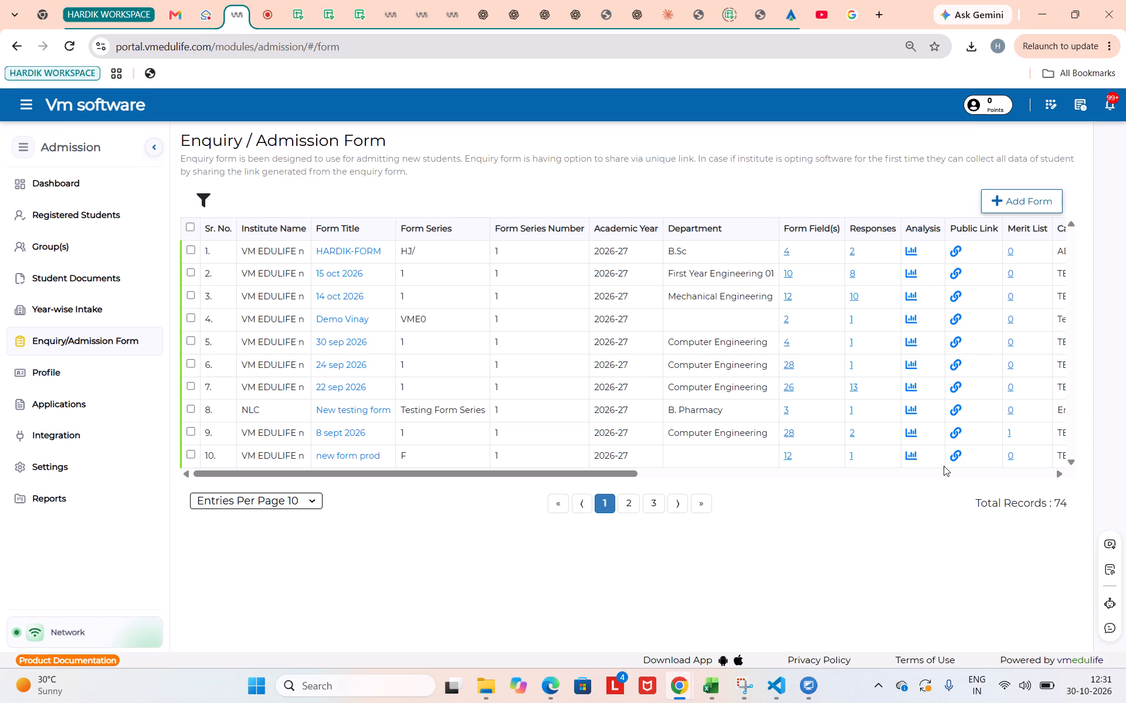
Look through the admission form list's columns, from form title and series to category, status and last-modified details.
left_click_drag(946, 469, 945, 425)
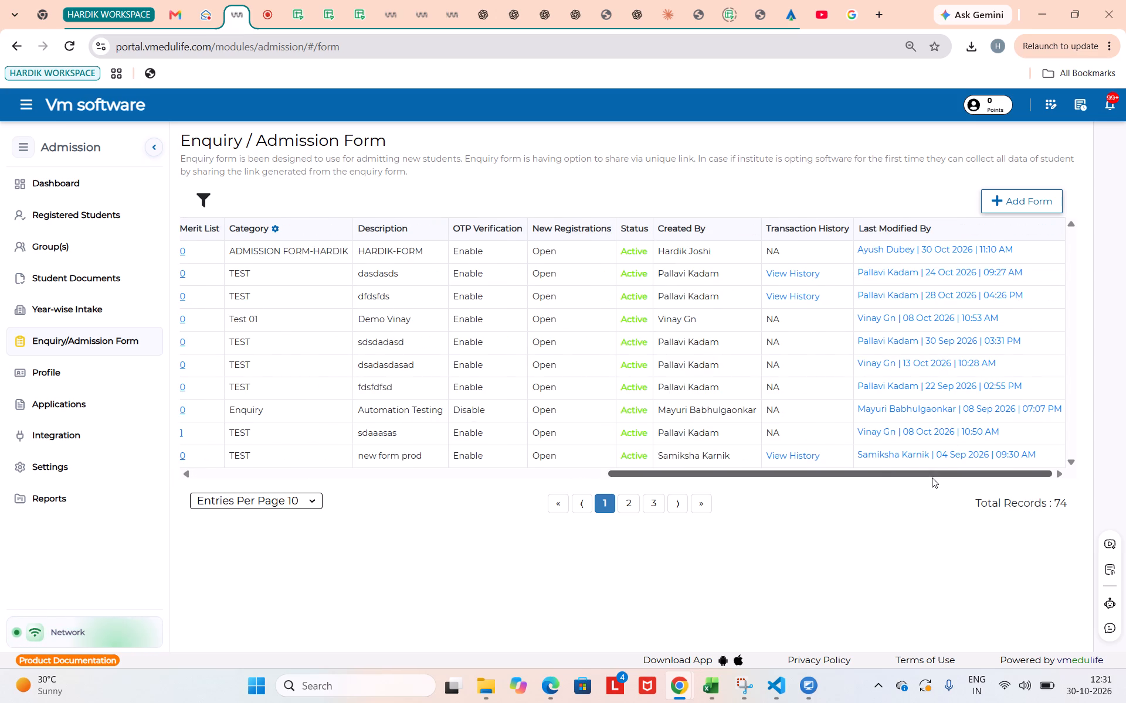
left_click_drag(931, 475, 450, 470)
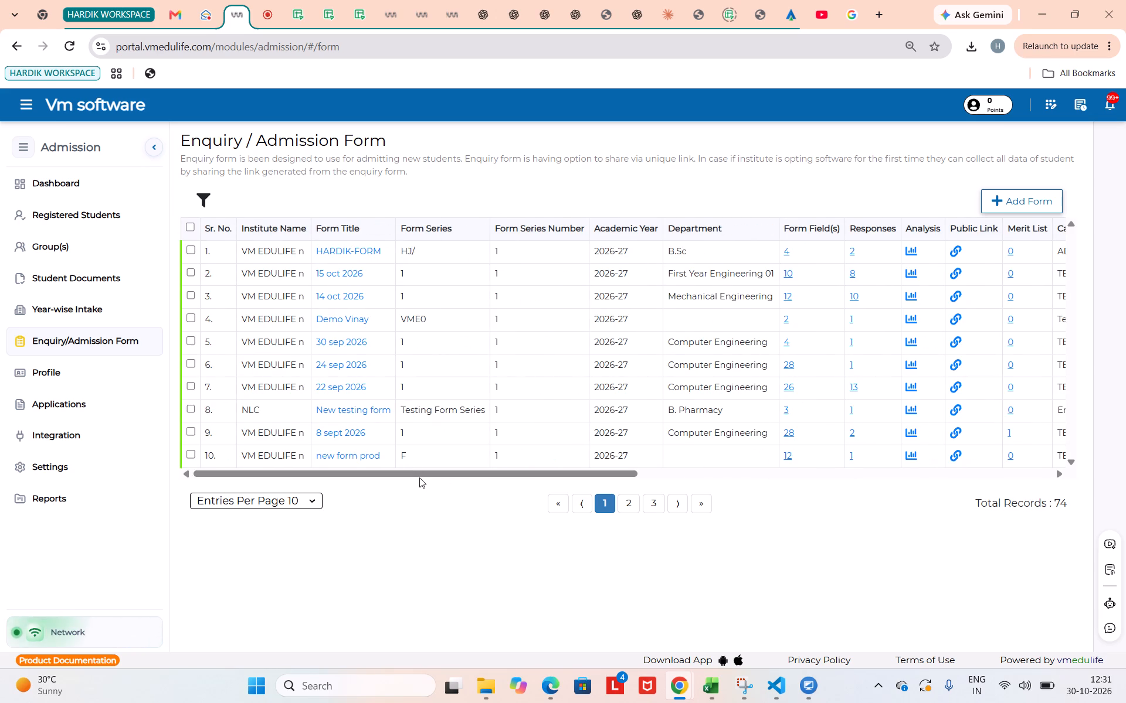
left_click_drag(420, 475, 591, 480)
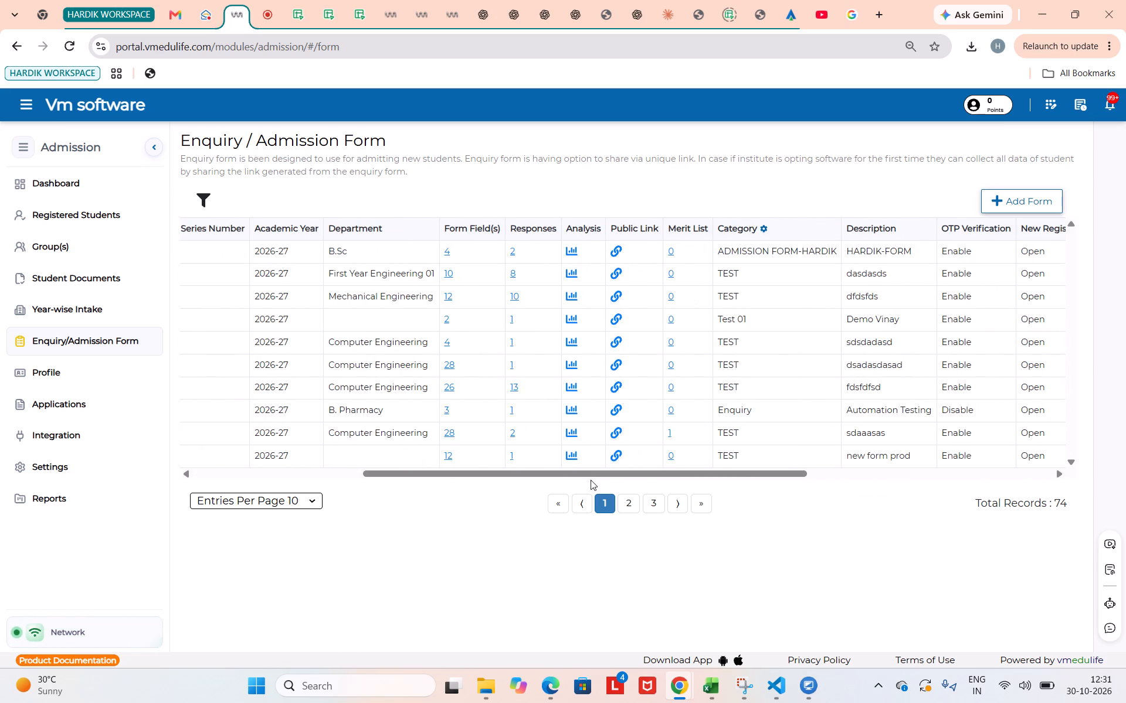
left_click_drag(604, 472, 433, 469)
left_click(440, 484)
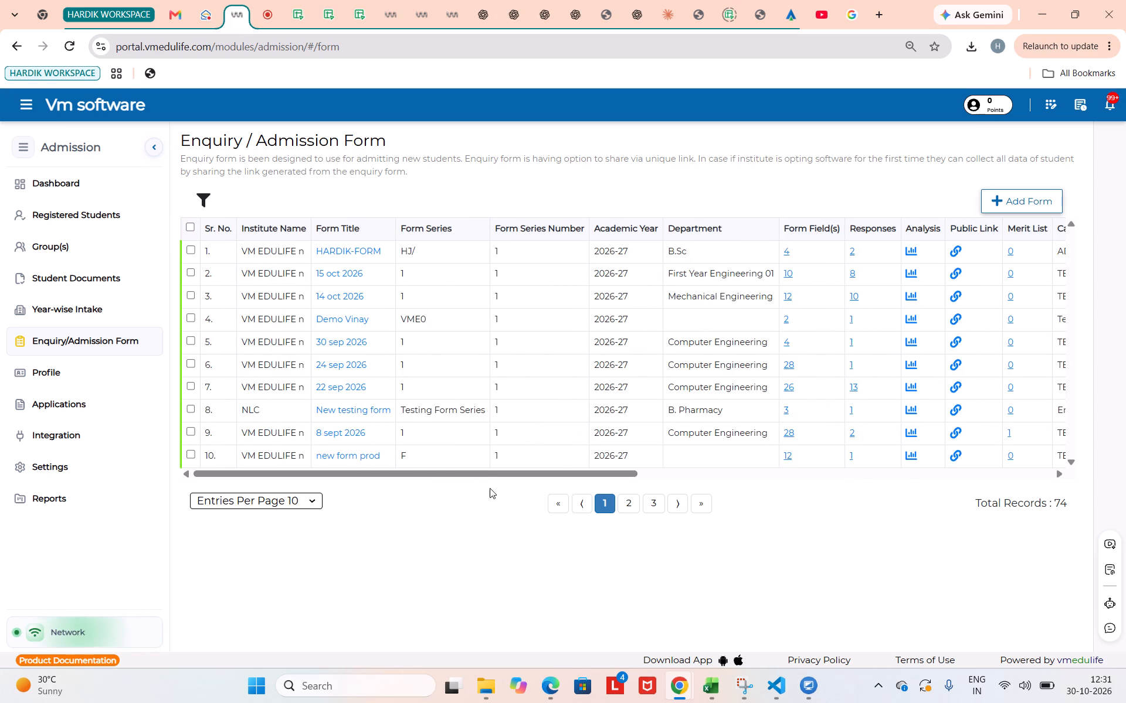
left_click_drag(491, 473, 647, 485)
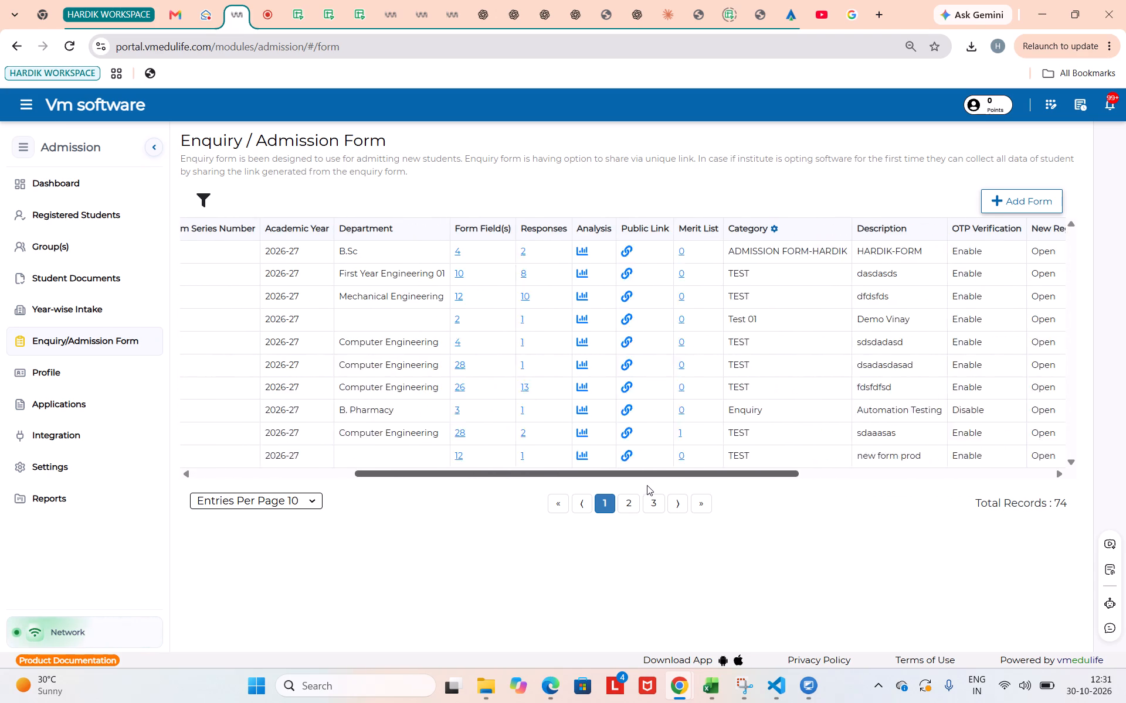
left_click_drag(647, 485, 646, 485)
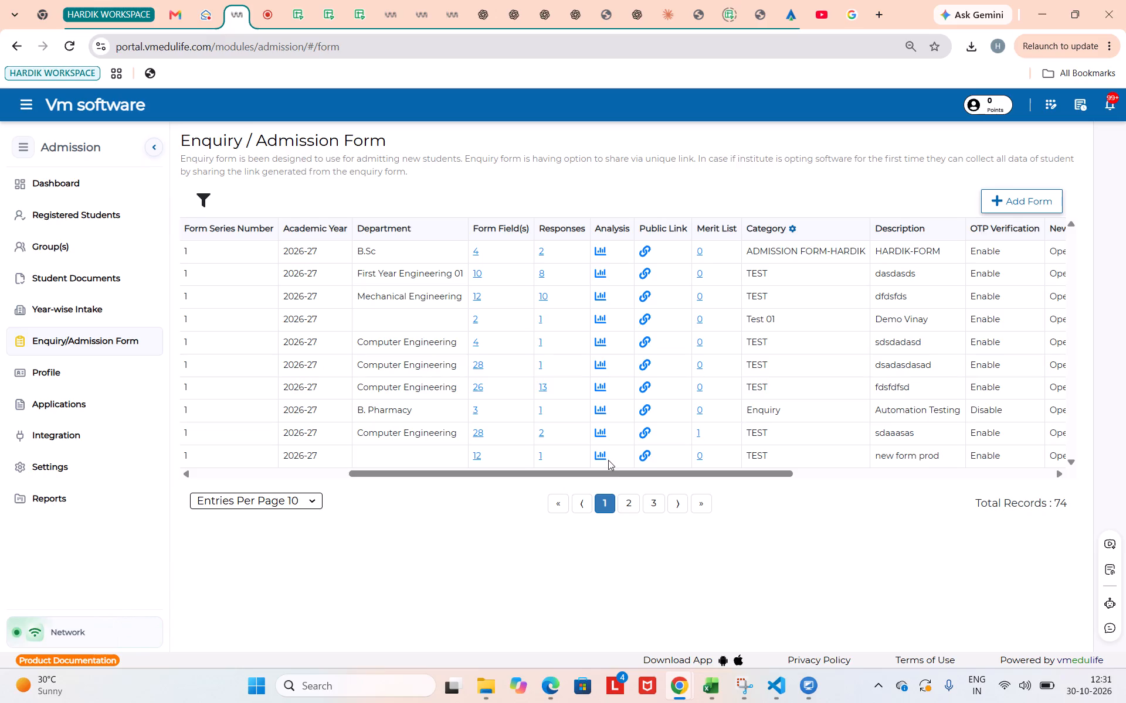
left_click_drag(618, 476, 425, 487)
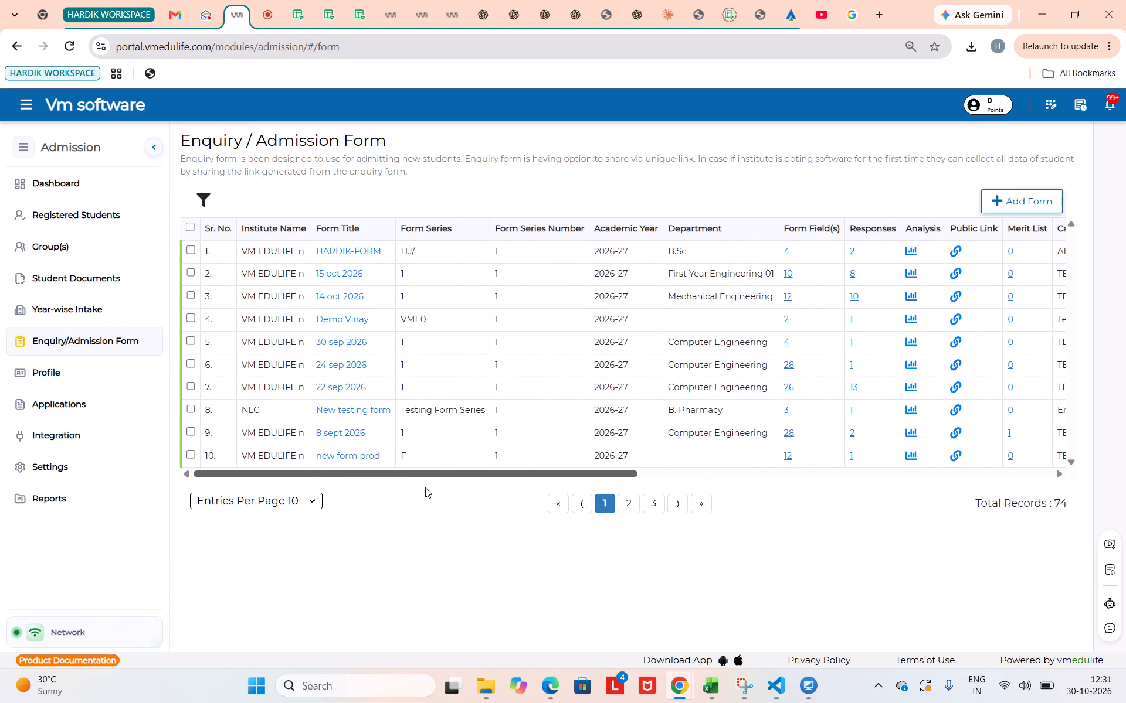
left_click_drag(419, 475, 606, 481)
left_click(586, 485)
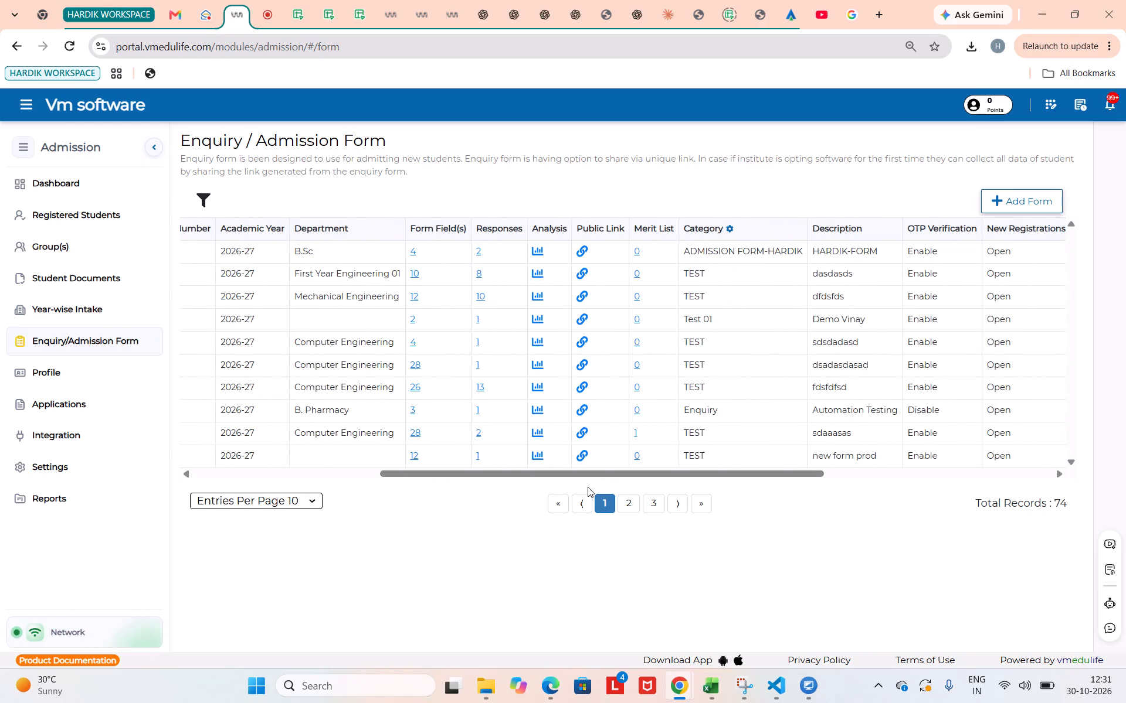
Open HARDIK-FORM's responses and go back to the admission form list.
left_click(479, 255)
left_click(192, 141)
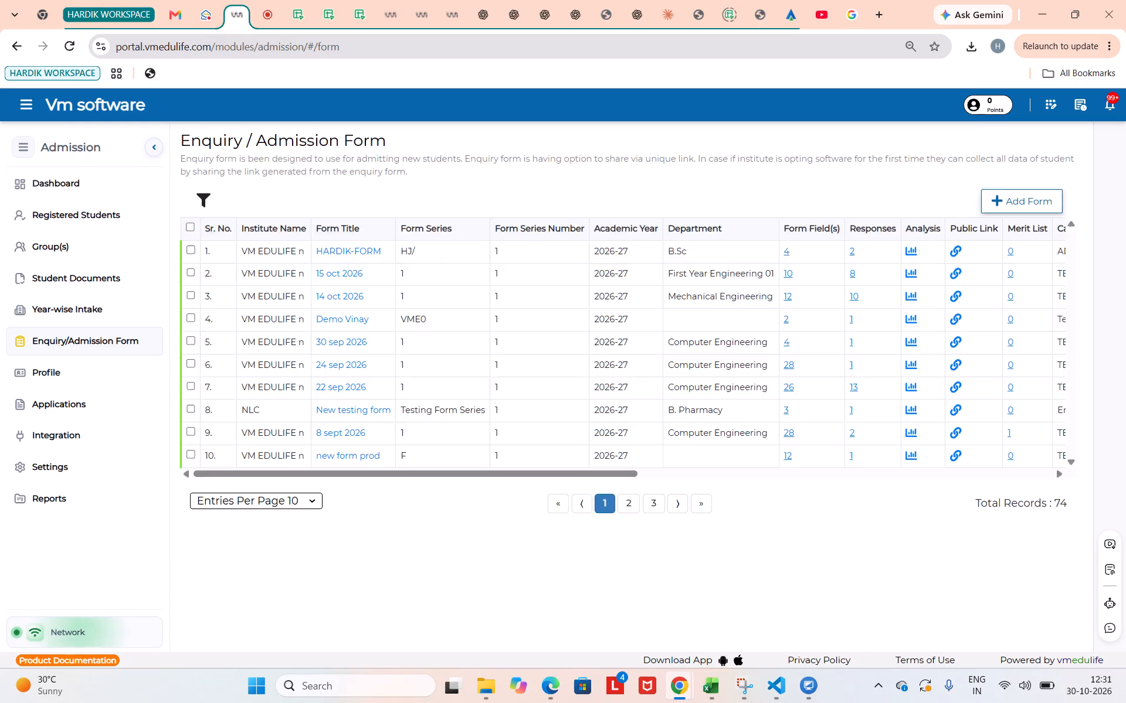
left_click_drag(584, 475, 536, 473)
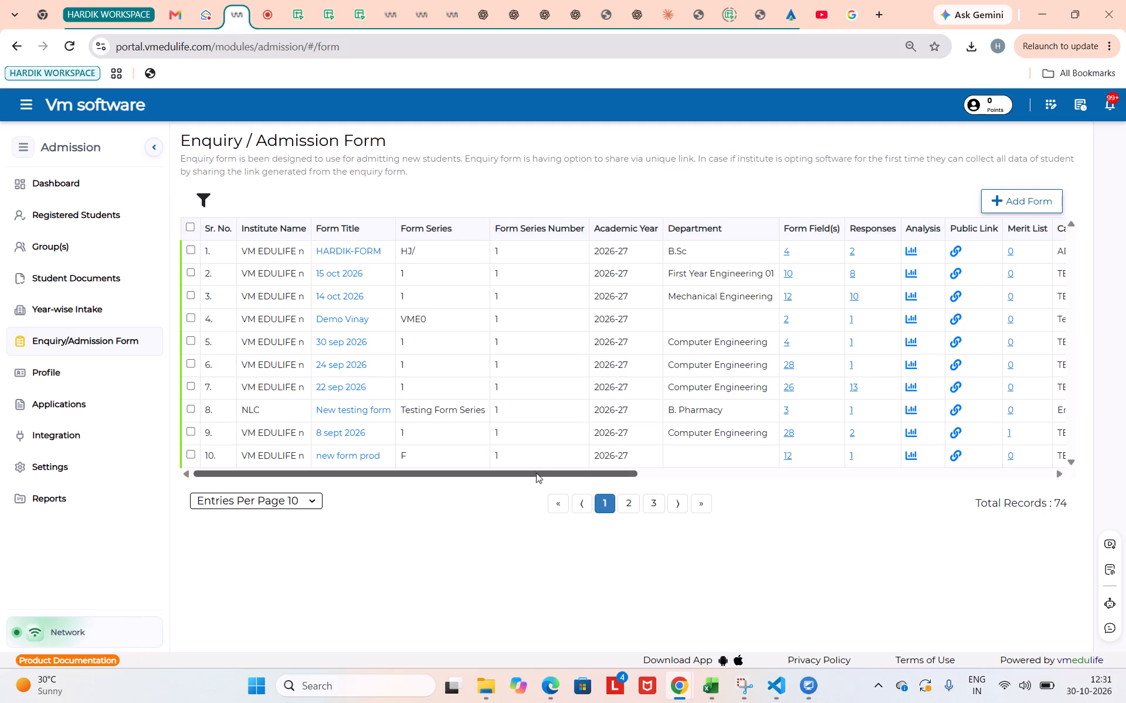
left_click_drag(536, 473, 536, 472)
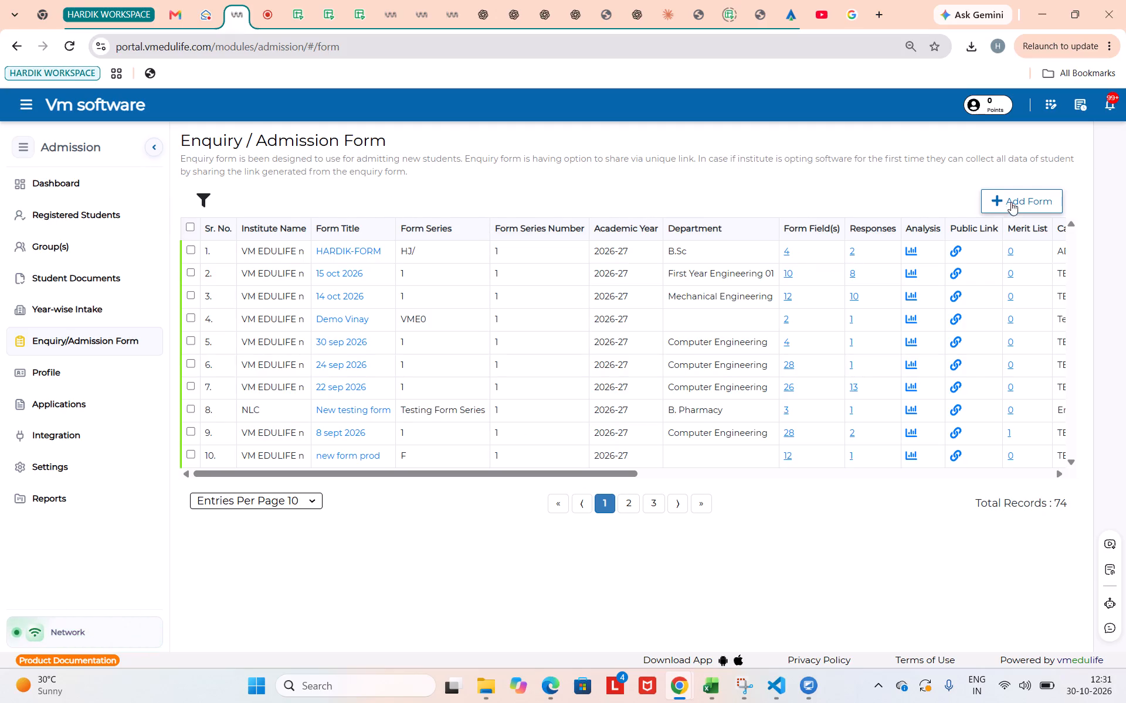
Open HARDIK-FORM's responses and examine the local and permanent address columns.
left_click(852, 251)
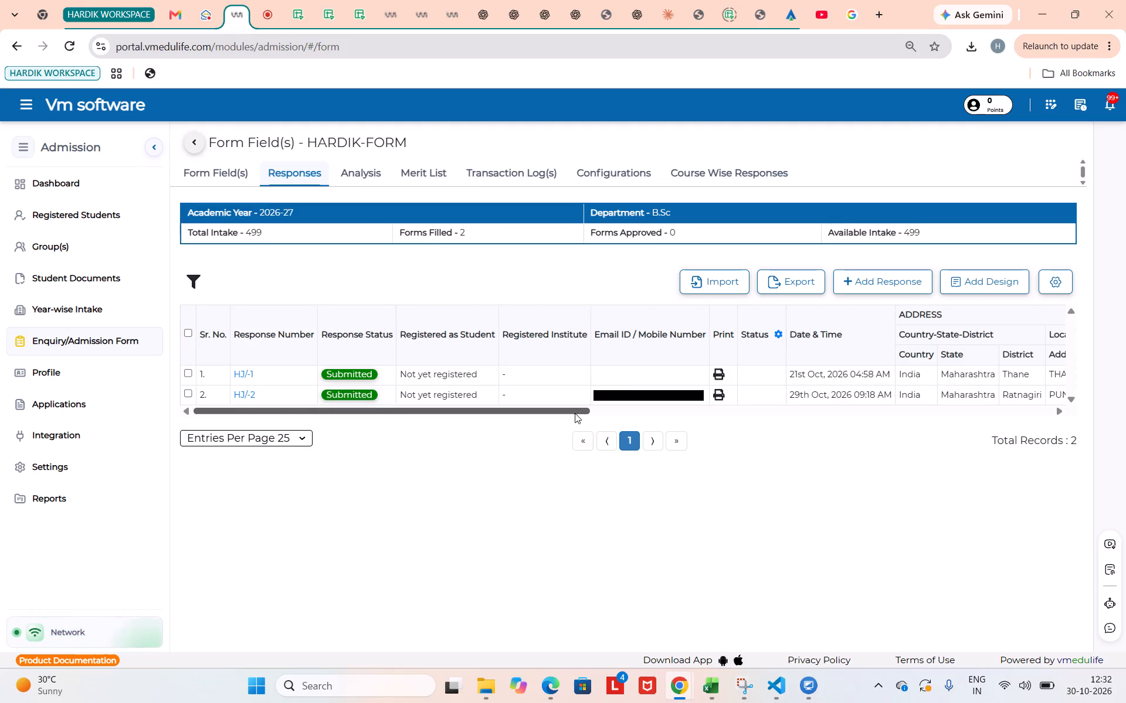
left_click_drag(572, 410, 745, 415)
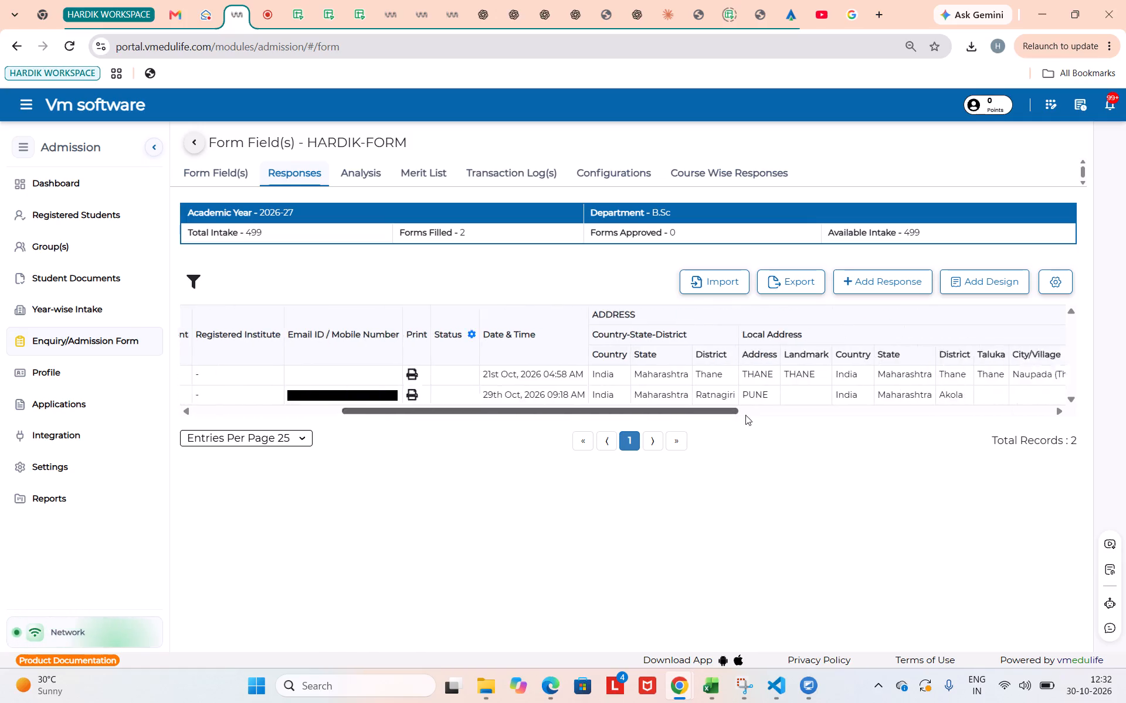
left_click_drag(745, 415, 802, 418)
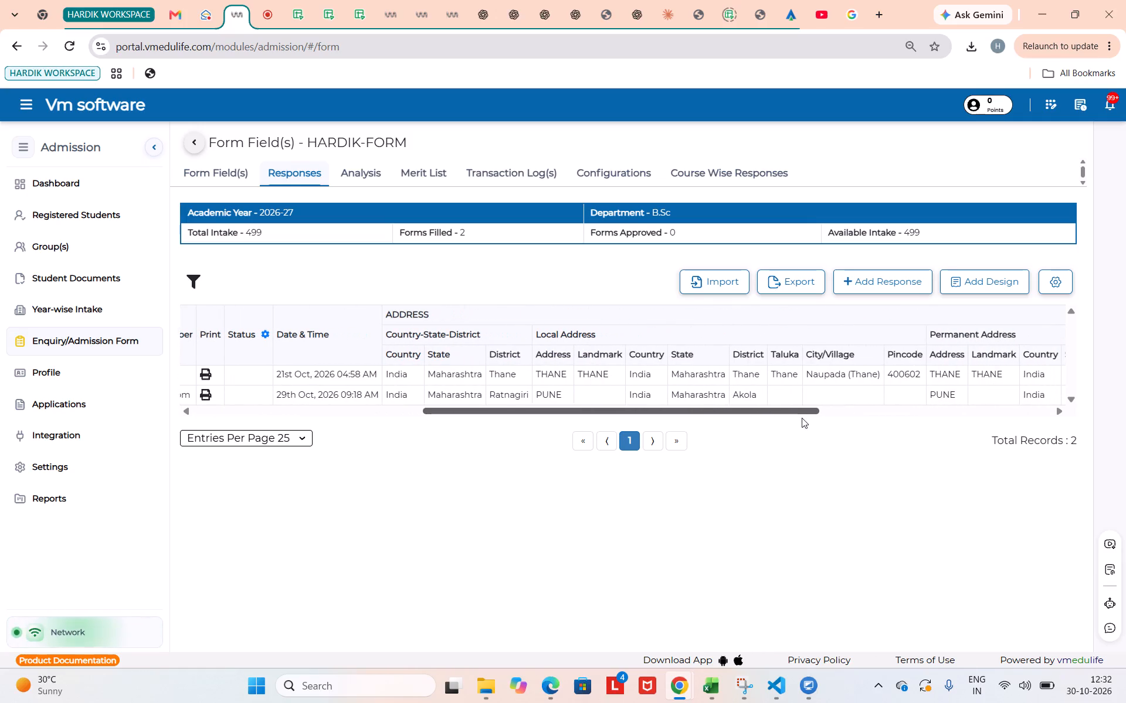
left_click_drag(802, 418, 881, 409)
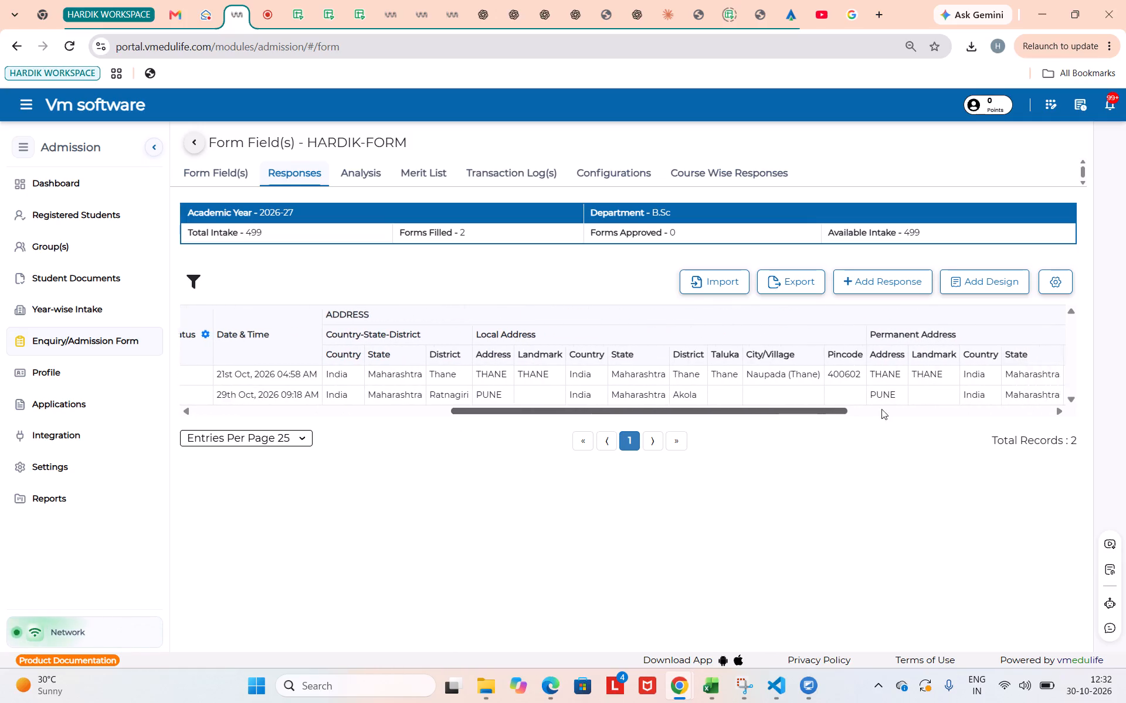
left_click_drag(881, 409, 881, 402)
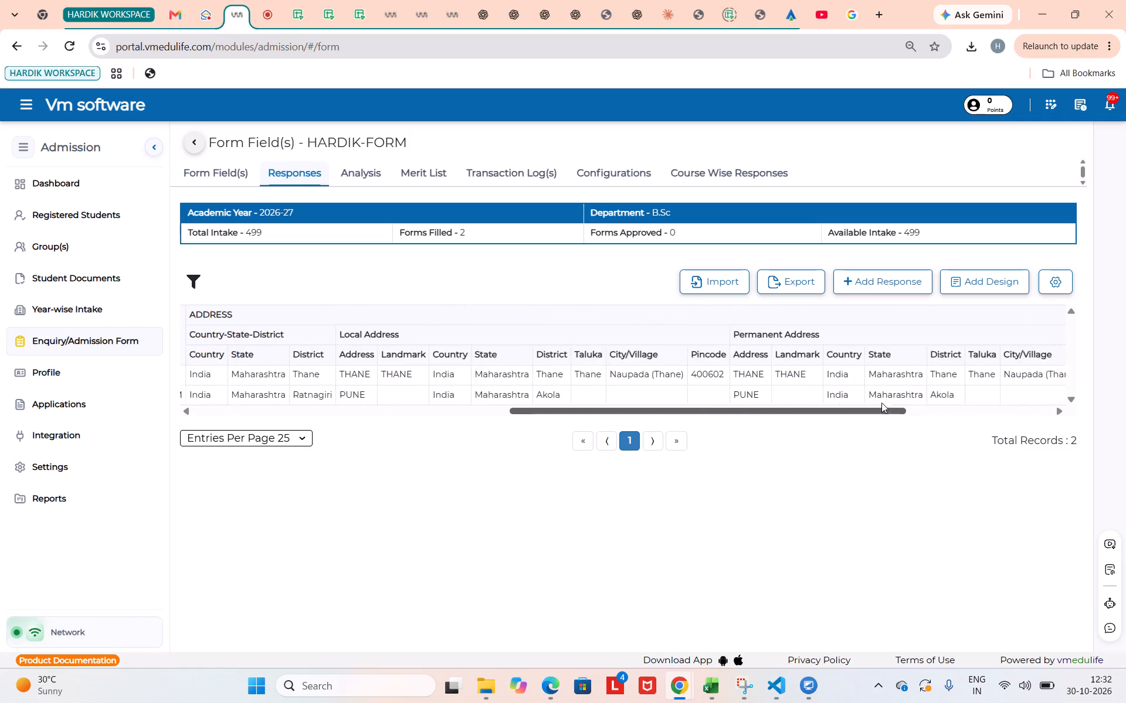
left_click_drag(881, 402, 827, 416)
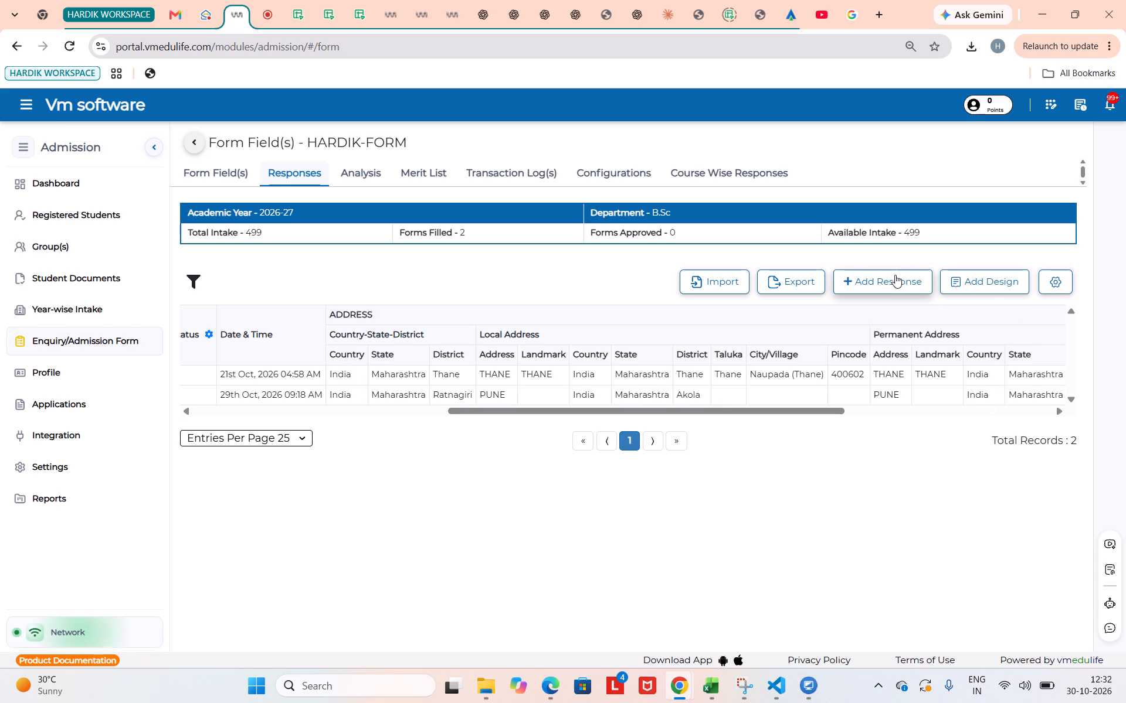
View the design options offered for HARDIK-FORM's responses and dismiss them.
left_click(990, 286)
left_click(990, 286)
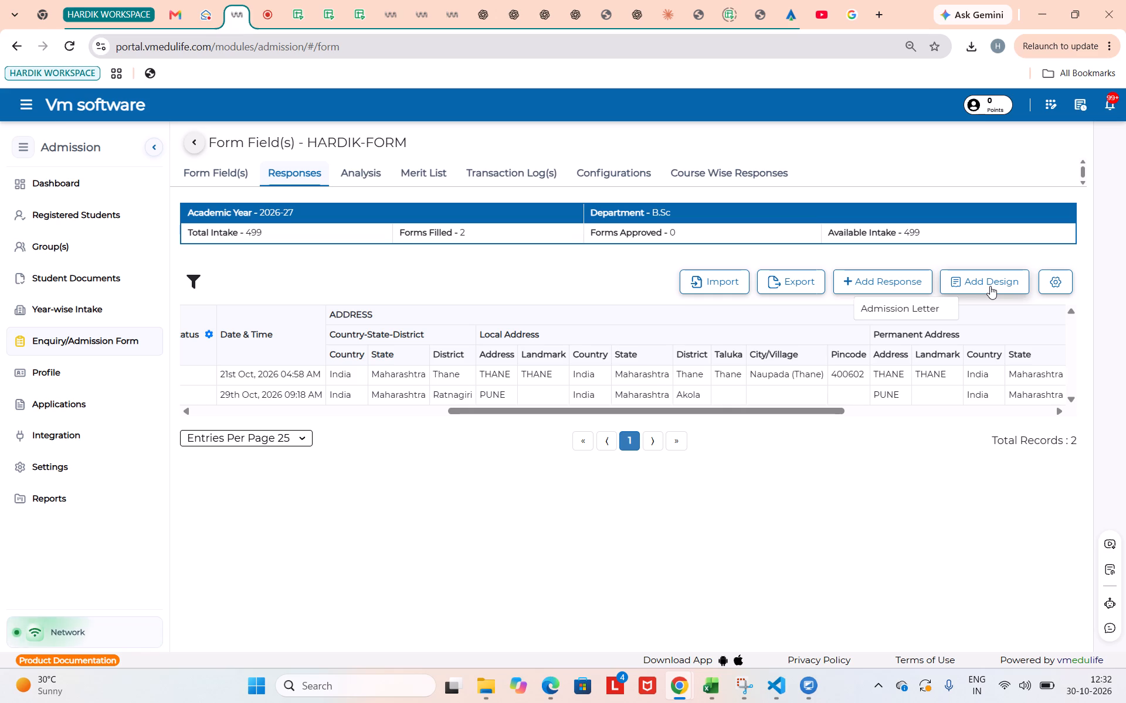
left_click(978, 262)
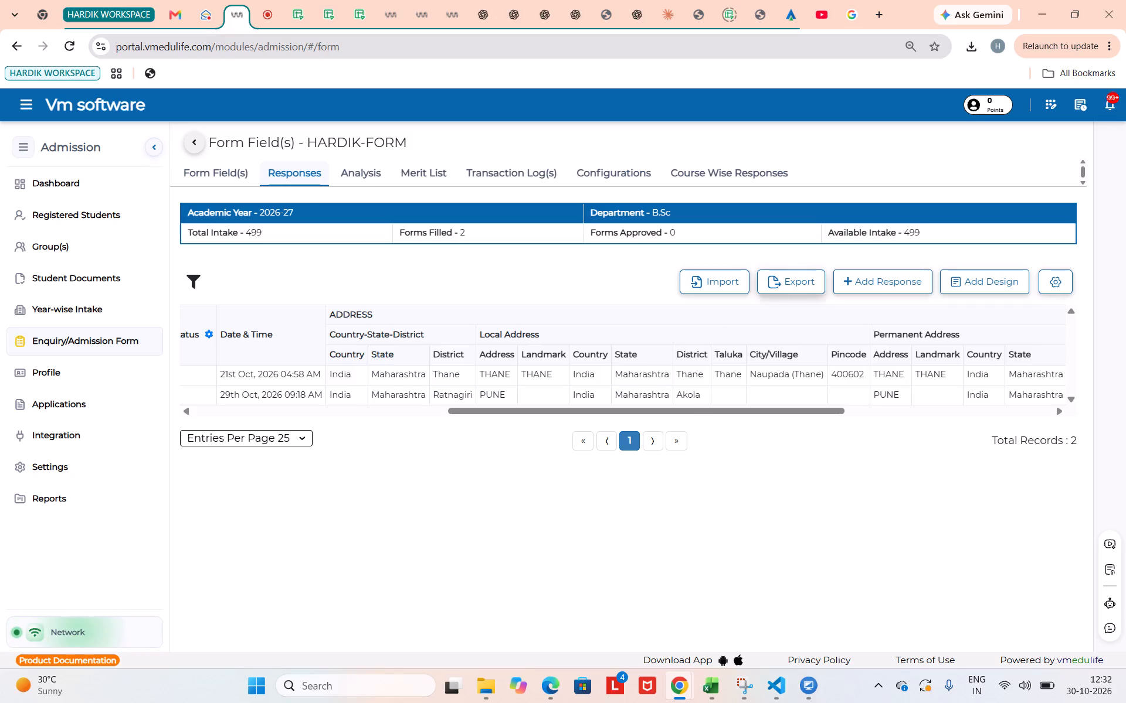
Review the response status, registration, status and date columns of HARDIK-FORM's responses.
left_click_drag(690, 407, 358, 410)
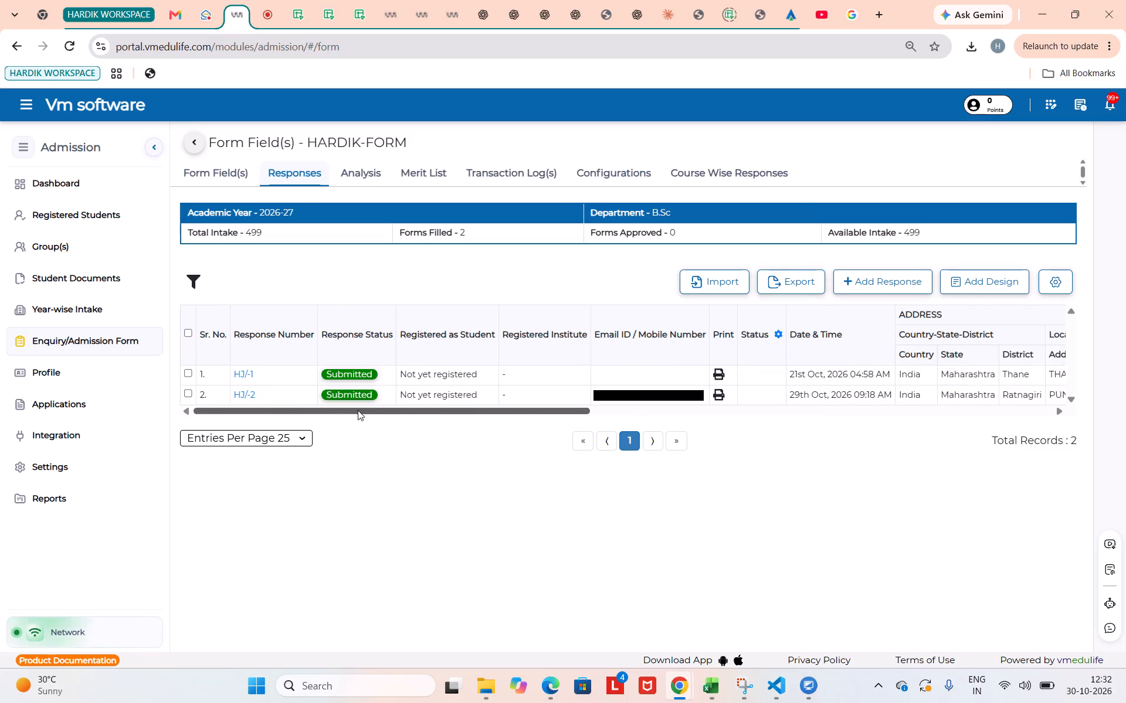
left_click_drag(358, 410, 486, 429)
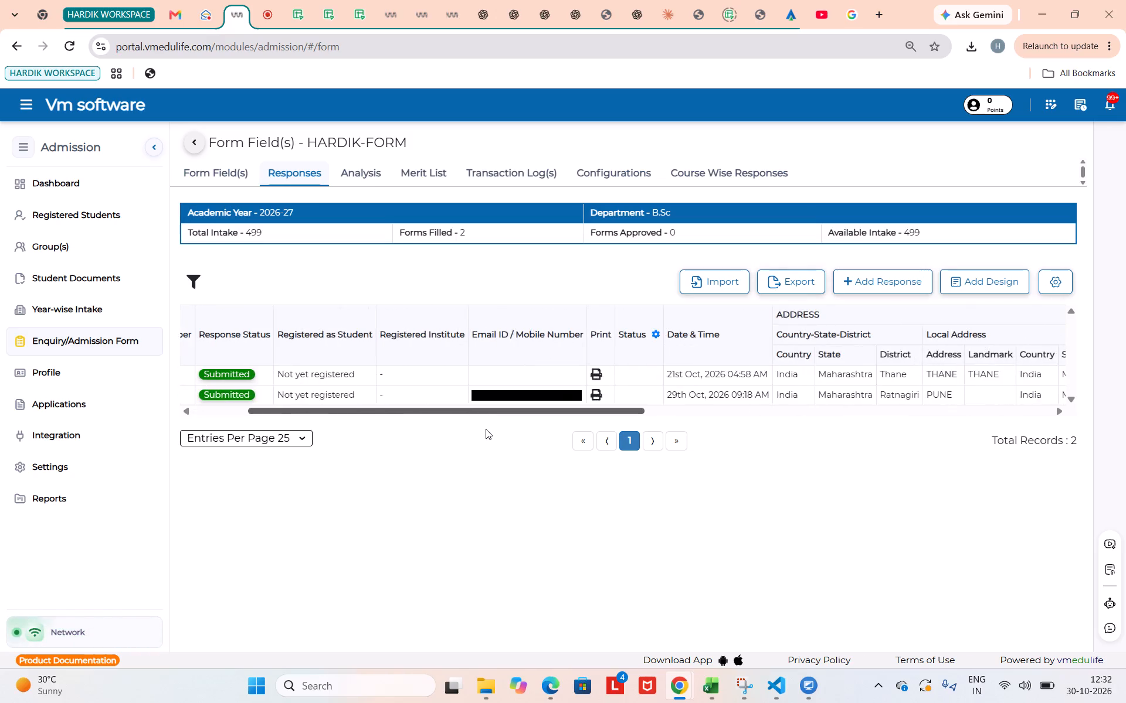
left_click_drag(486, 429, 449, 426)
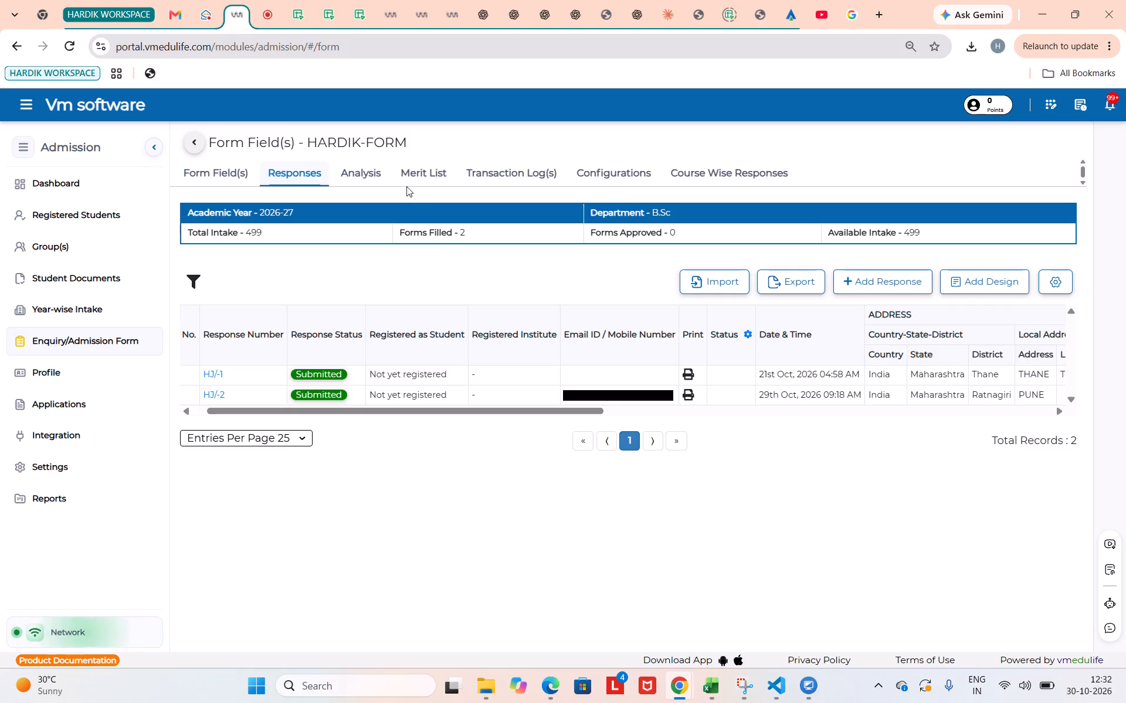
Check the ongoing Cliq call and return to HARDIK-FORM's responses.
left_click(267, 22)
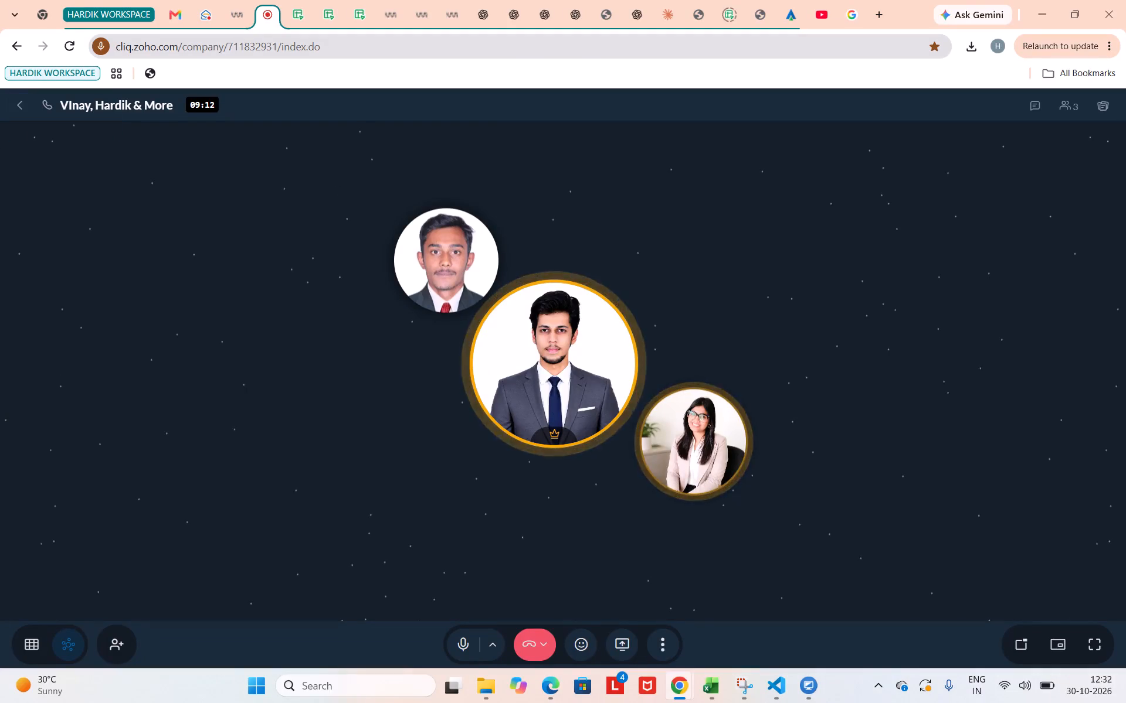
left_click(237, 13)
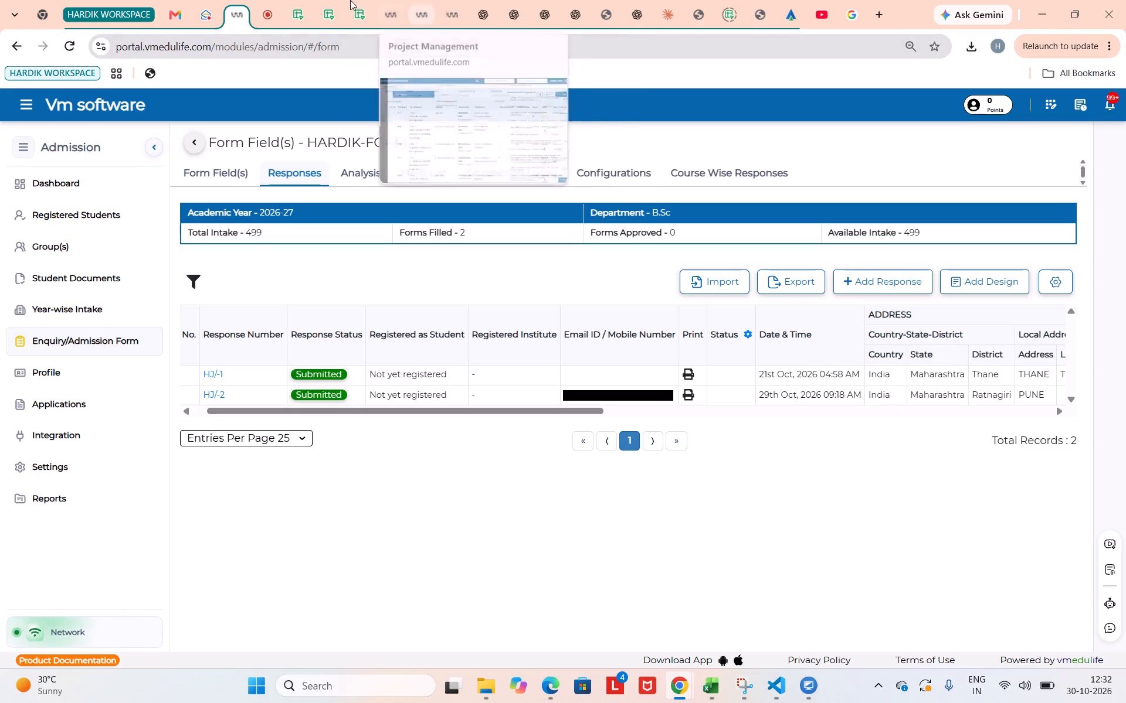
Minimize the Cliq call and add a thumbs-up reaction to the latest "concern resolved" reply in the Admission Cluster Implementation channel.
left_click(266, 13)
left_click(25, 103)
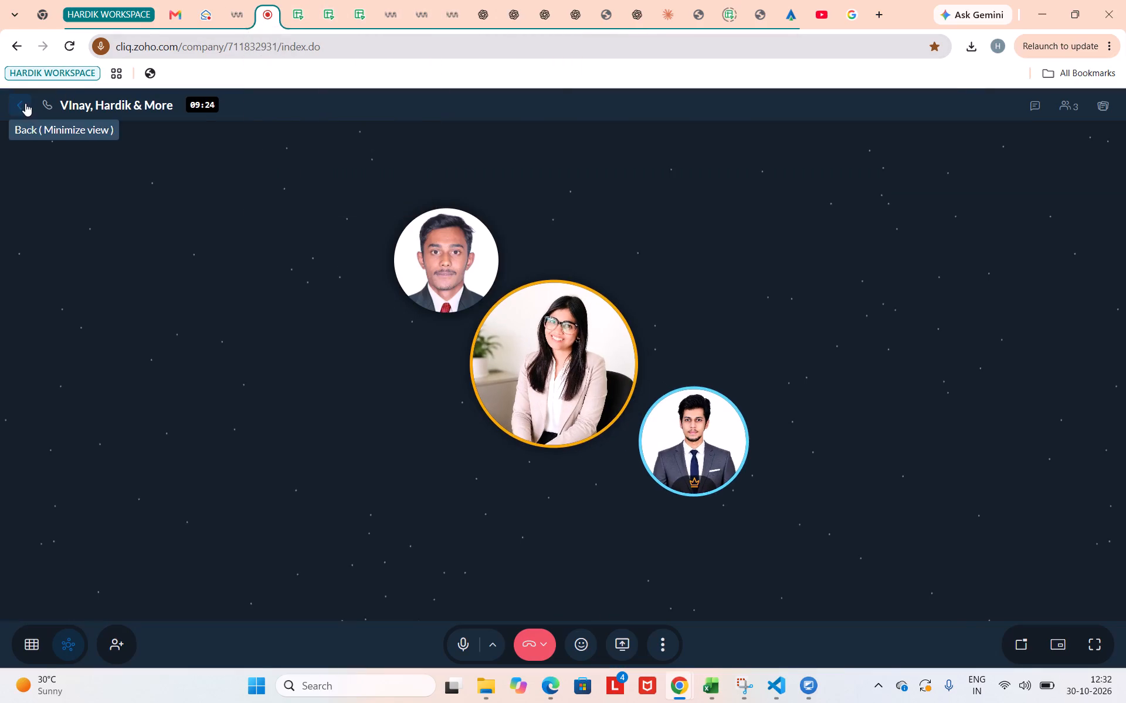
left_click(111, 270)
scroll(370, 524, "down", 6)
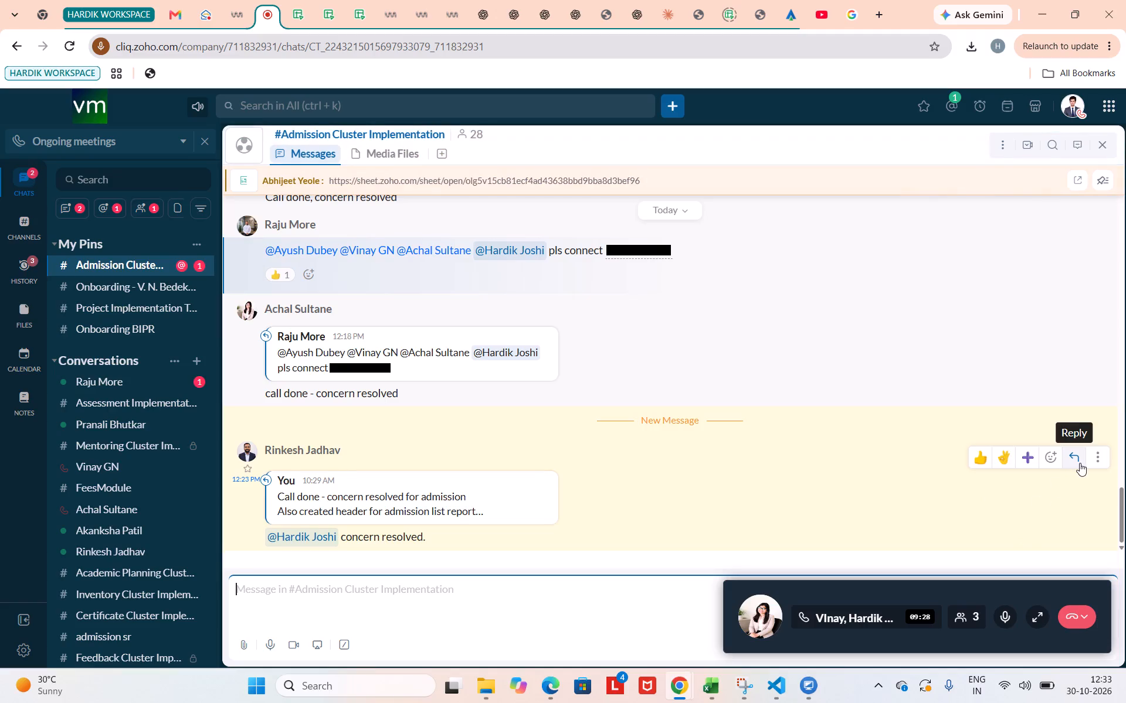
left_click(988, 465)
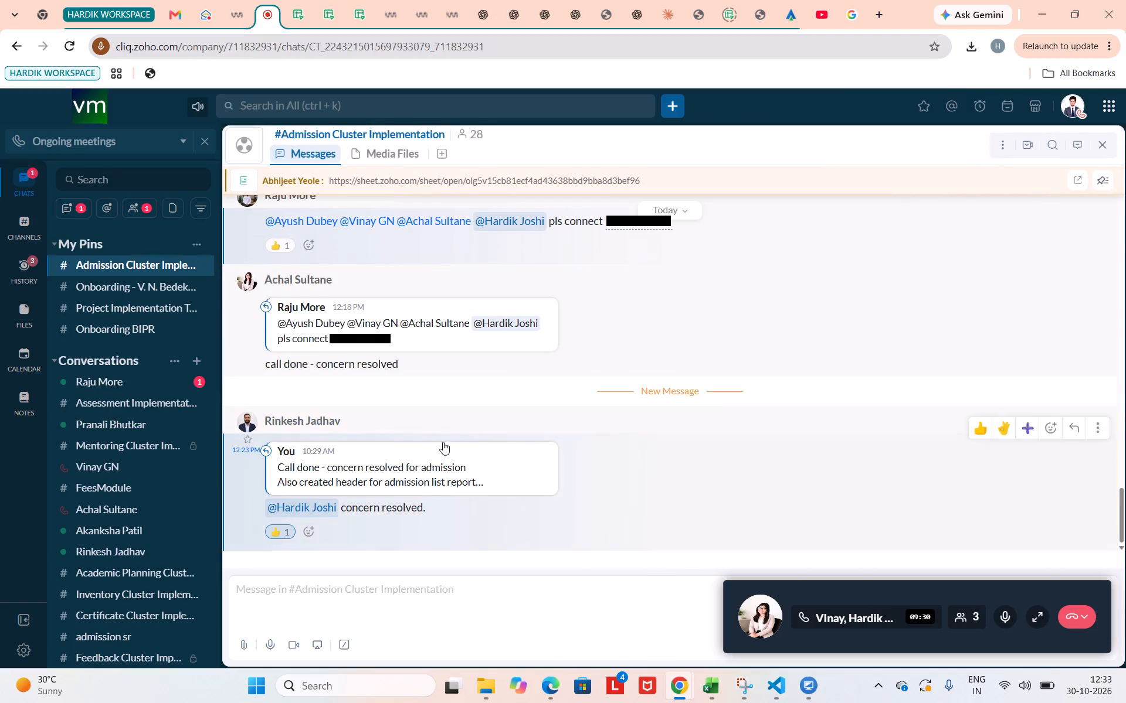
Open the unread direct chat at the top of the Cliq conversations and read its recent messages.
left_click(82, 384)
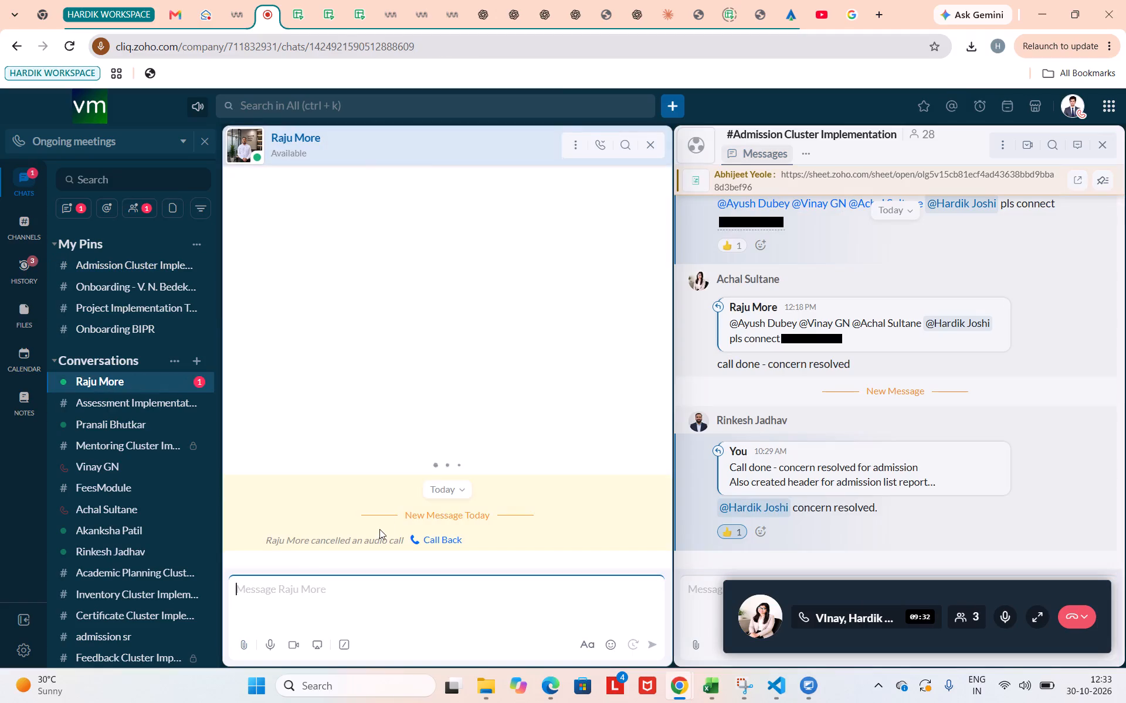
scroll(374, 548, "down", 5)
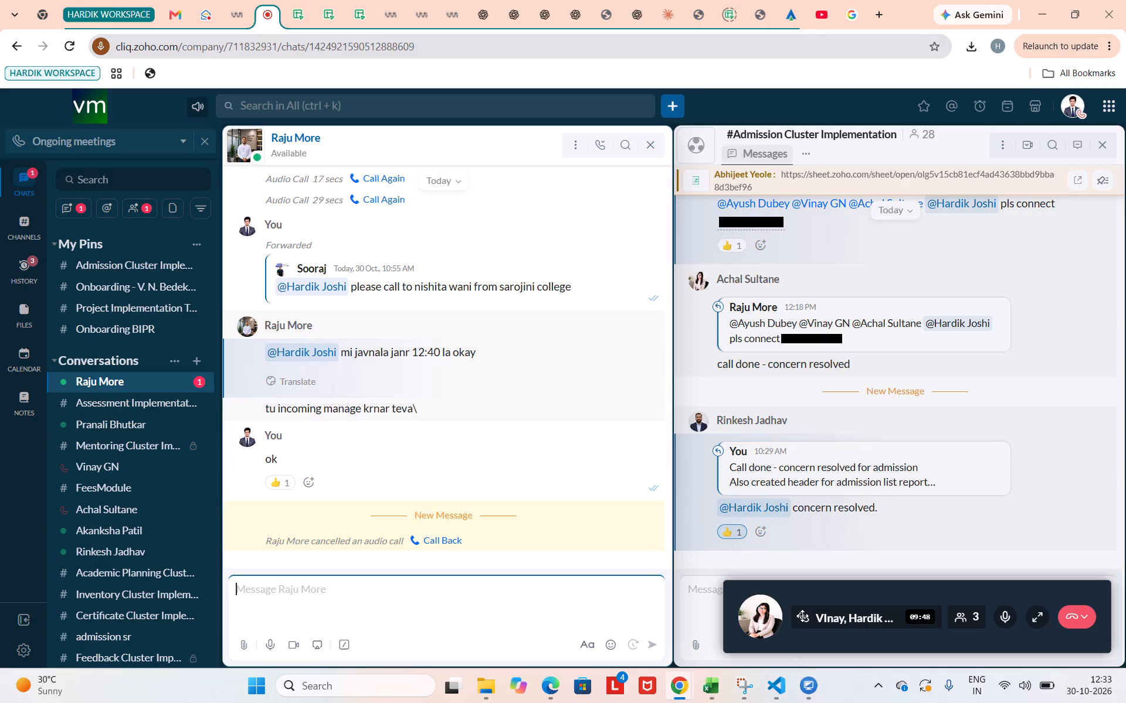
Switch to Zoho Sheet and view the Nov II R-1 Priority SR multimodule spreadsheet.
left_click(725, 15)
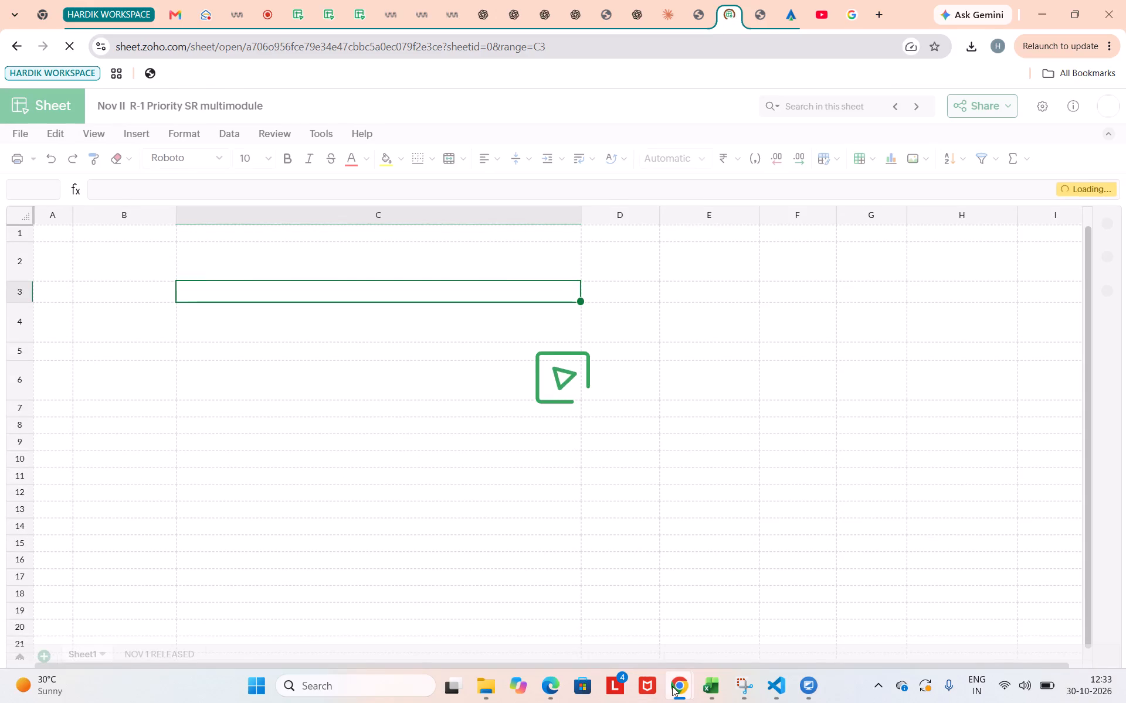
scroll(470, 336, "up", 8)
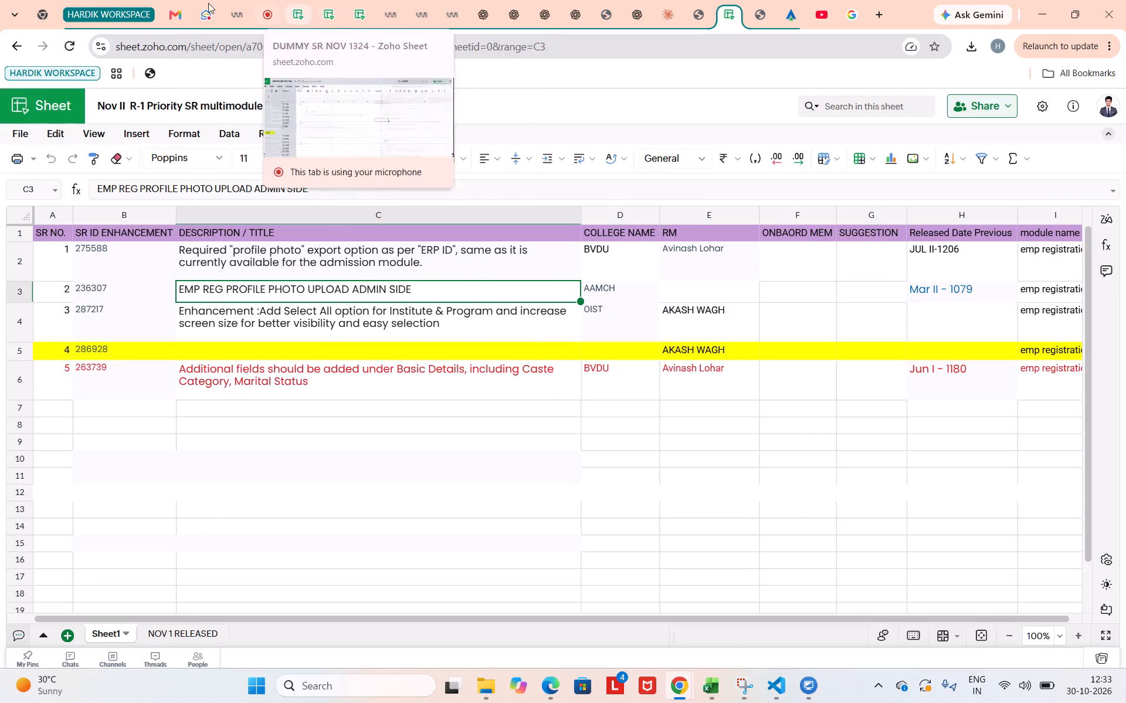
Look through HARDIK-FORM's responses, the Untitled Spreadsheet, the Daily SR Tracking Sheet and the DUMMY SR NOV 1324 sheet.
left_click(235, 7)
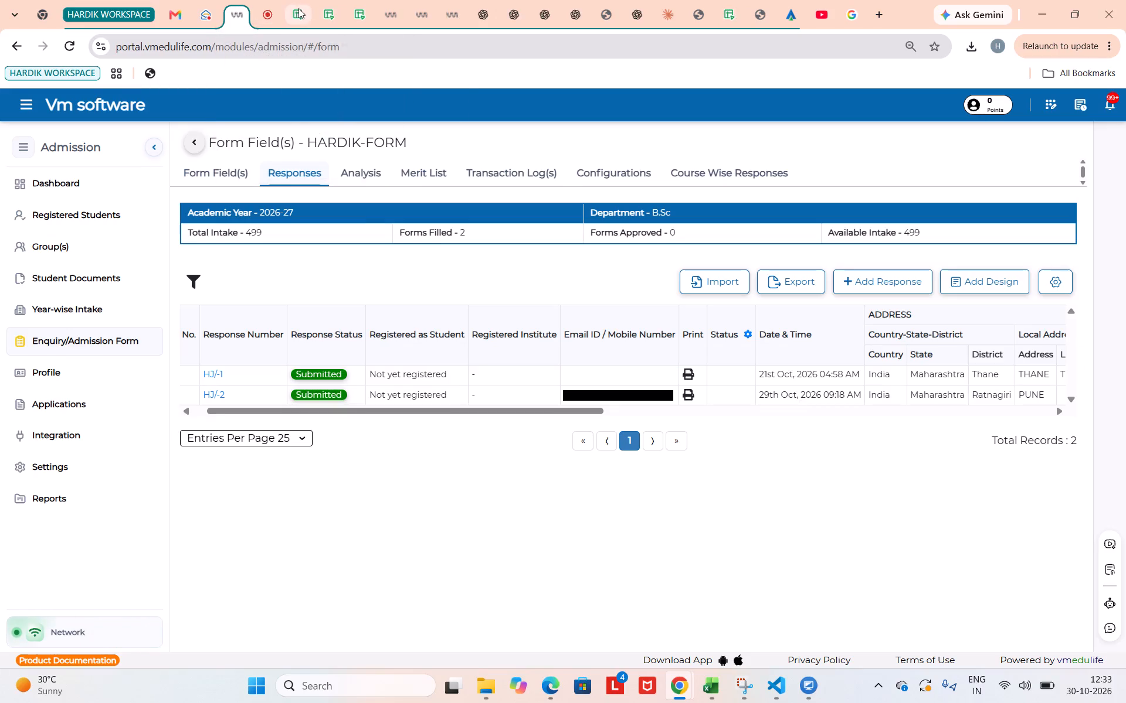
left_click(297, 9)
left_click(329, 16)
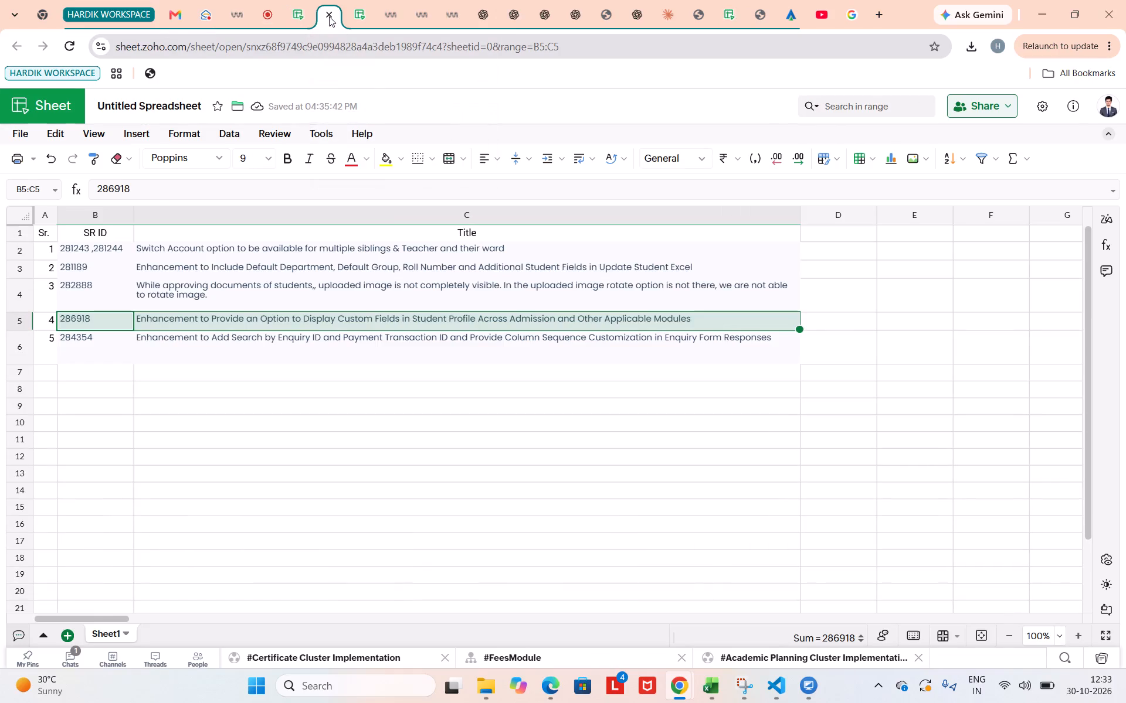
left_click(357, 11)
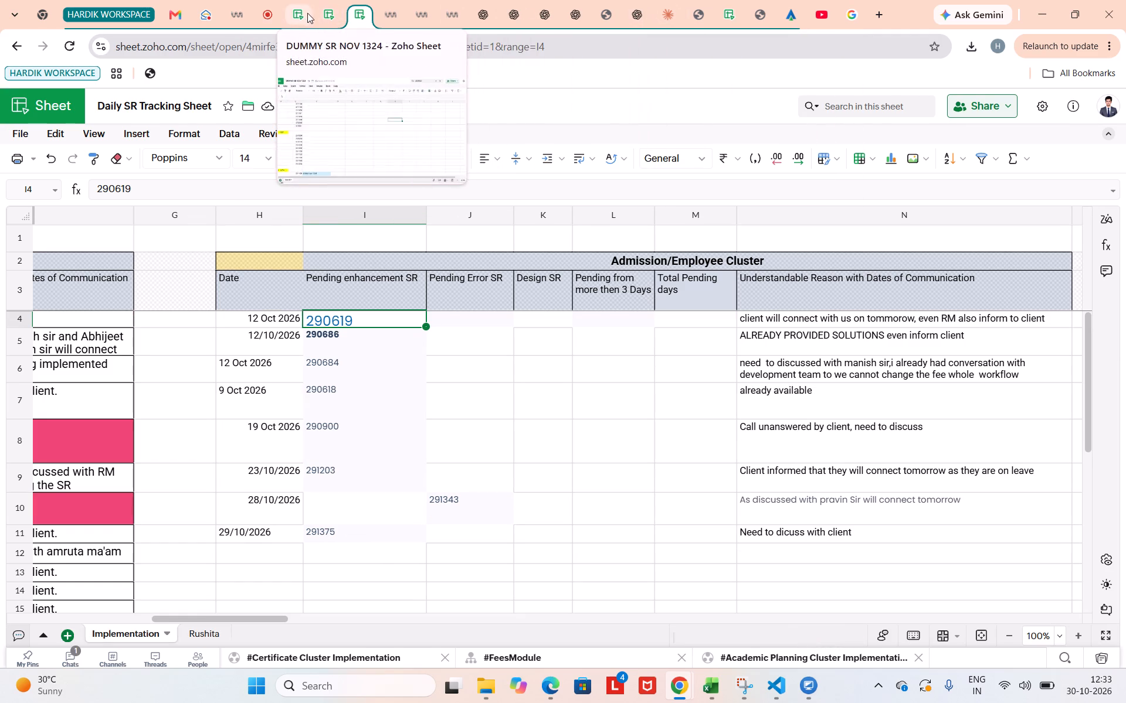
scroll(253, 576, "up", 1)
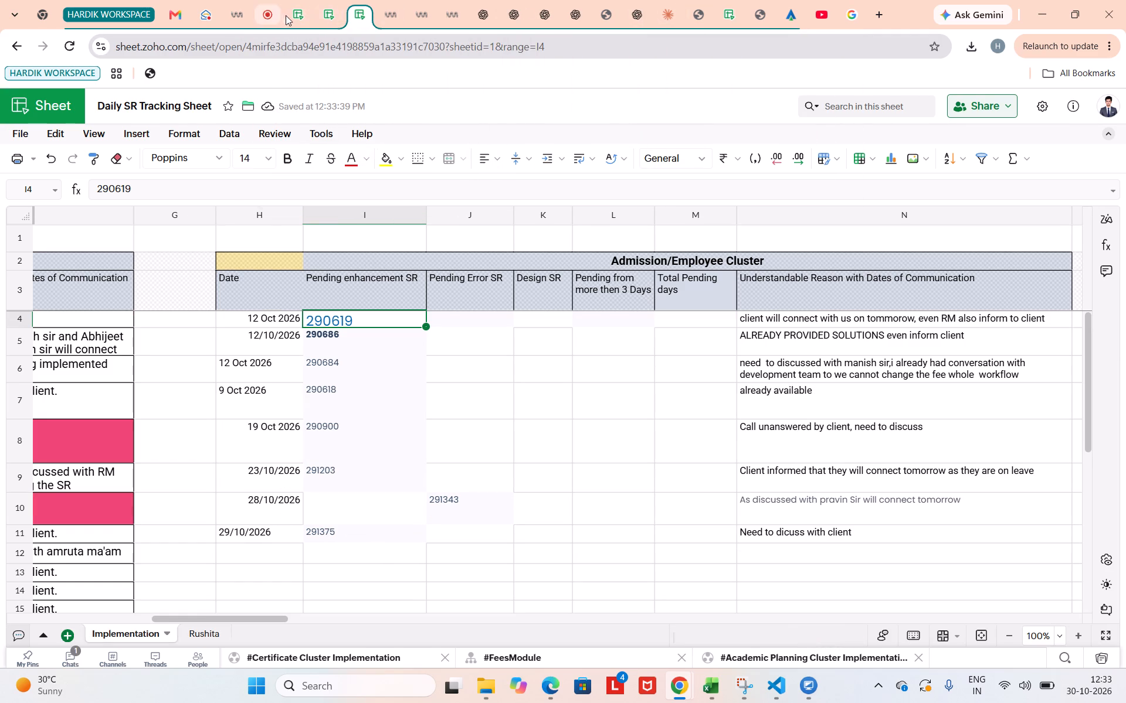
left_click(293, 16)
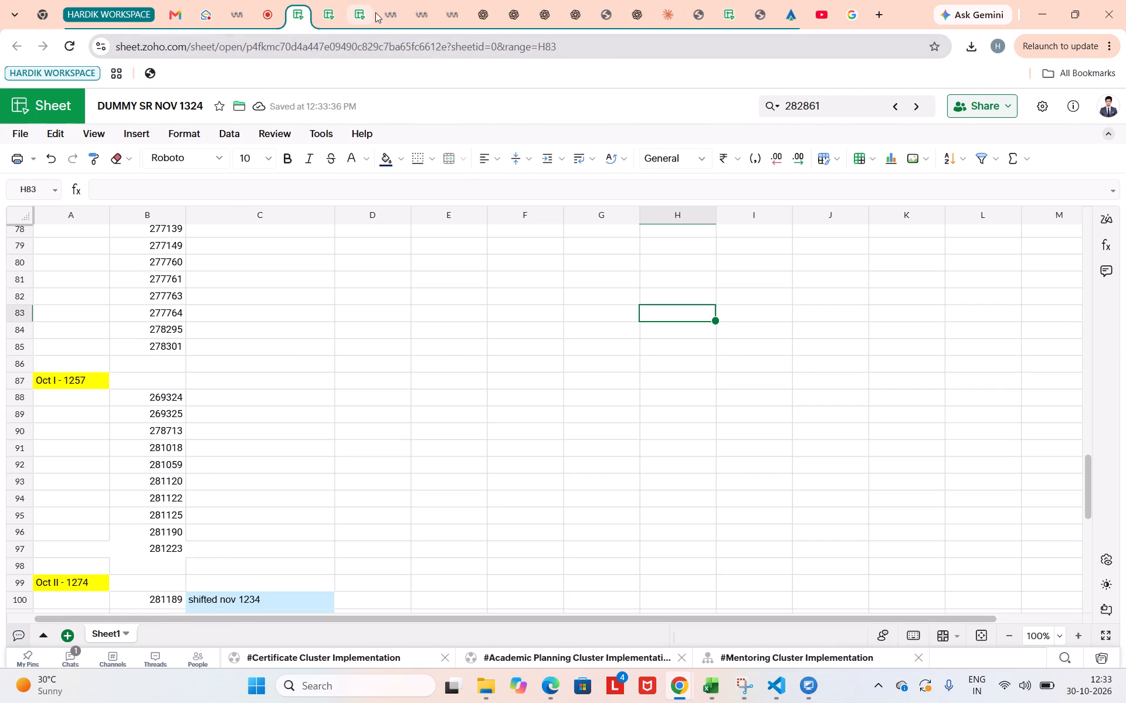
Return to Cliq and close the open direct chat and the Admission Cluster Implementation channel.
left_click(263, 11)
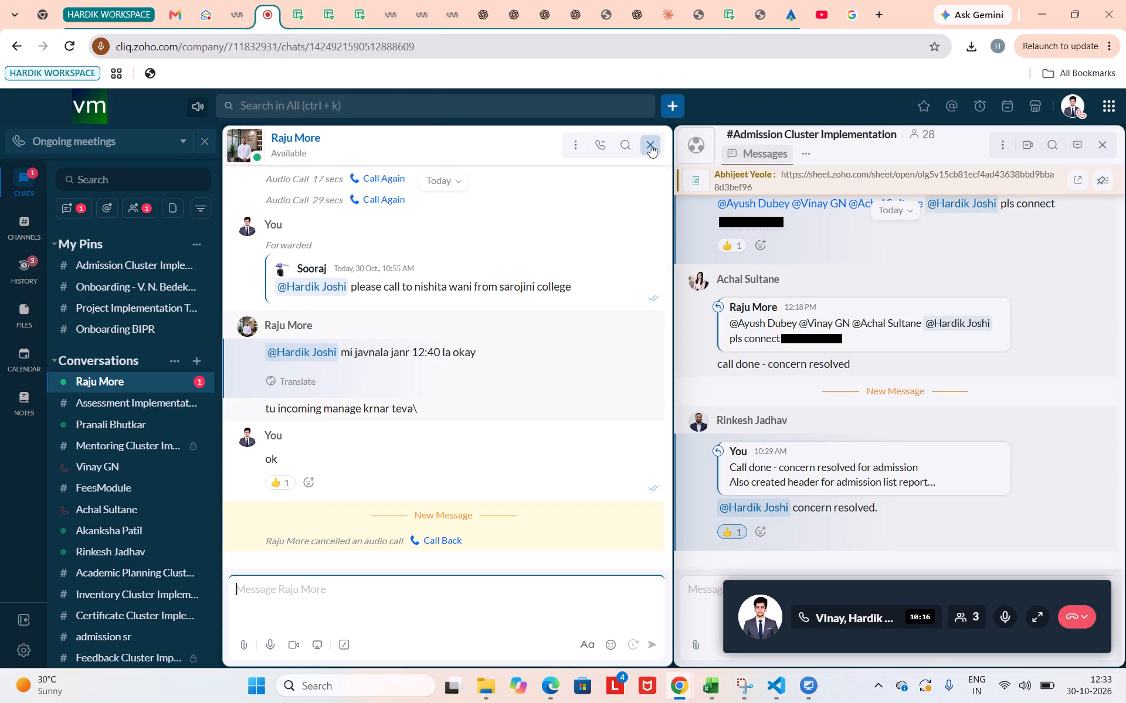
left_click(650, 145)
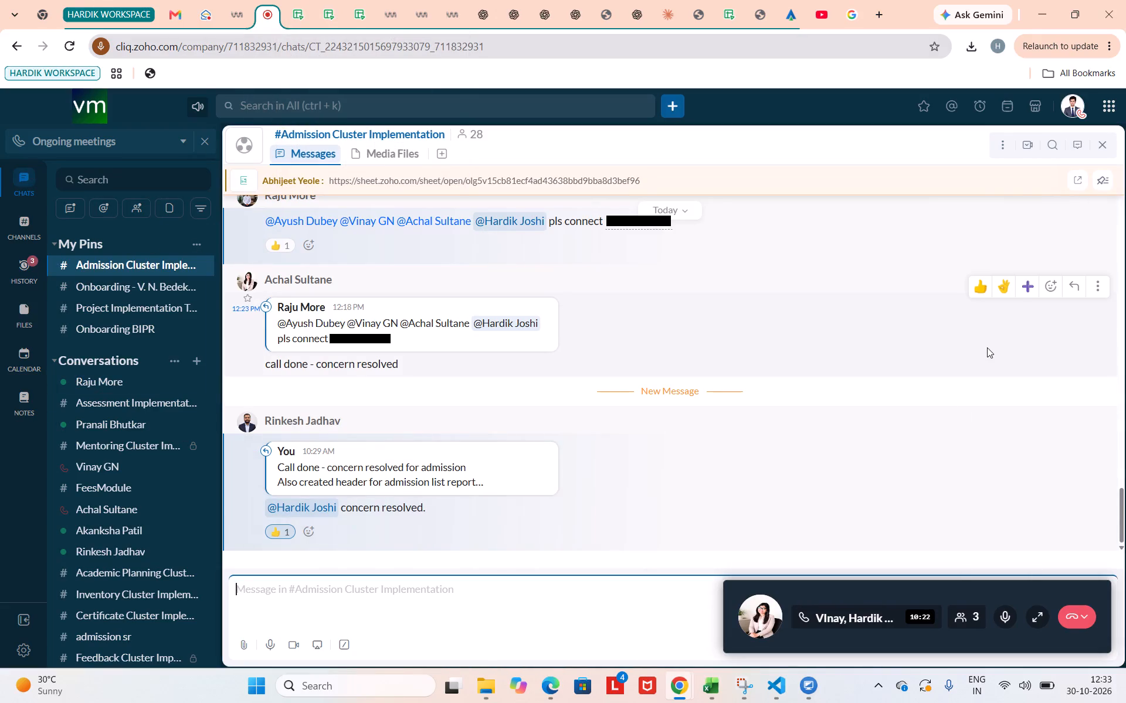
left_click(1095, 149)
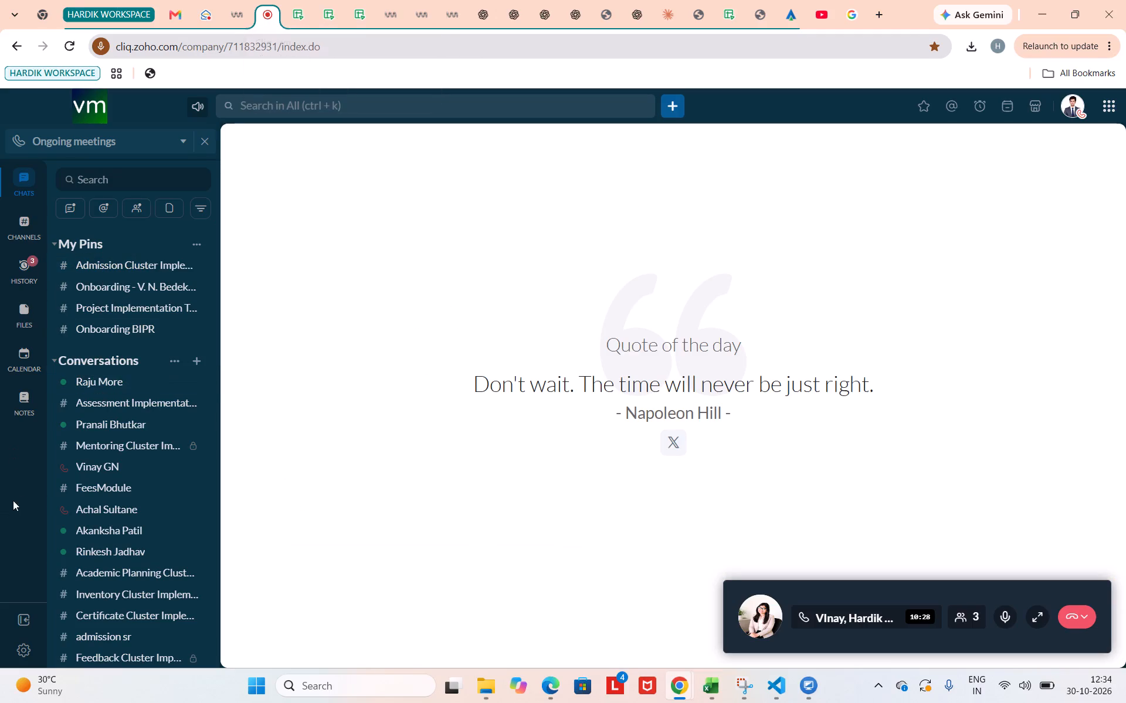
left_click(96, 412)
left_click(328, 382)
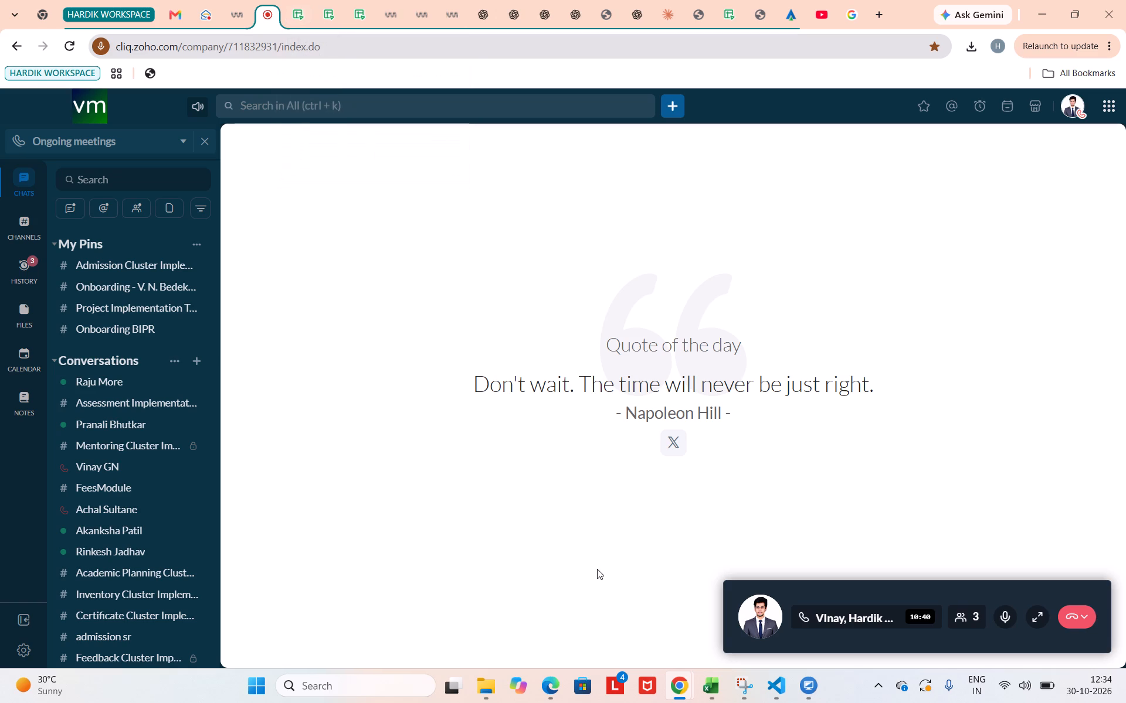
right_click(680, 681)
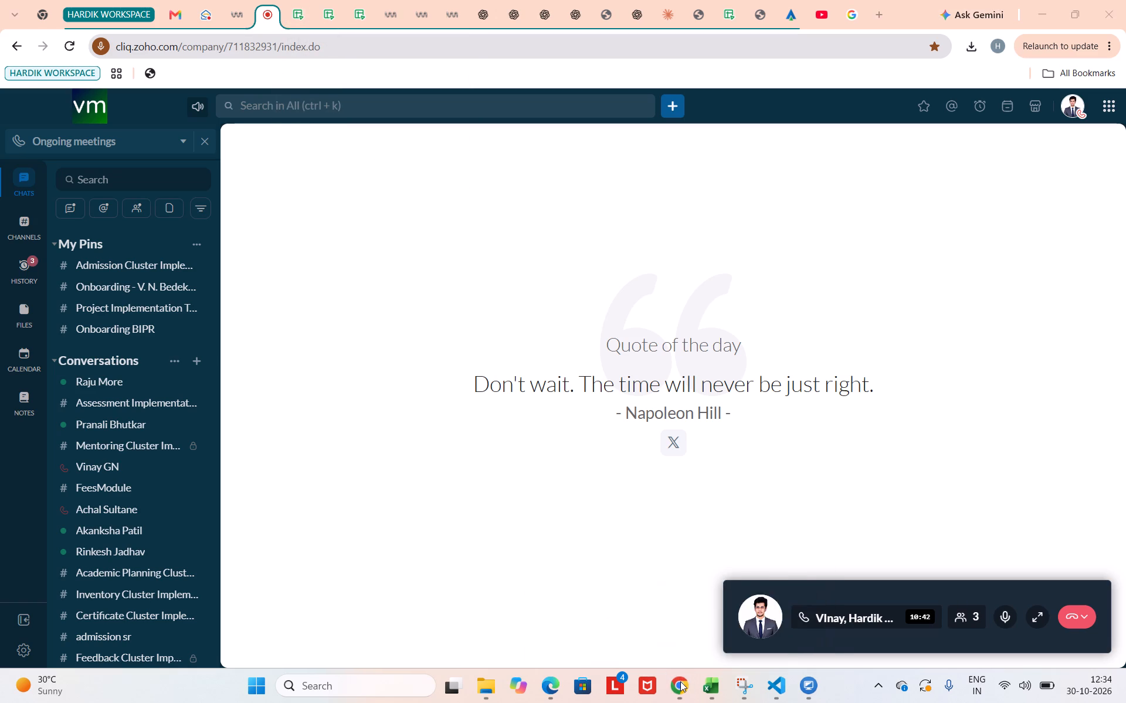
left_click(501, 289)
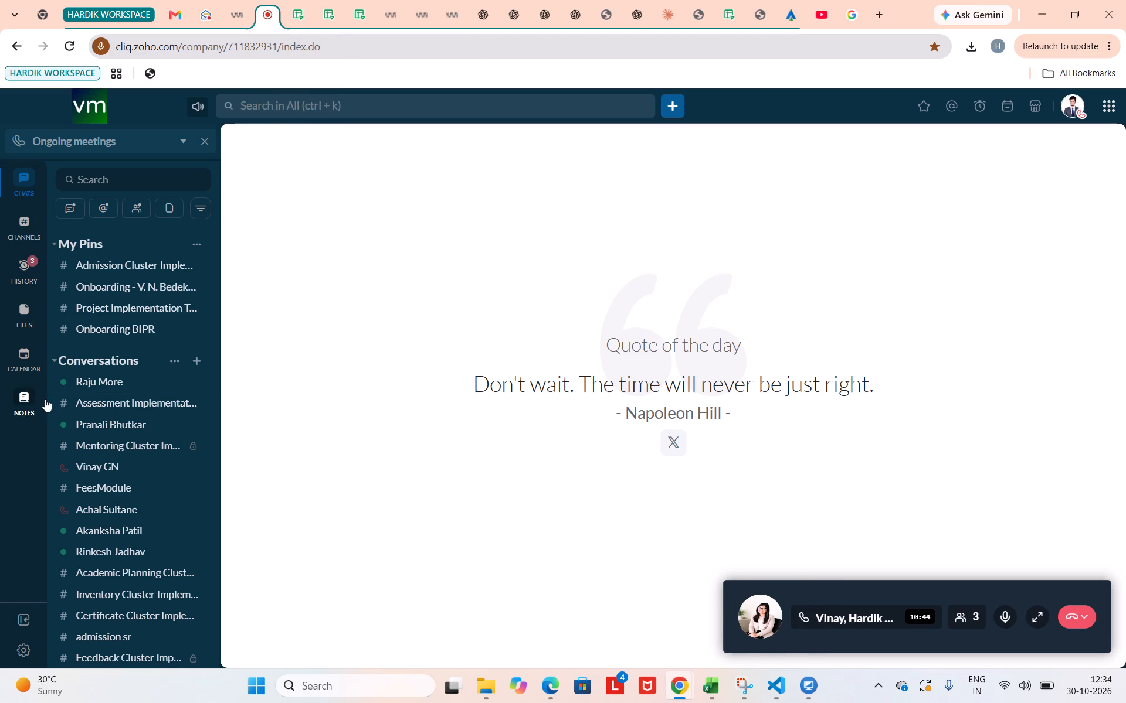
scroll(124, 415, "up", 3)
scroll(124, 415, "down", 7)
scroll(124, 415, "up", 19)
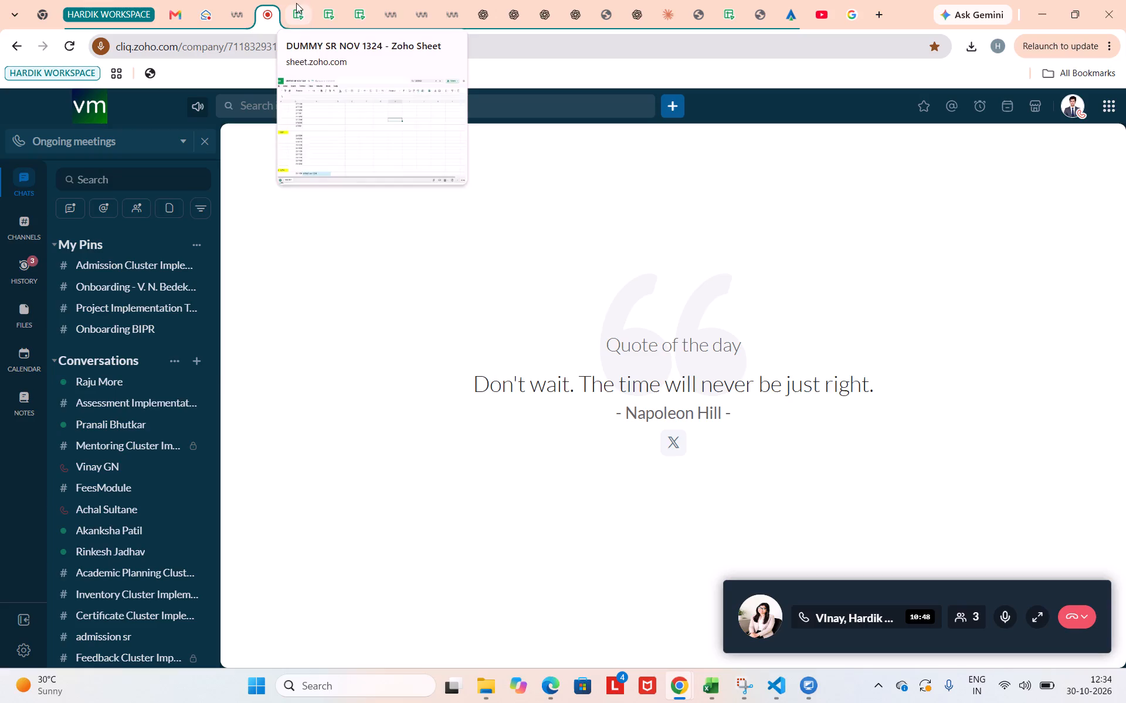
Check the latest messages in the Assessment Implementation channel and close it.
left_click(89, 395)
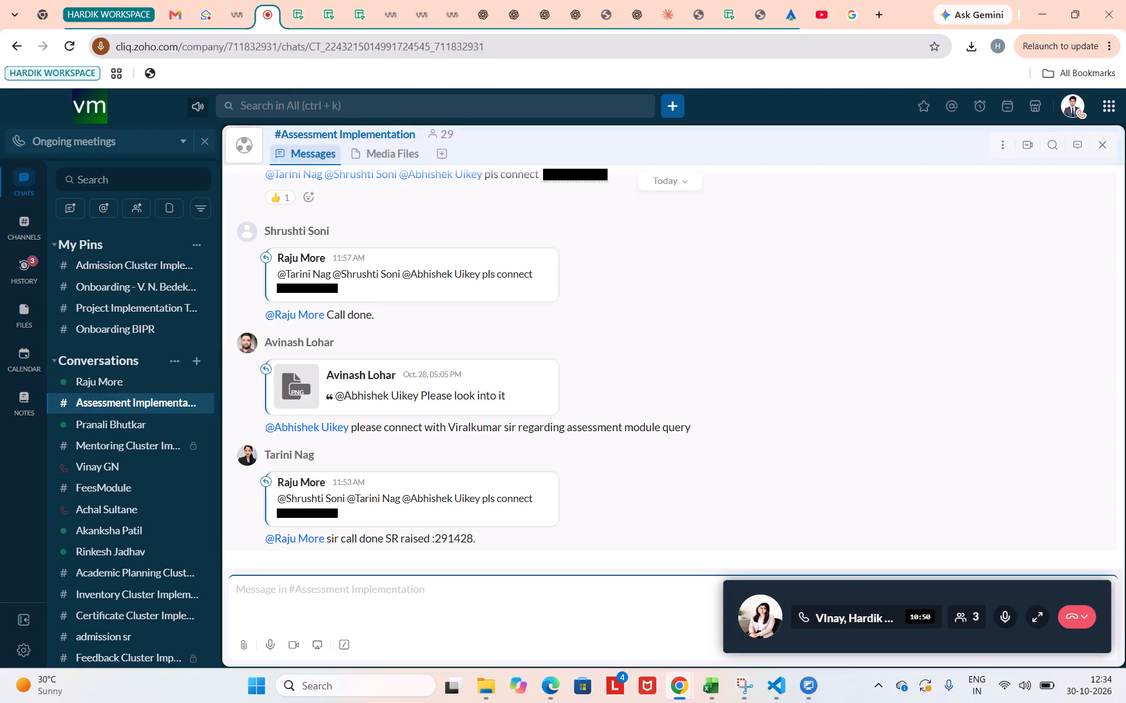
left_click(1104, 149)
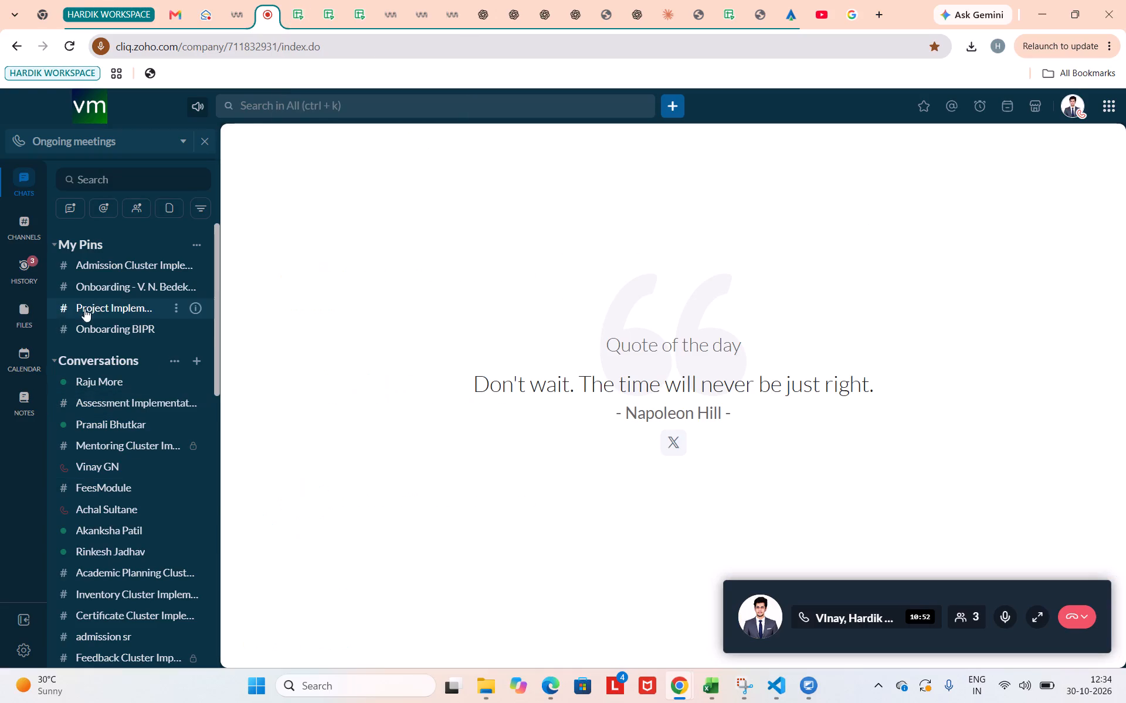
Open the direct chat listed just below FeesModule and read back through its messages to October 28.
scroll(84, 309, "up", 3)
scroll(89, 330, "down", 3)
scroll(110, 363, "up", 4)
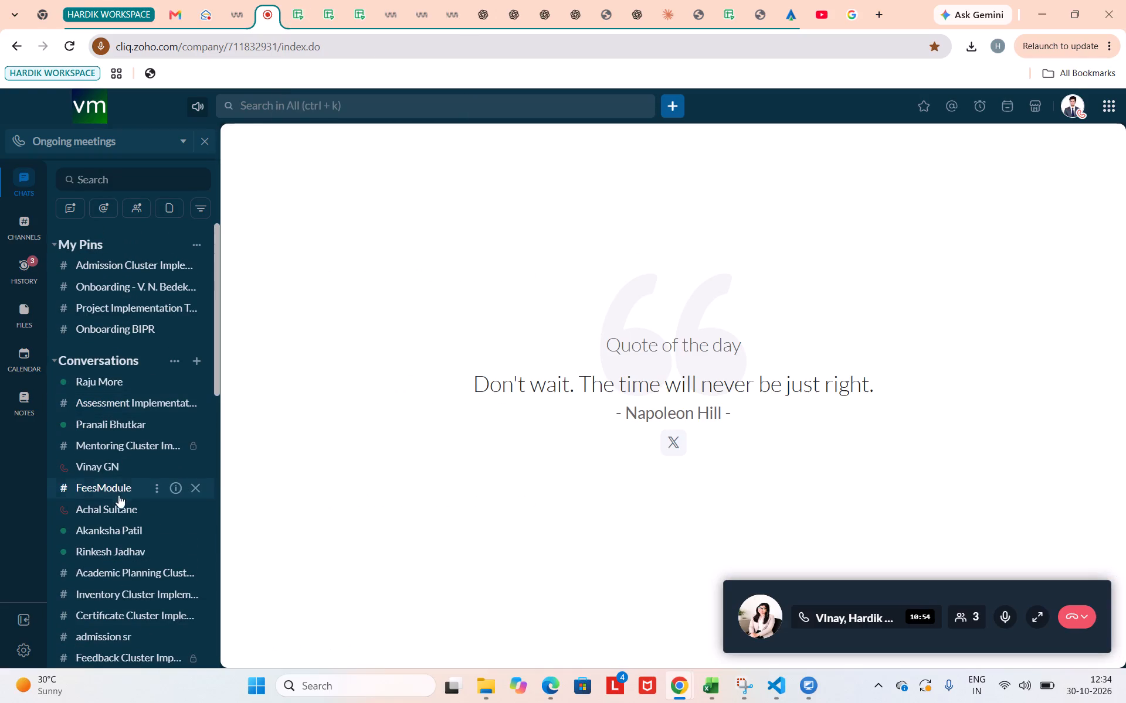
scroll(117, 505, "down", 5)
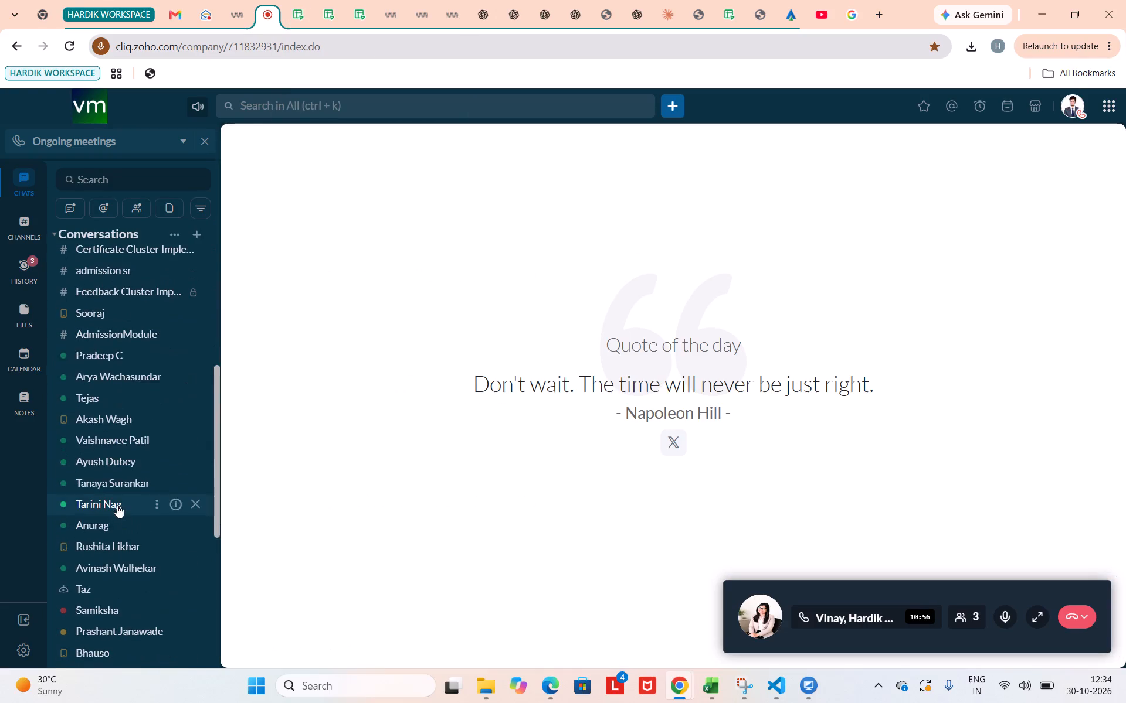
scroll(117, 505, "up", 16)
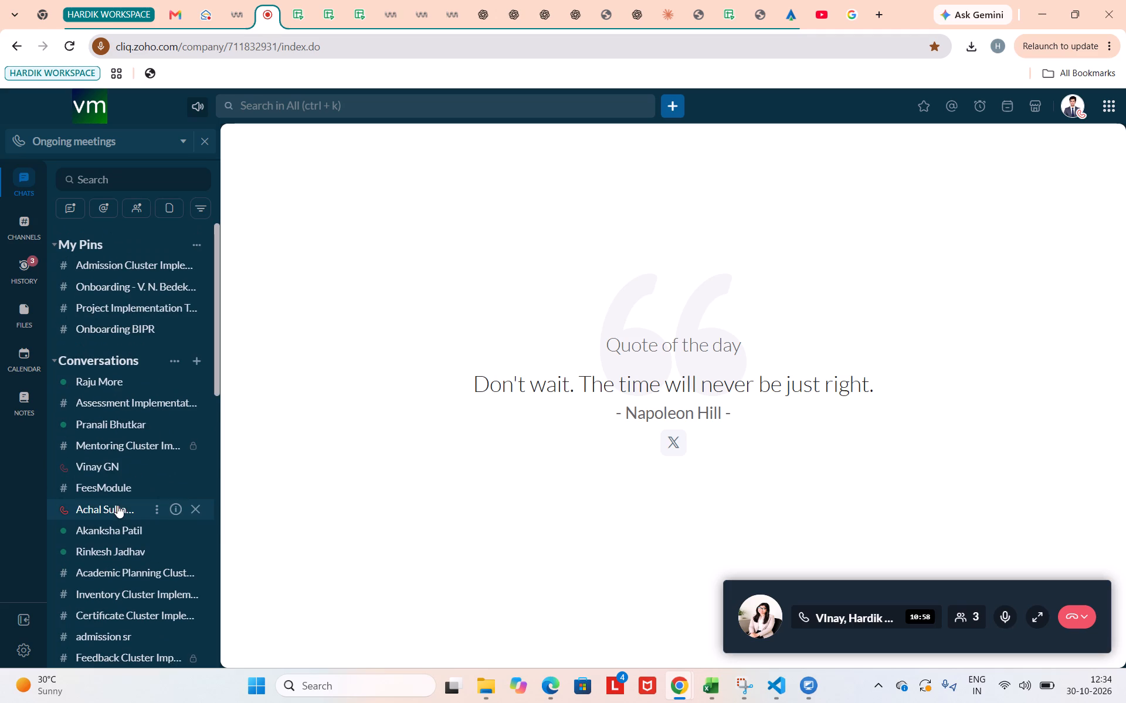
left_click(128, 504)
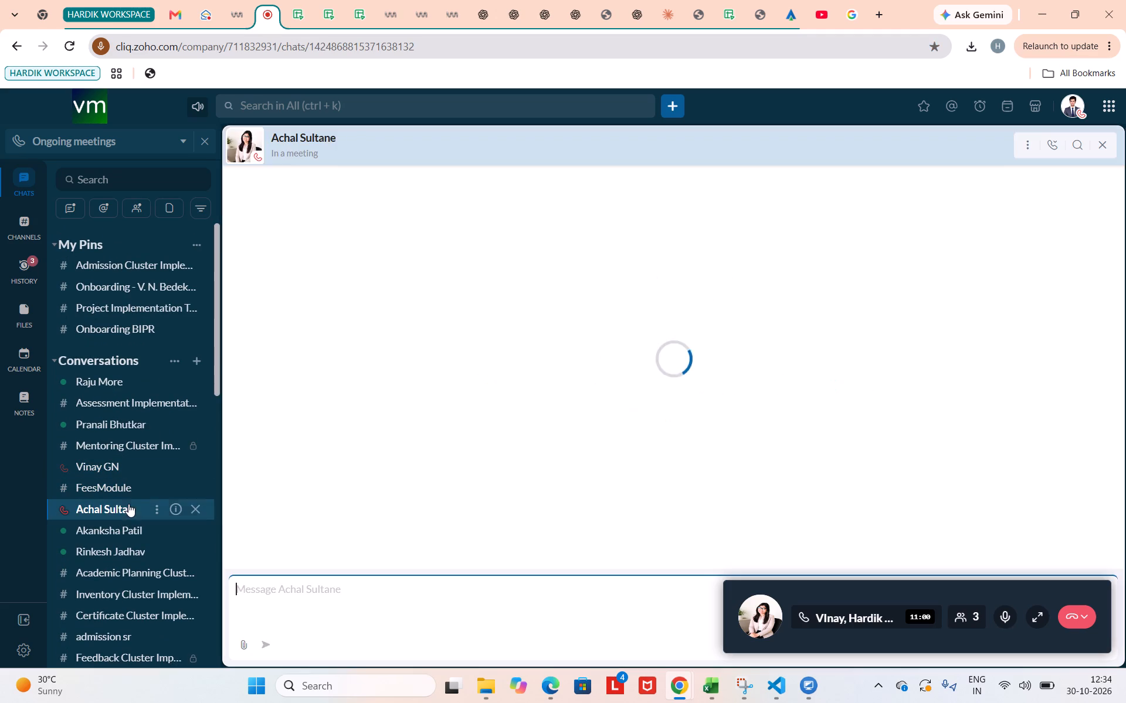
scroll(429, 337, "up", 3)
scroll(398, 497, "up", 4)
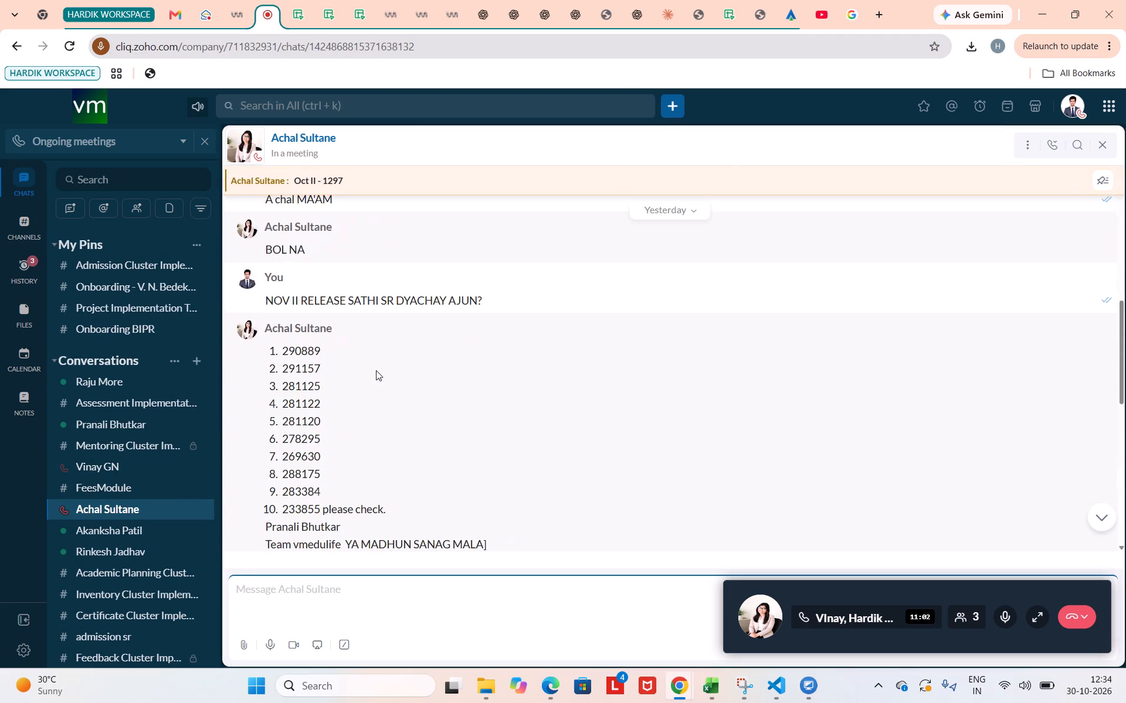
scroll(376, 370, "up", 20)
scroll(382, 388, "up", 1)
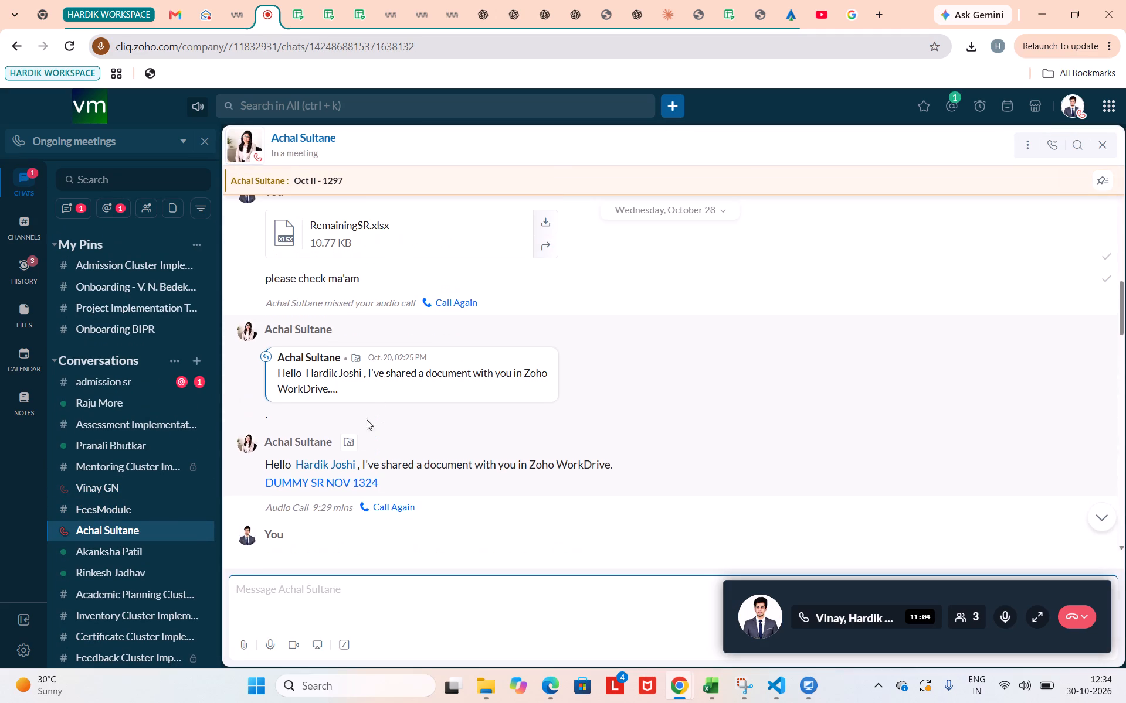
Open the admission sr channel, trace the new mention back to its October 13 message, and open the linked PRIORITY SR spreadsheet.
left_click(101, 379)
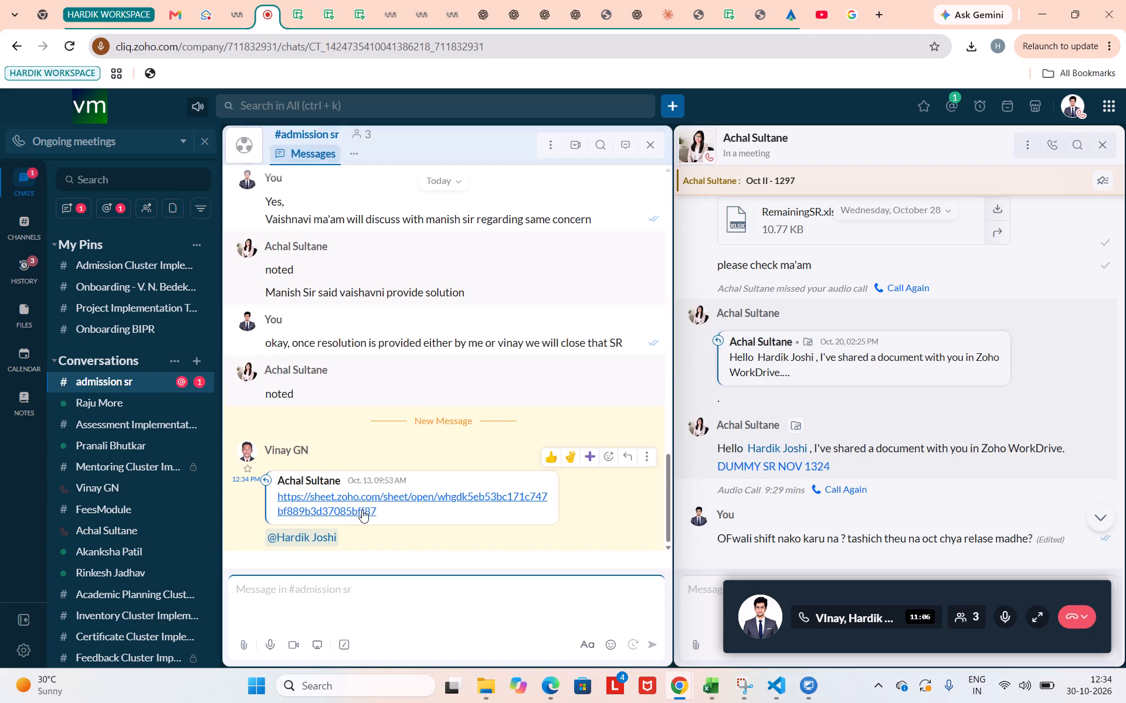
left_click(364, 503)
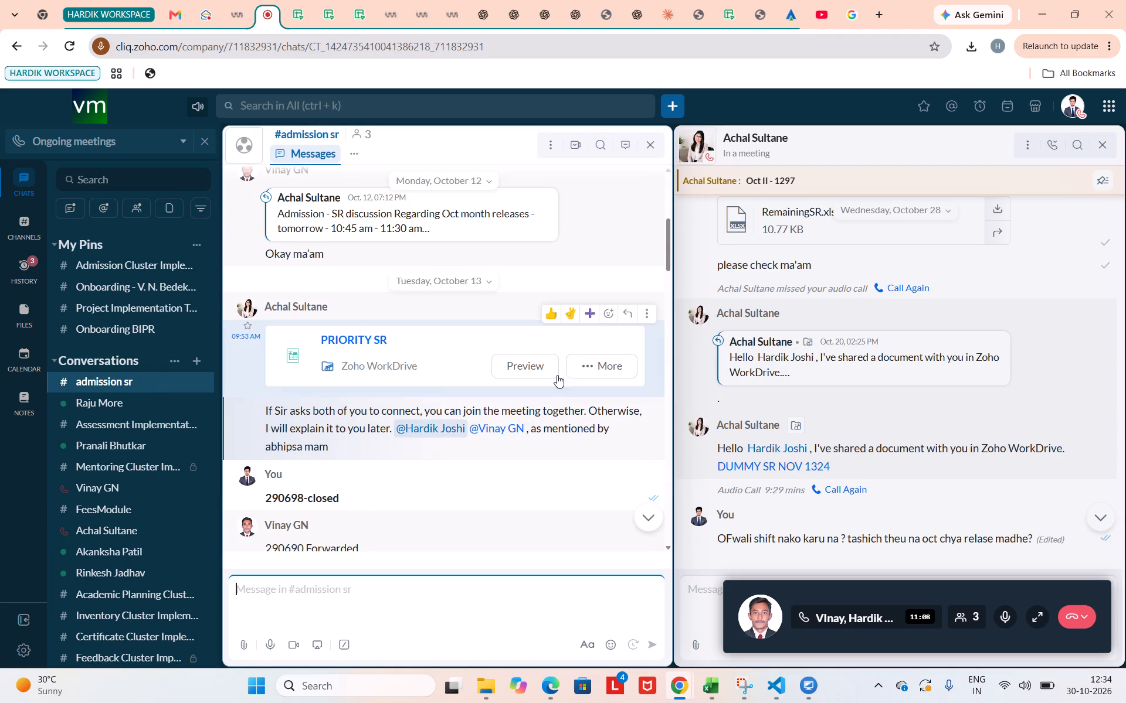
left_click(347, 348)
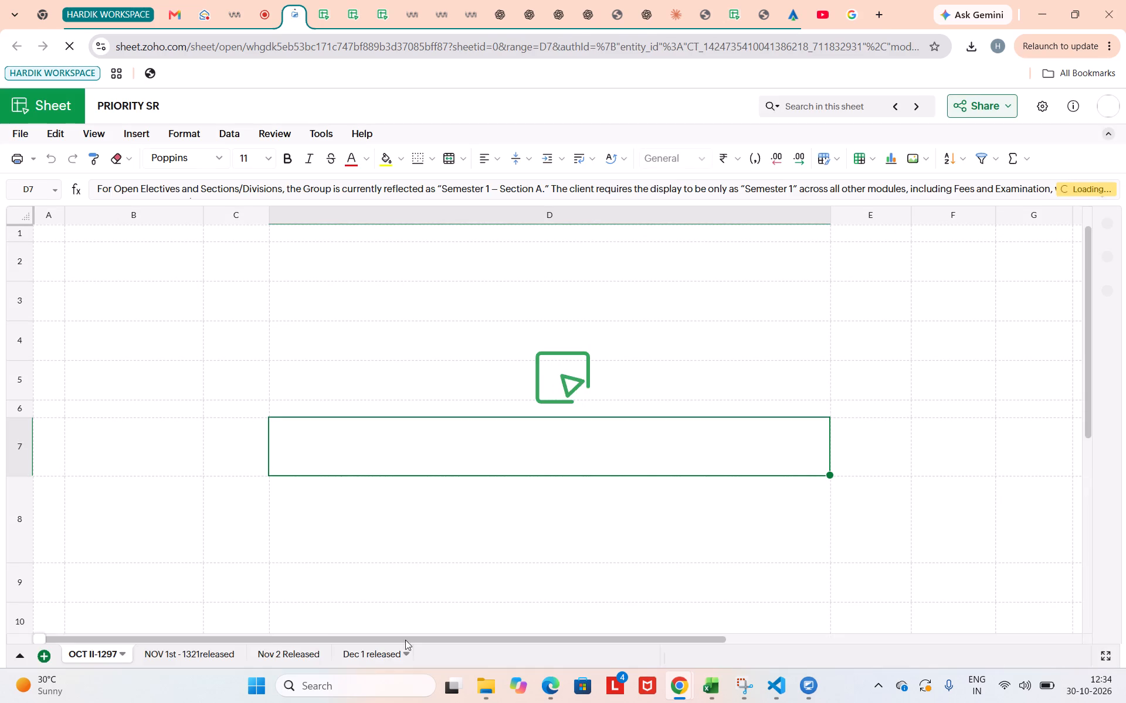
Review the SR entries in the Dec 1 released and Nov 2 Released sheets of the PRIORITY SR spreadsheet.
left_click(381, 640)
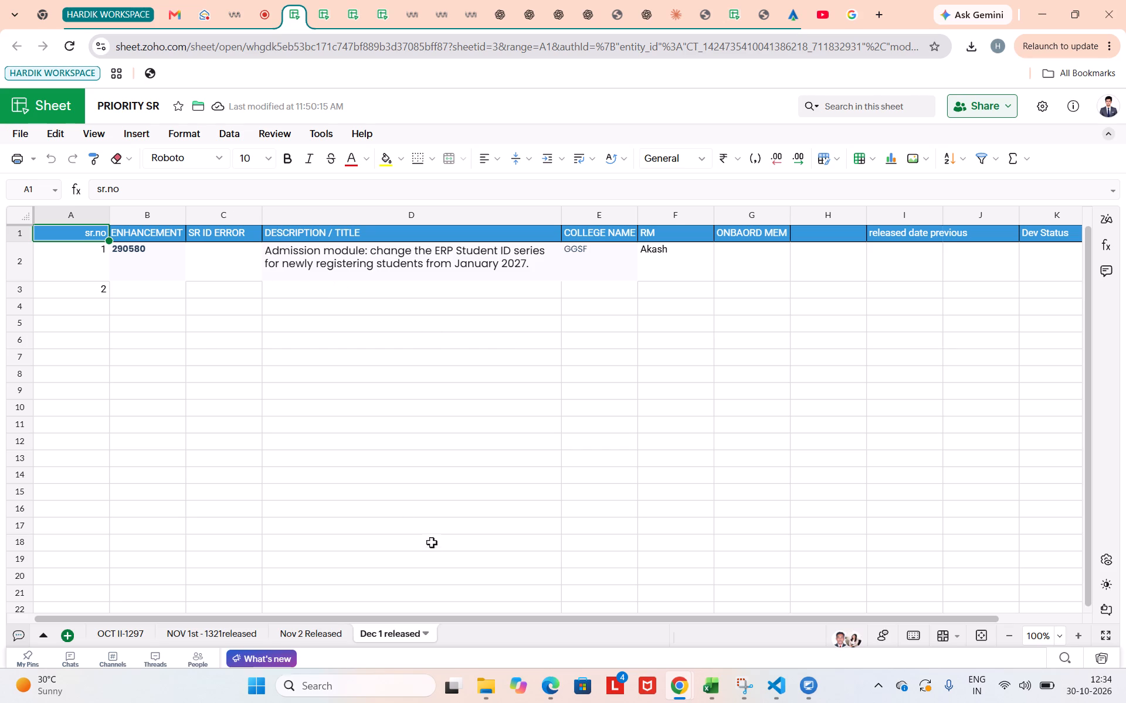
left_click(326, 633)
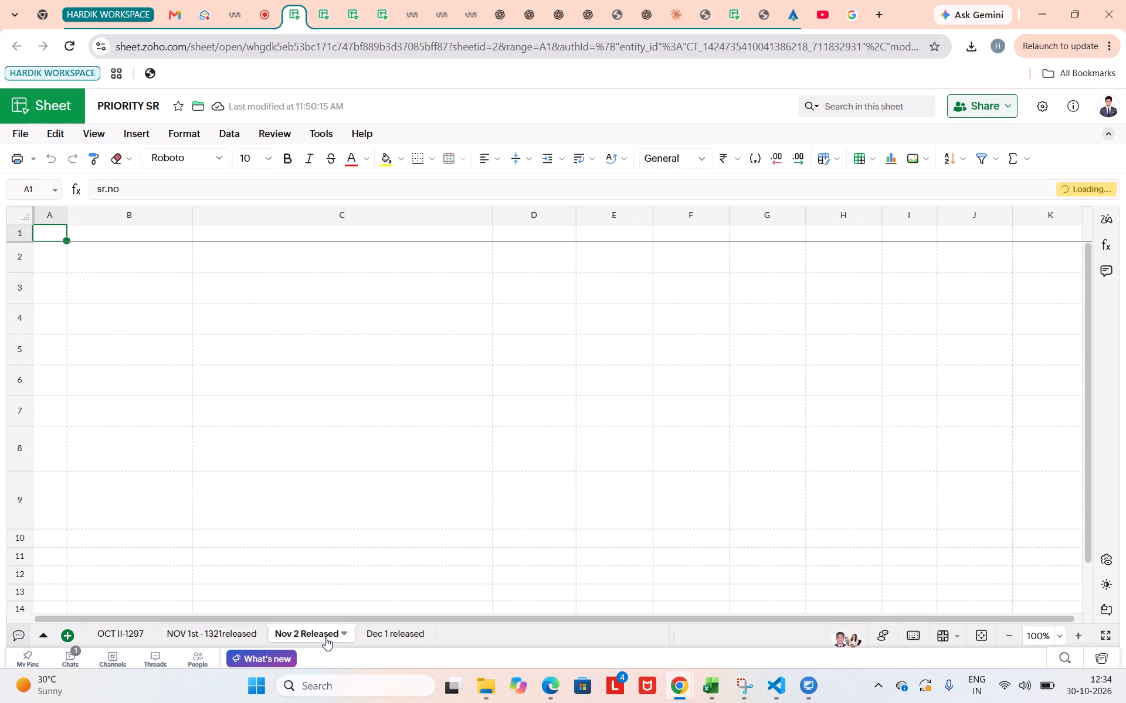
scroll(334, 492, "down", 2)
scroll(334, 492, "up", 3)
scroll(334, 492, "down", 1)
scroll(334, 492, "up", 3)
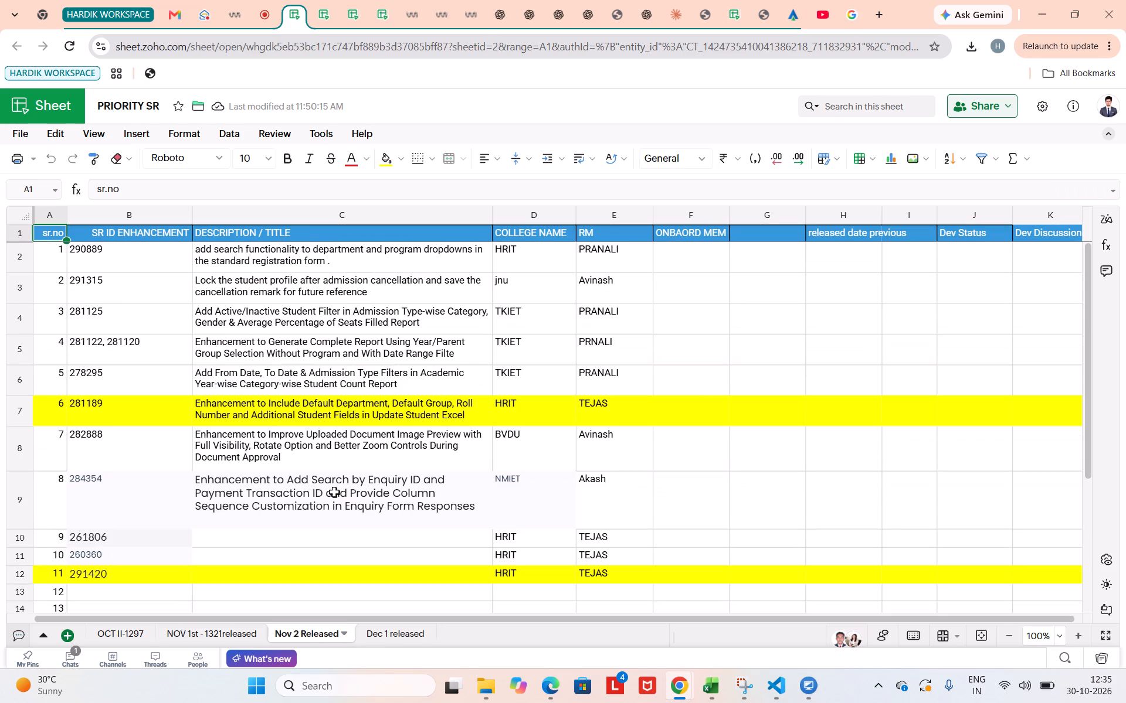
scroll(334, 492, "down", 1)
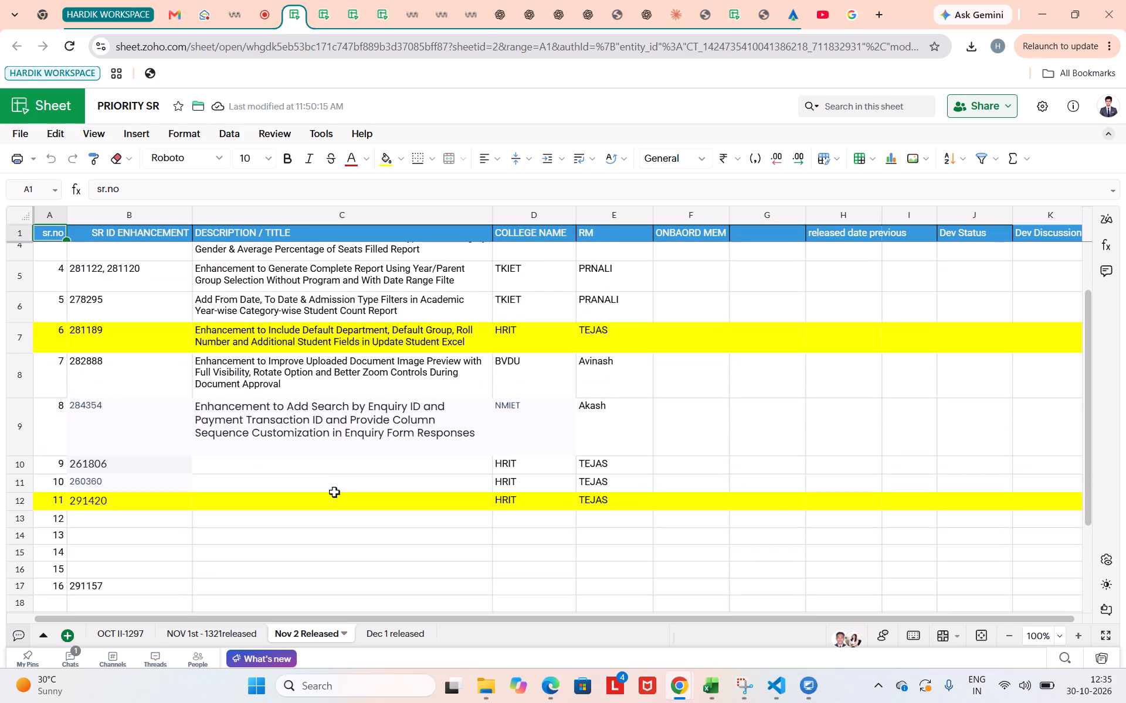
scroll(96, 451, "up", 1)
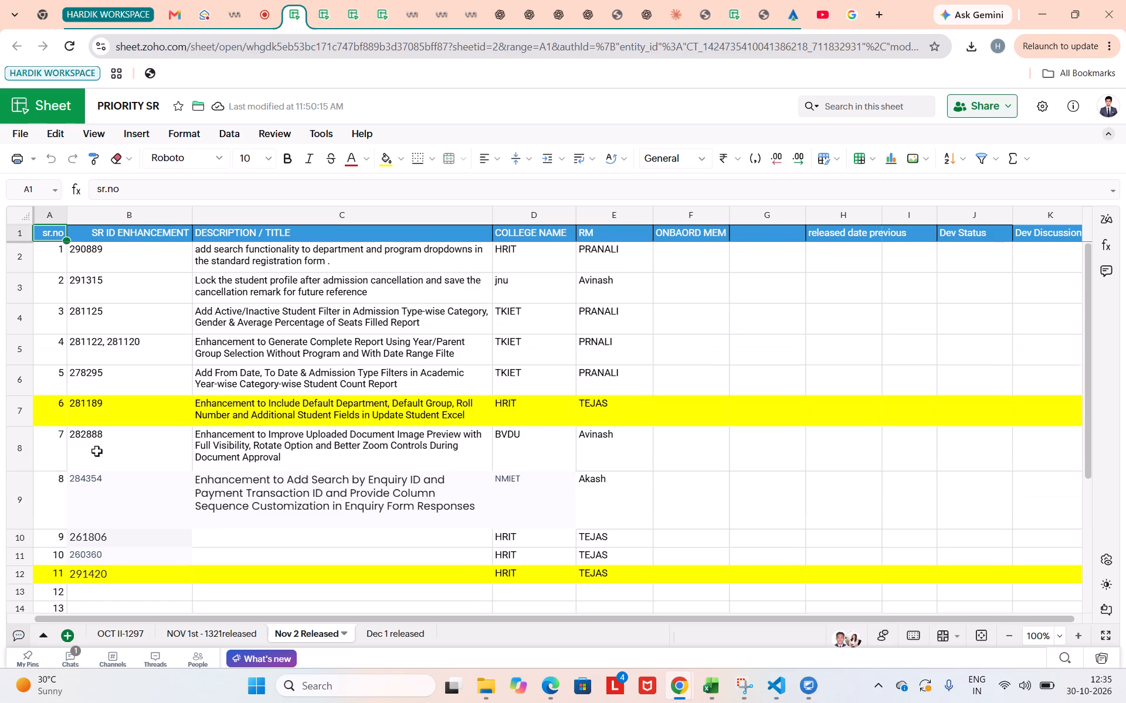
scroll(96, 451, "up", 3)
left_click(108, 264)
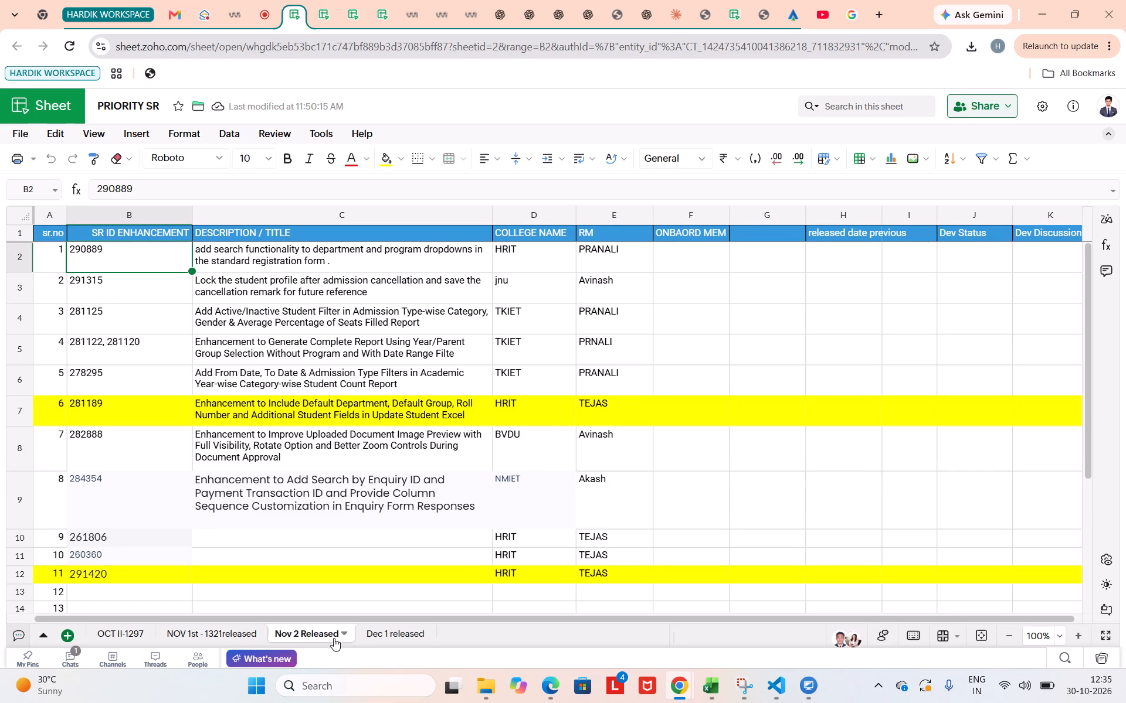
Review the SR entries in the NOV 1st - 1321released sheet of the PRIORITY SR spreadsheet.
left_click(214, 631)
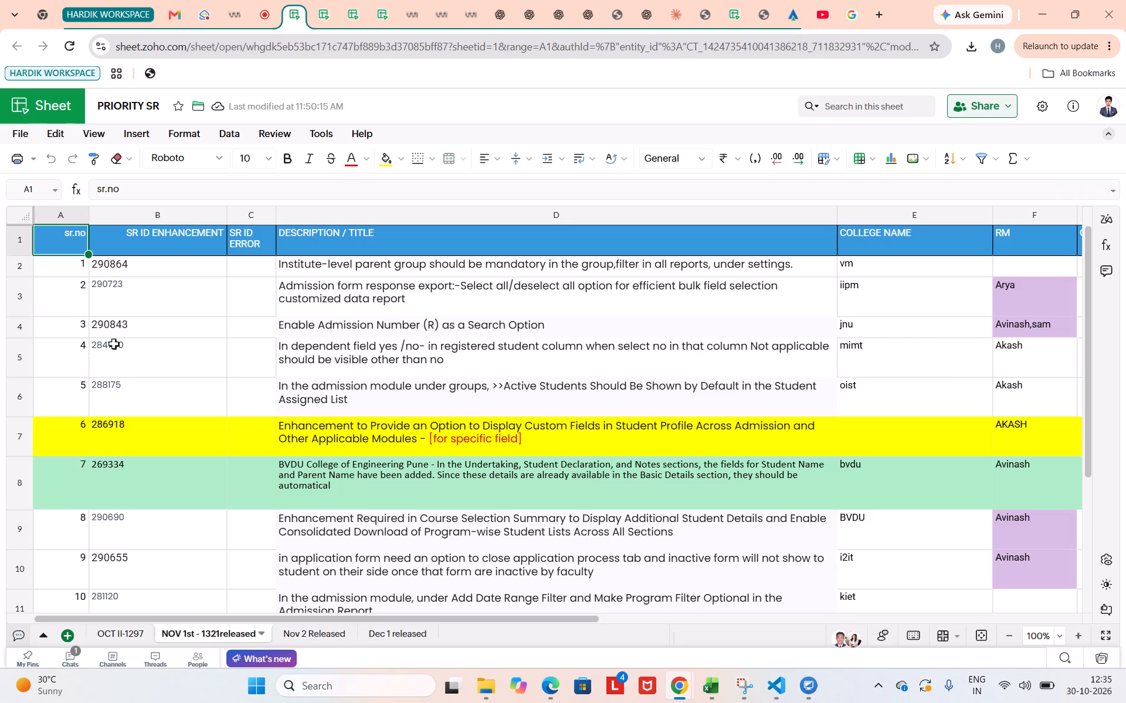
left_click(138, 269)
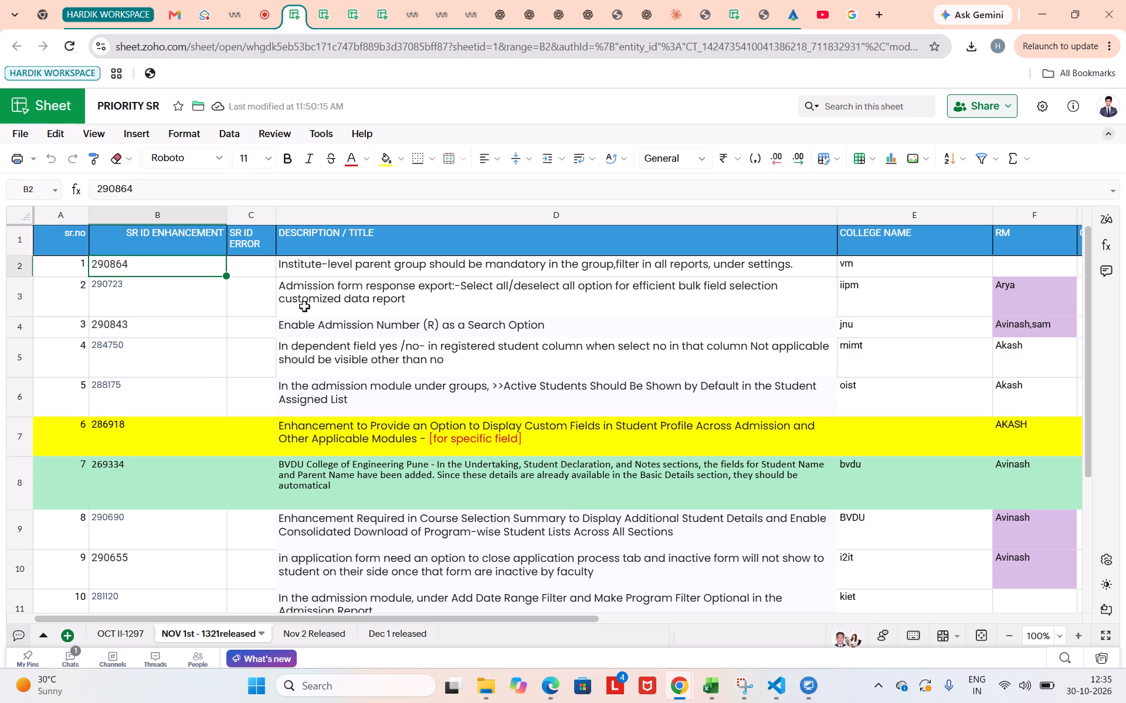
scroll(542, 268, "down", 5)
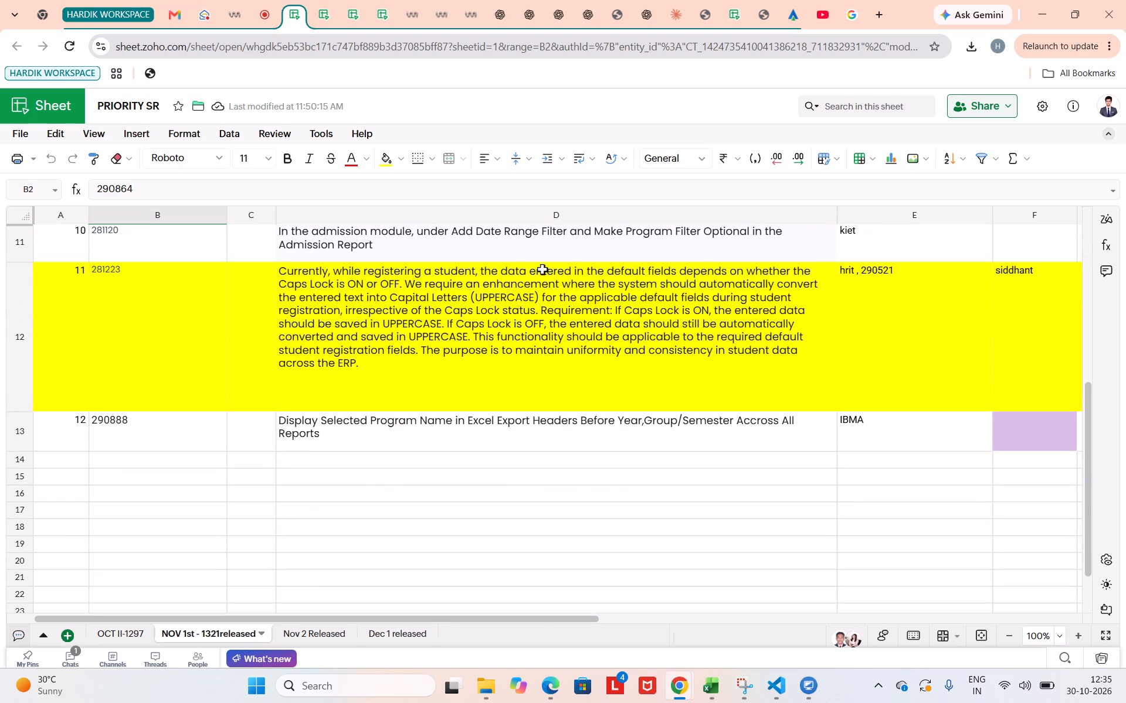
scroll(537, 341, "up", 7)
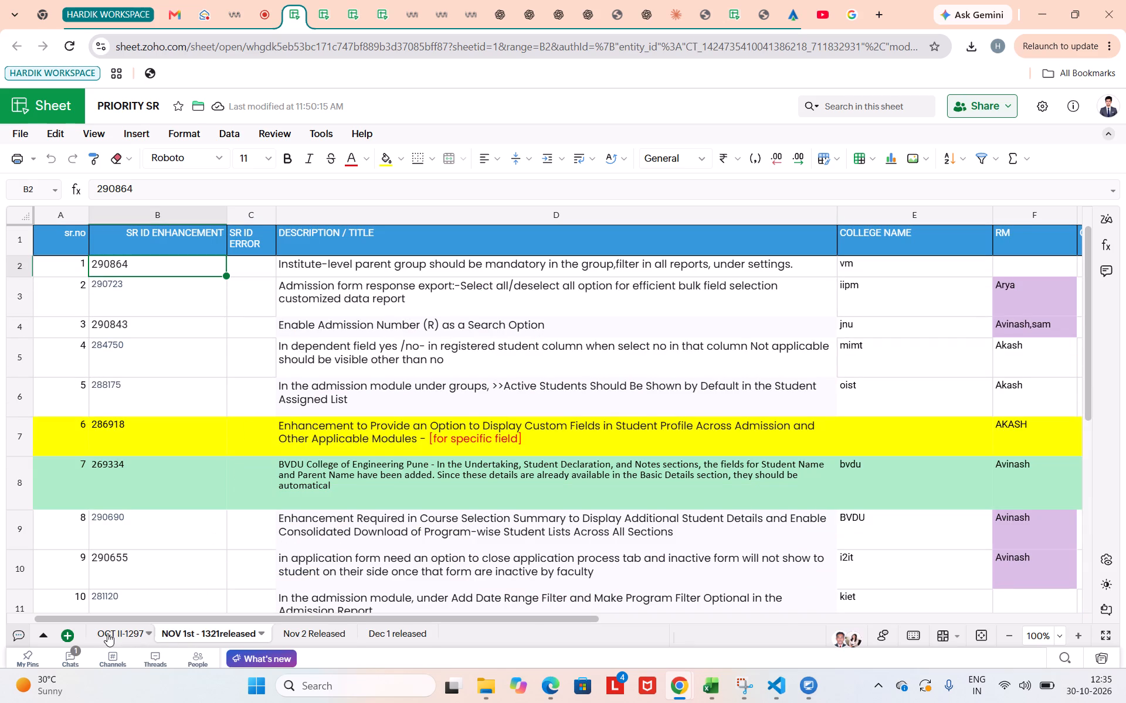
left_click(193, 631)
scroll(238, 466, "down", 4)
scroll(238, 466, "up", 6)
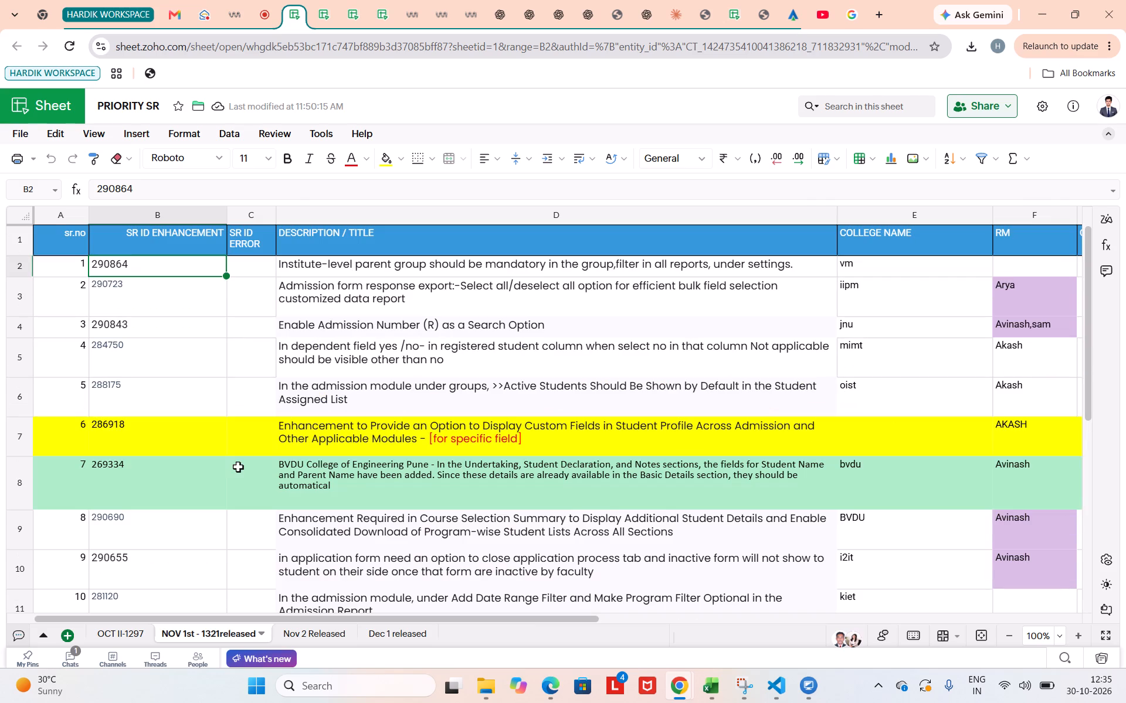
Look over the SR entries in the NOV 1st - 1321released sheet again and open the OCT II-1297 sheet.
scroll(238, 466, "down", 3)
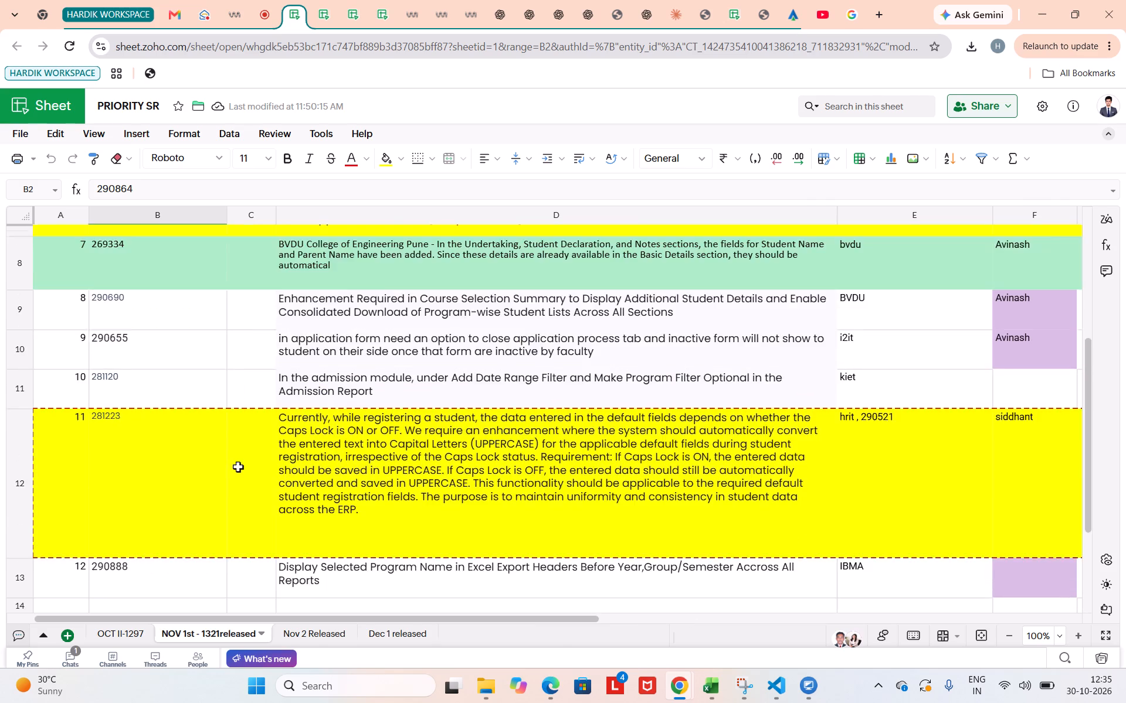
scroll(238, 466, "up", 5)
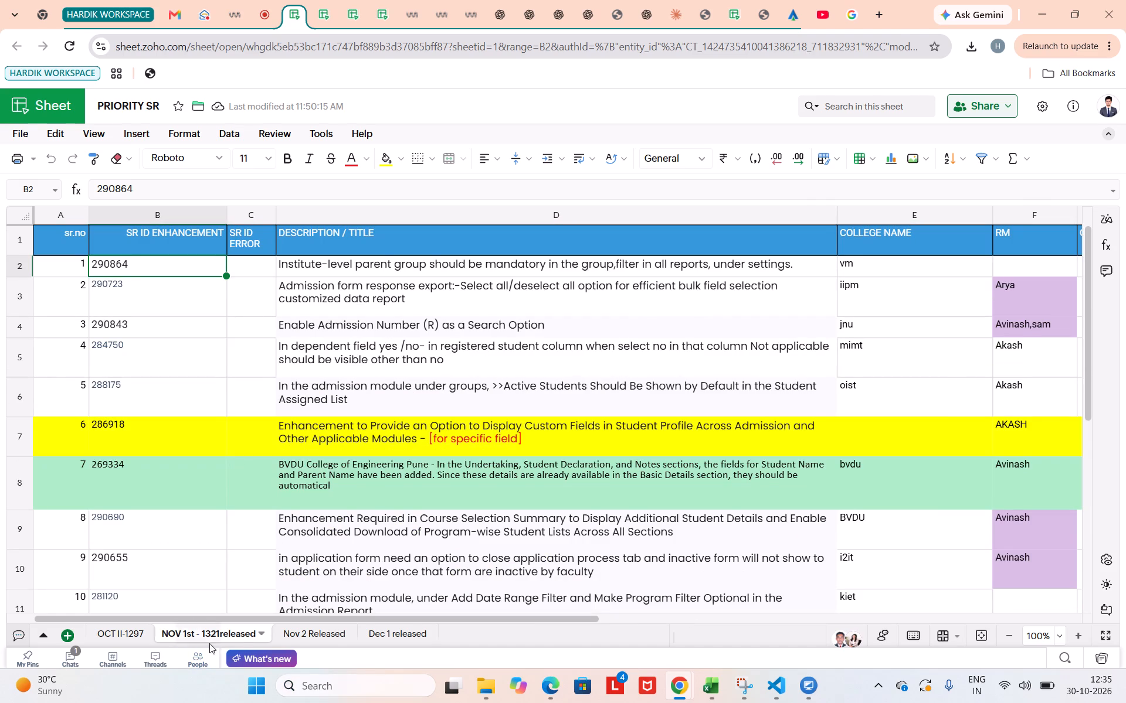
left_click(118, 639)
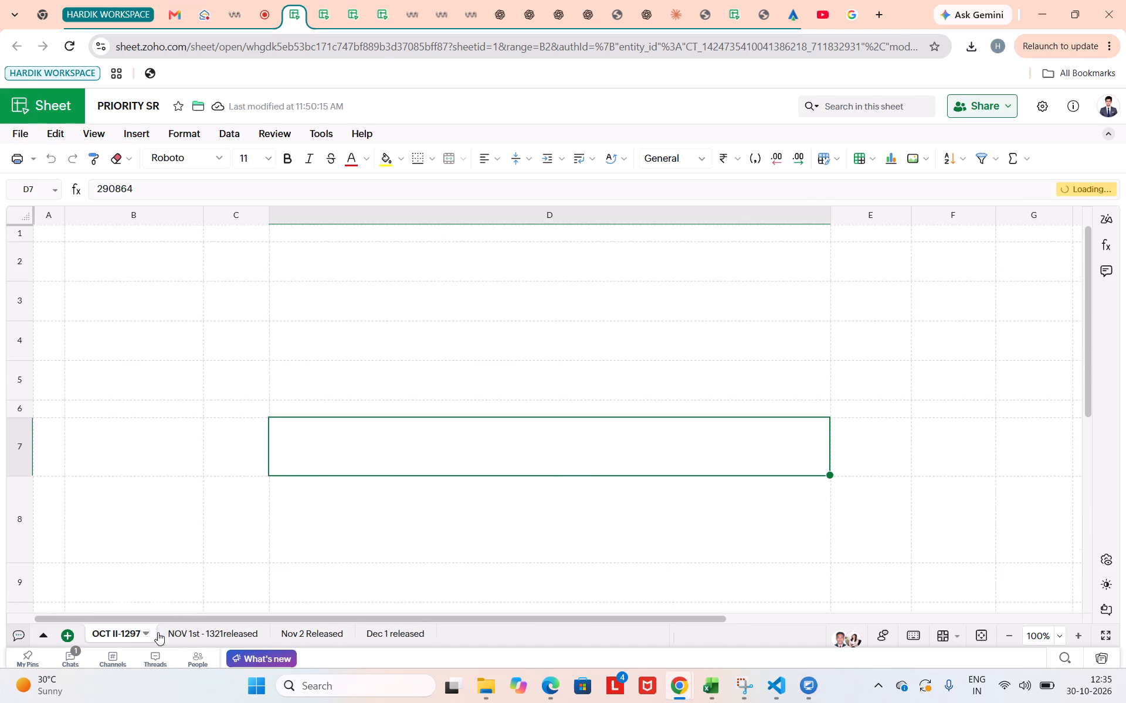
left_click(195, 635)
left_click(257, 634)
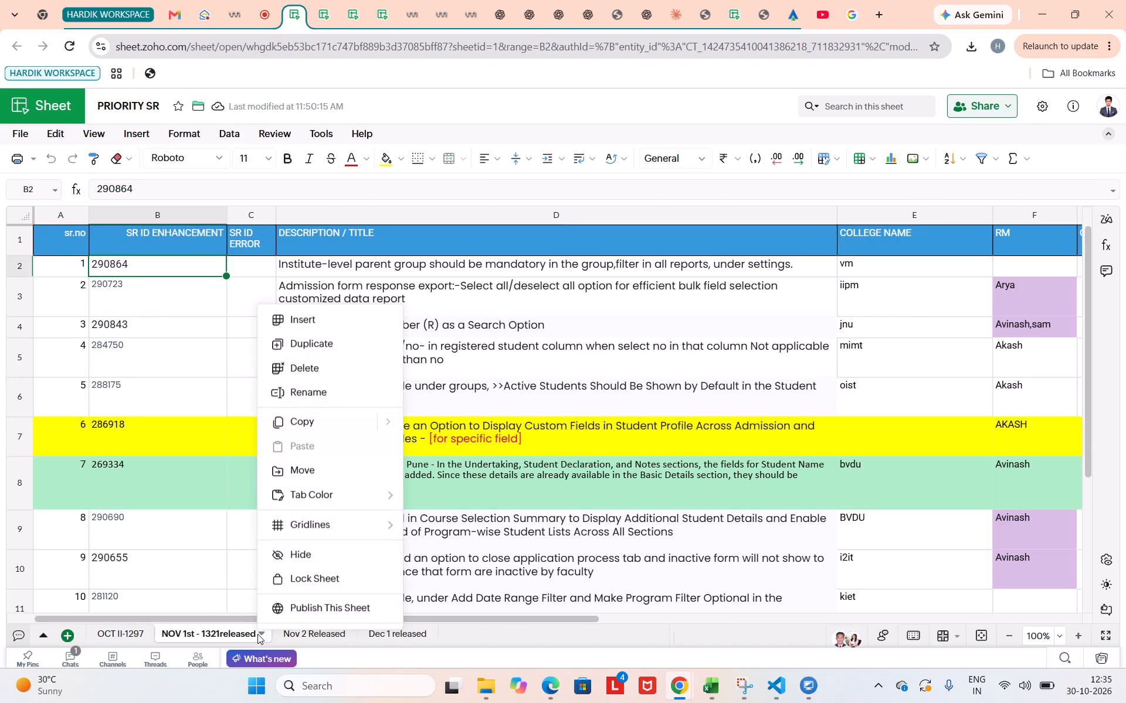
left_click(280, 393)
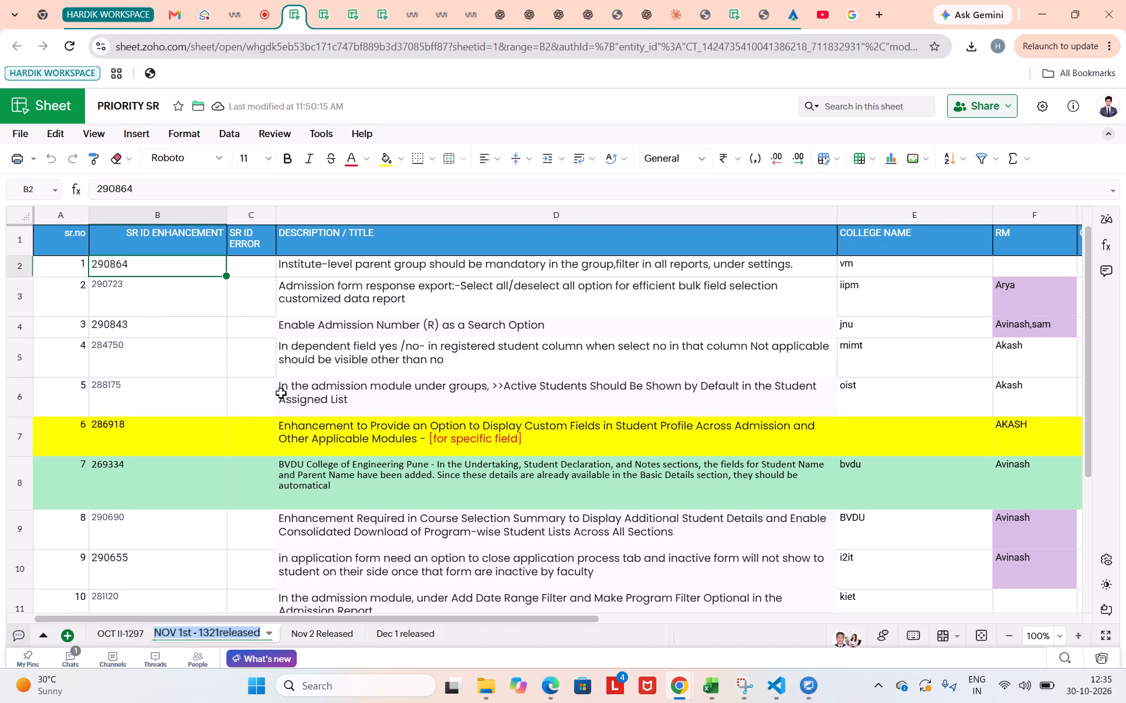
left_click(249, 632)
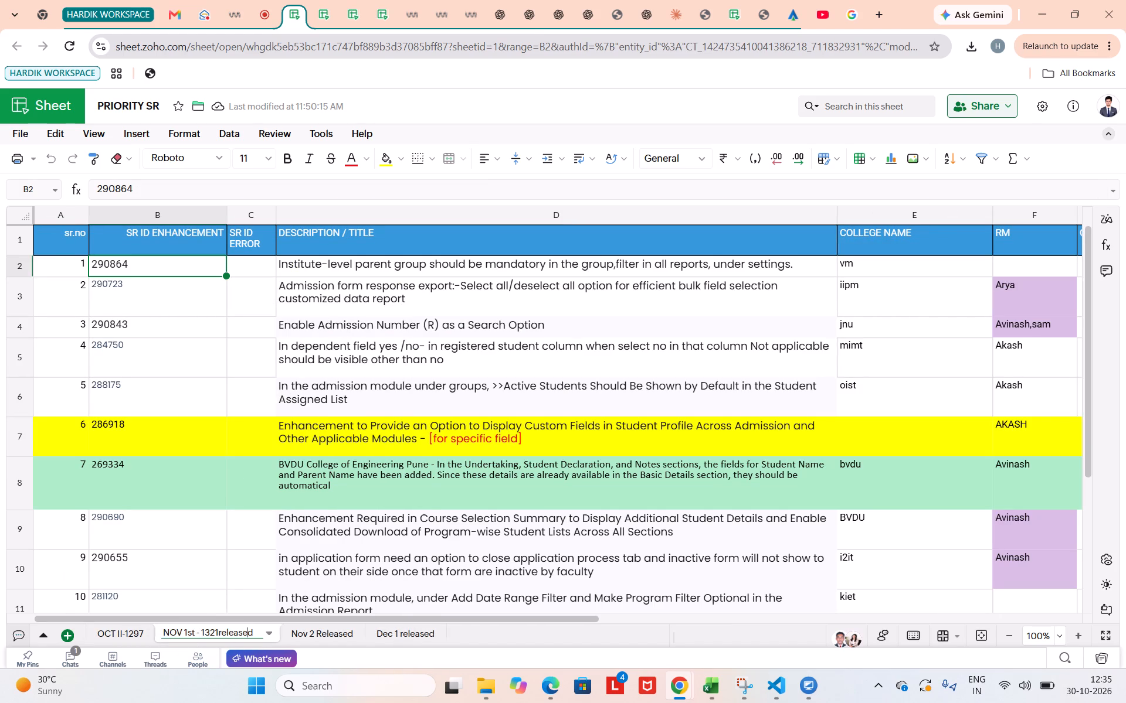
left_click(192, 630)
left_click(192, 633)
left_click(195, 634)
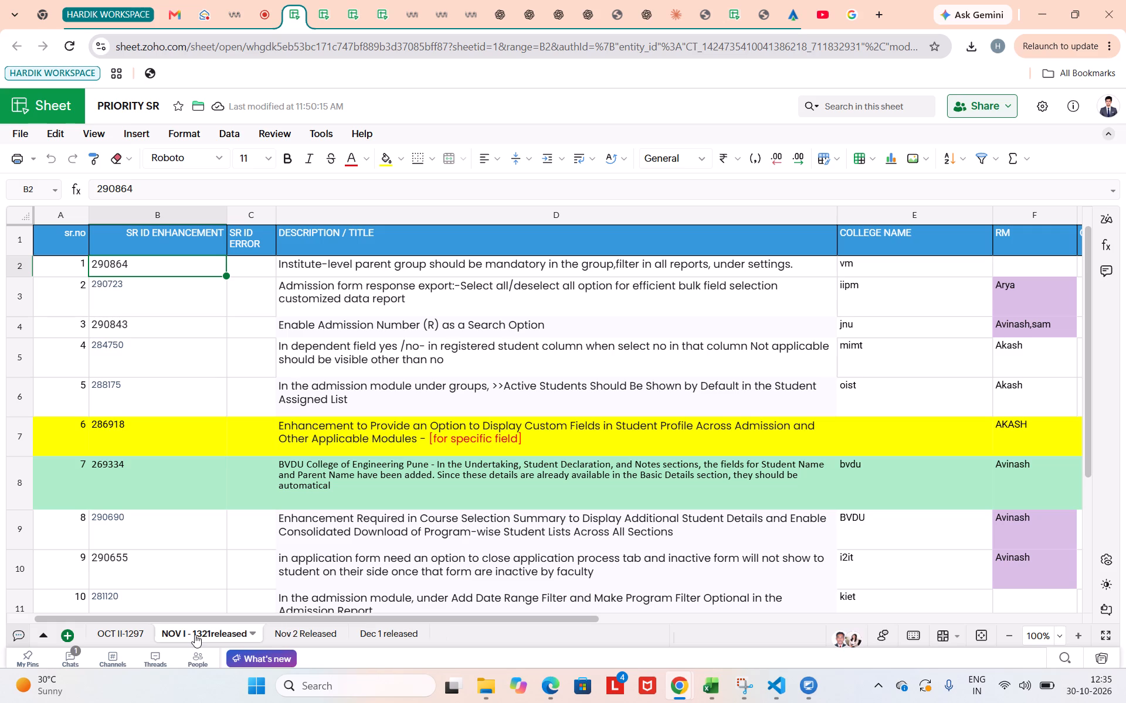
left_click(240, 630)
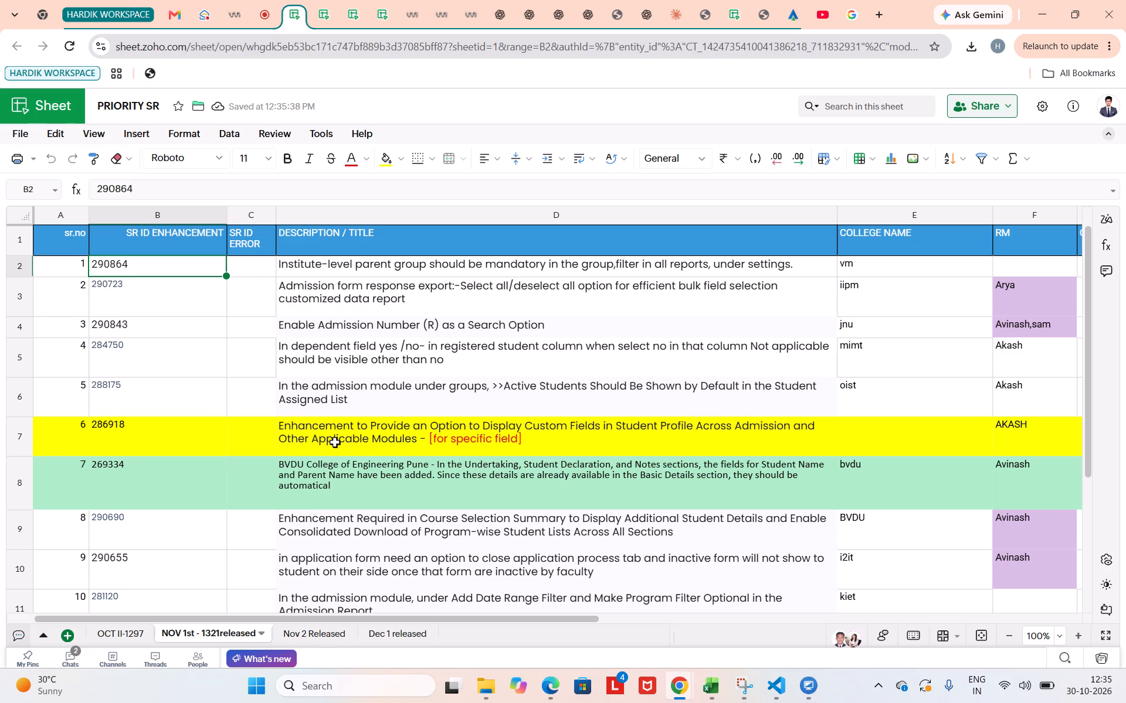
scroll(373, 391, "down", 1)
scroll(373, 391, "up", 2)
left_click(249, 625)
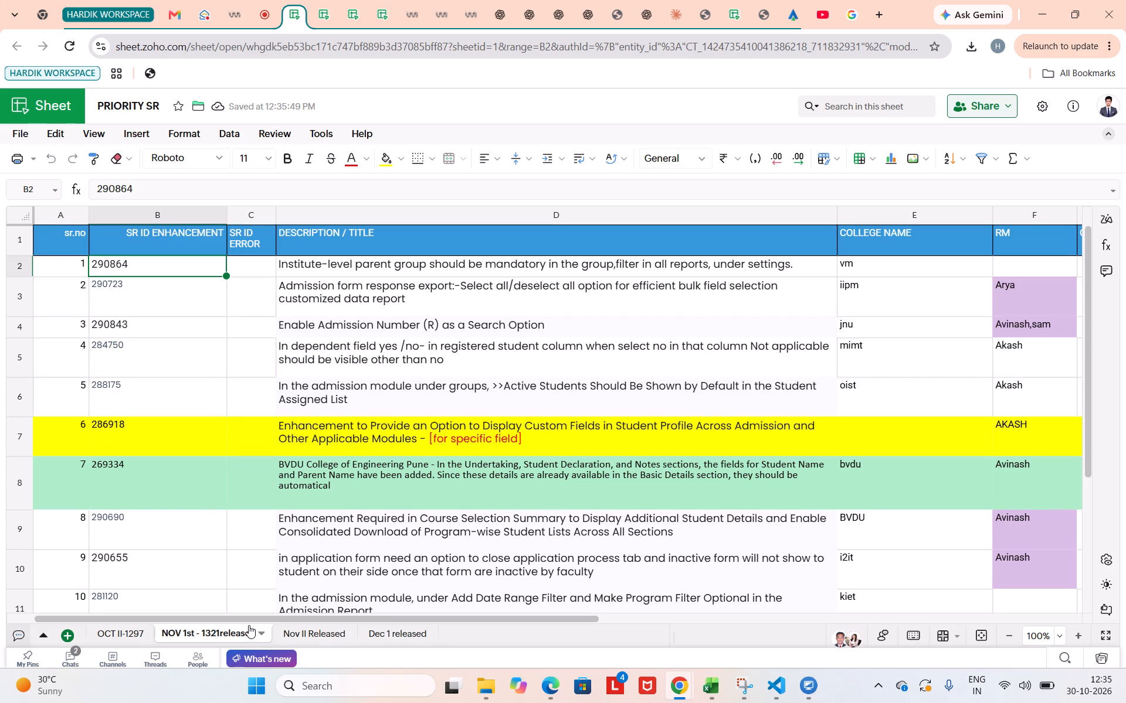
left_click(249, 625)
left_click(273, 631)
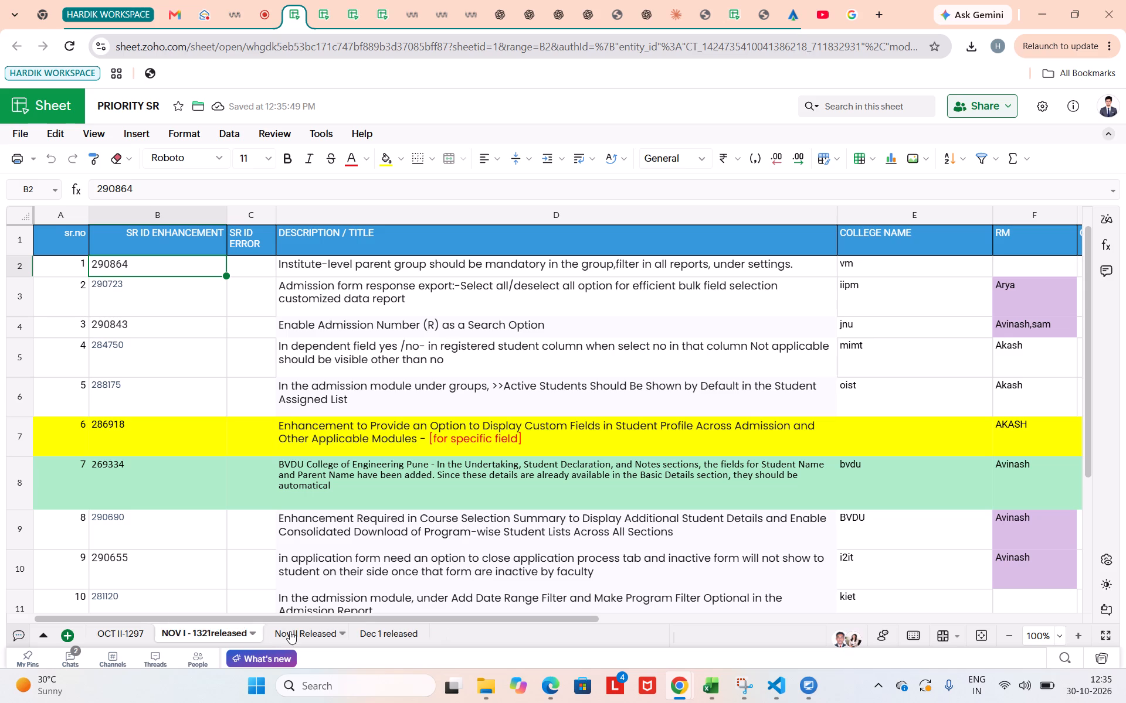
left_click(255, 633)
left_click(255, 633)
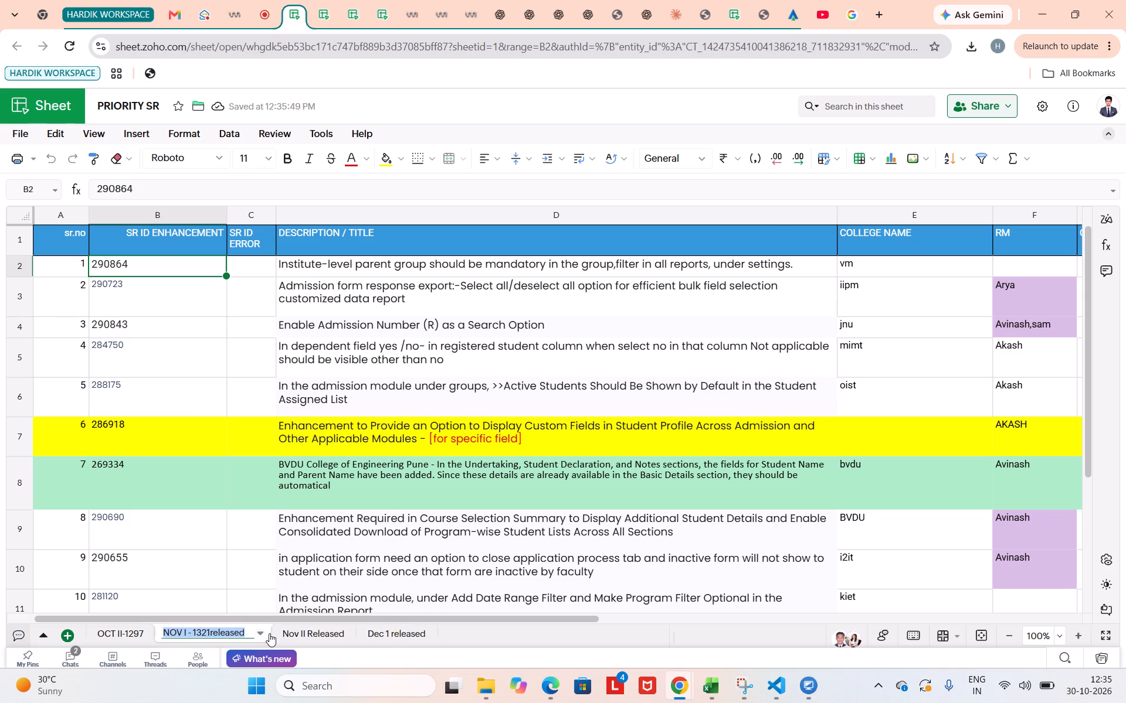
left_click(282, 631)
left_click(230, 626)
Review the SR entries and their college and RM assignments throughout the NOV I - 1321released sheet.
scroll(300, 361, "down", 3)
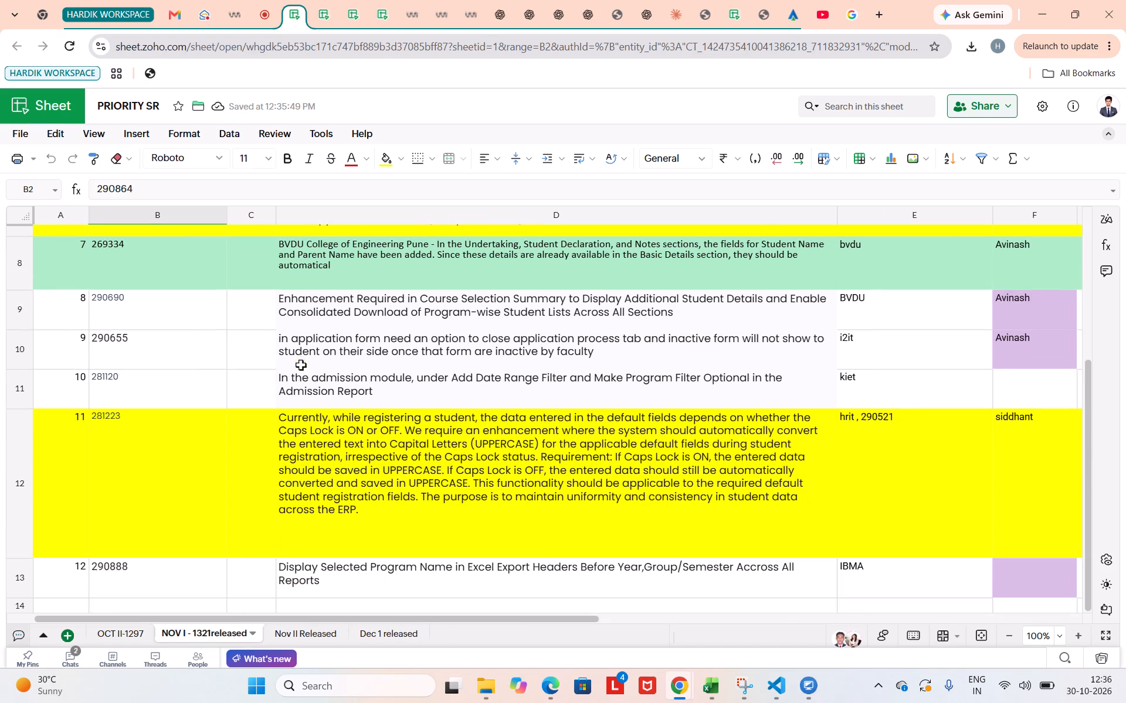
scroll(308, 555, "down", 2)
scroll(308, 555, "up", 3)
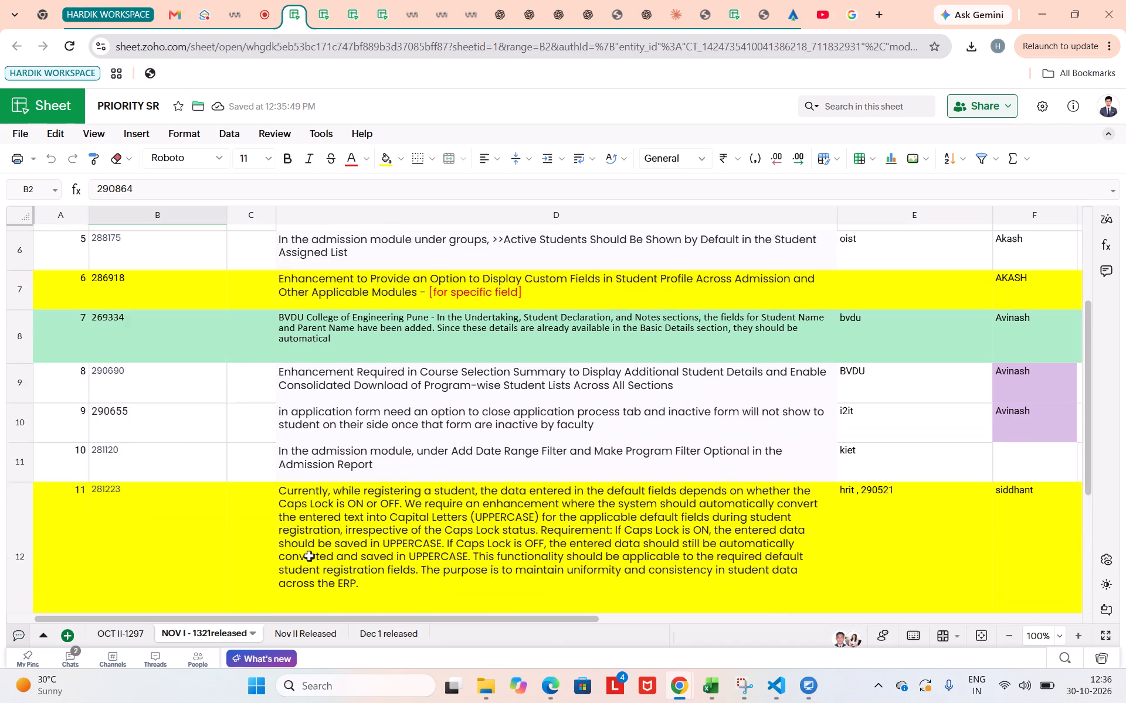
scroll(308, 555, "up", 14)
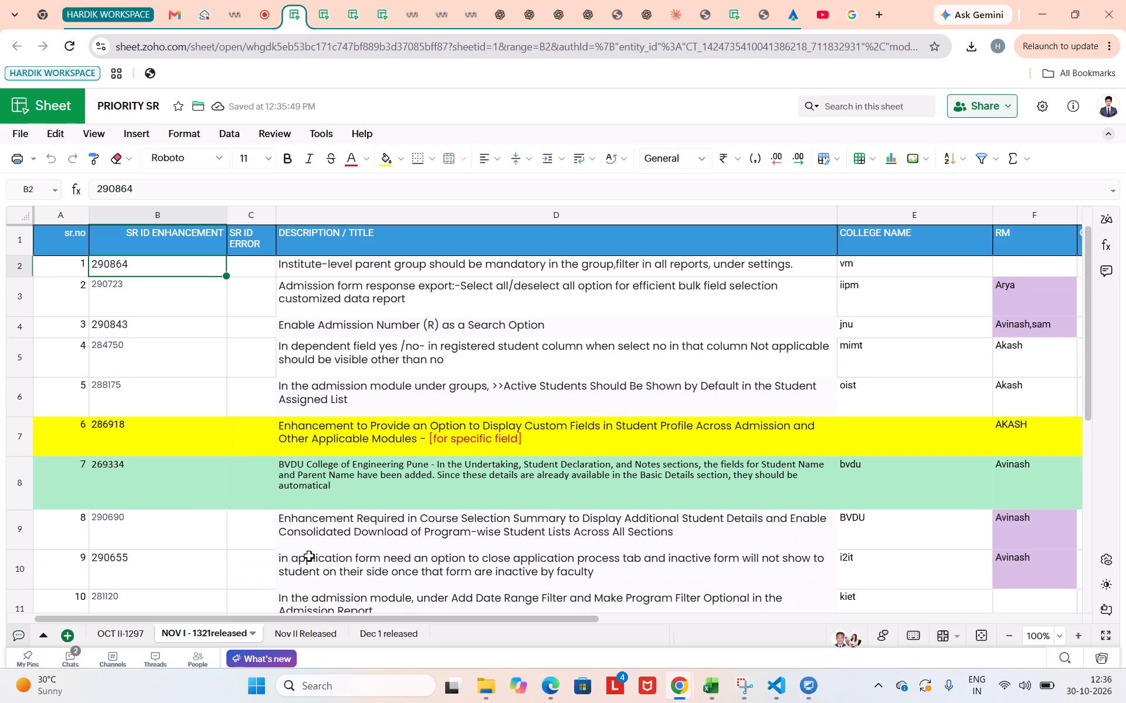
scroll(326, 617, "down", 4)
scroll(302, 422, "down", 4)
scroll(313, 499, "up", 6)
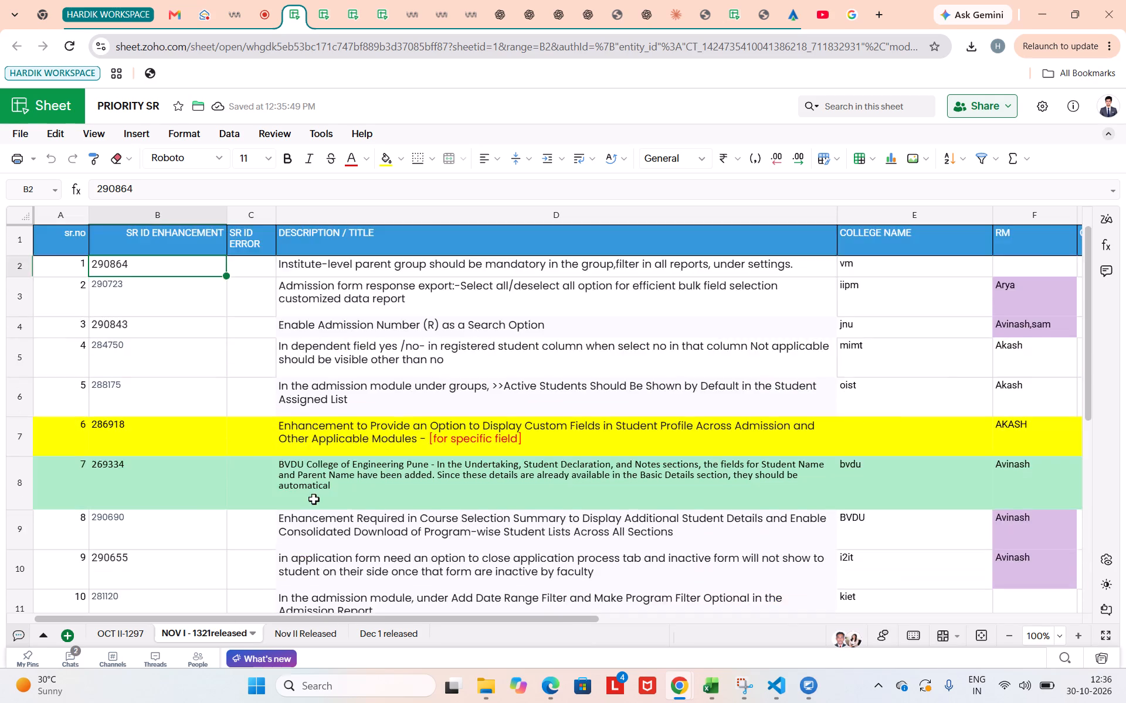
scroll(313, 499, "down", 7)
scroll(313, 499, "up", 7)
scroll(313, 499, "down", 4)
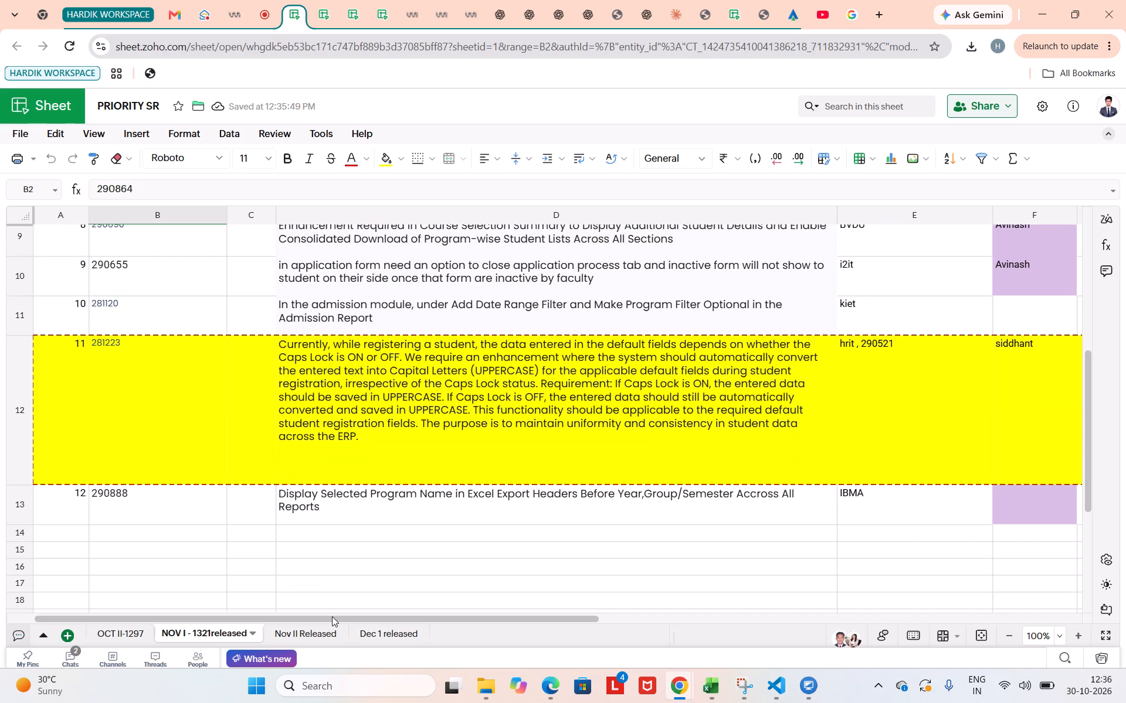
scroll(477, 478, "up", 2)
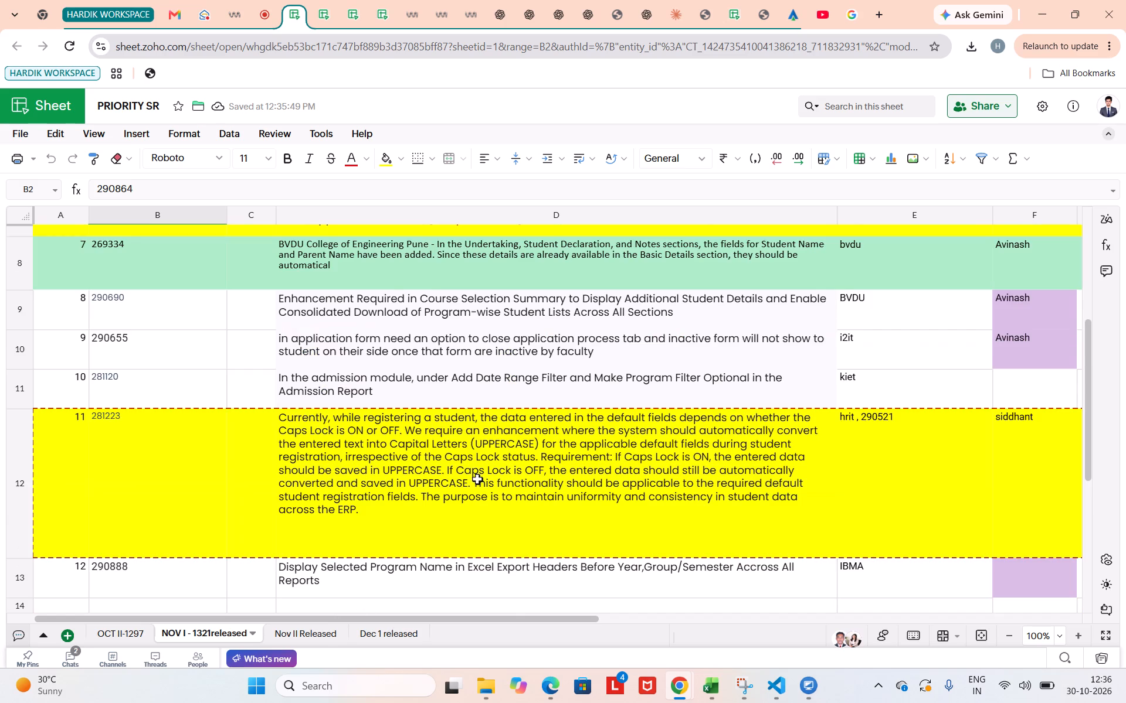
scroll(477, 479, "up", 6)
scroll(490, 528, "down", 4)
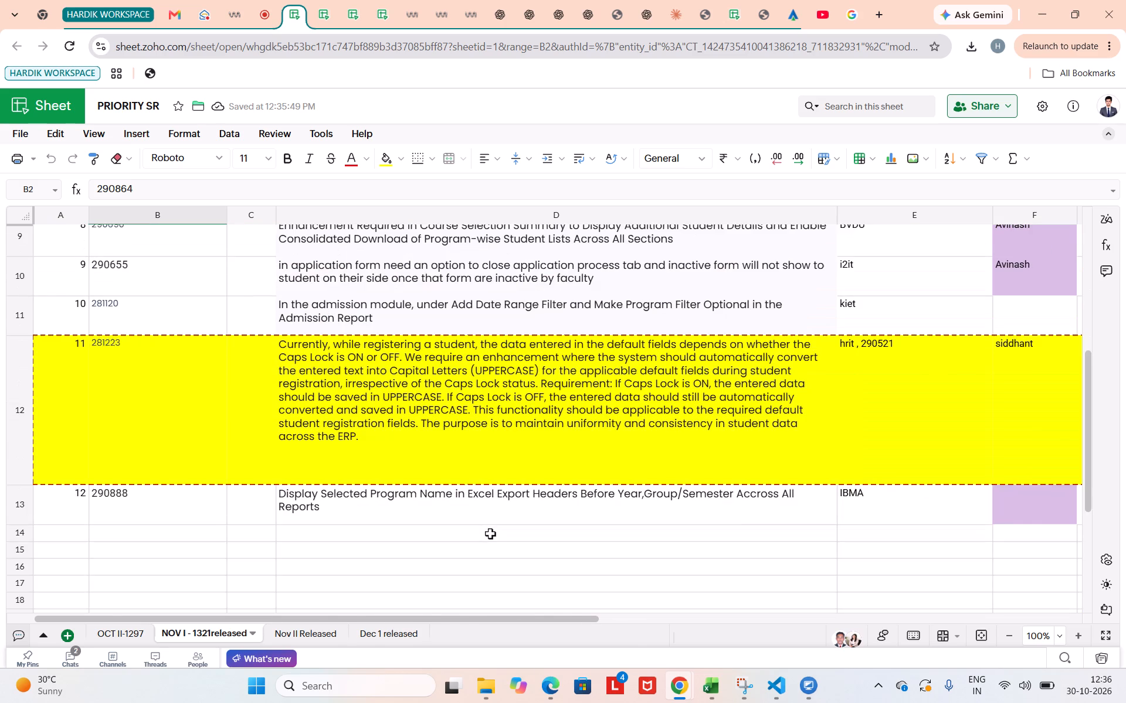
scroll(490, 533, "up", 3)
left_click_drag(496, 620, 540, 620)
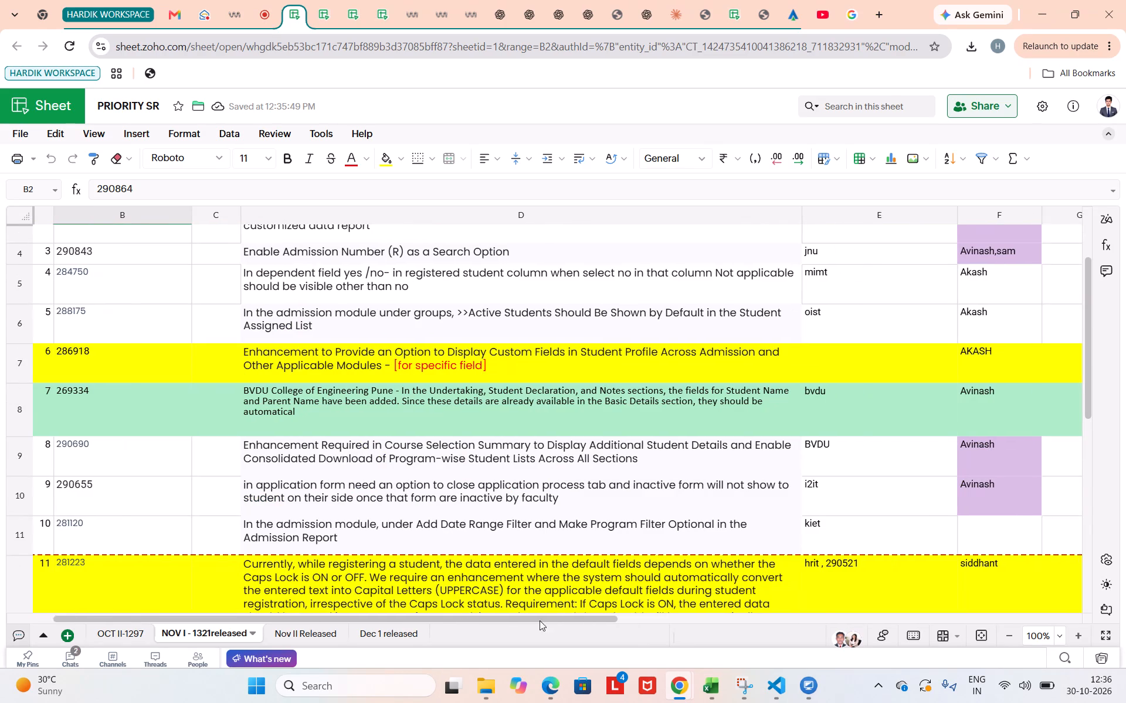
left_click_drag(540, 620, 458, 626)
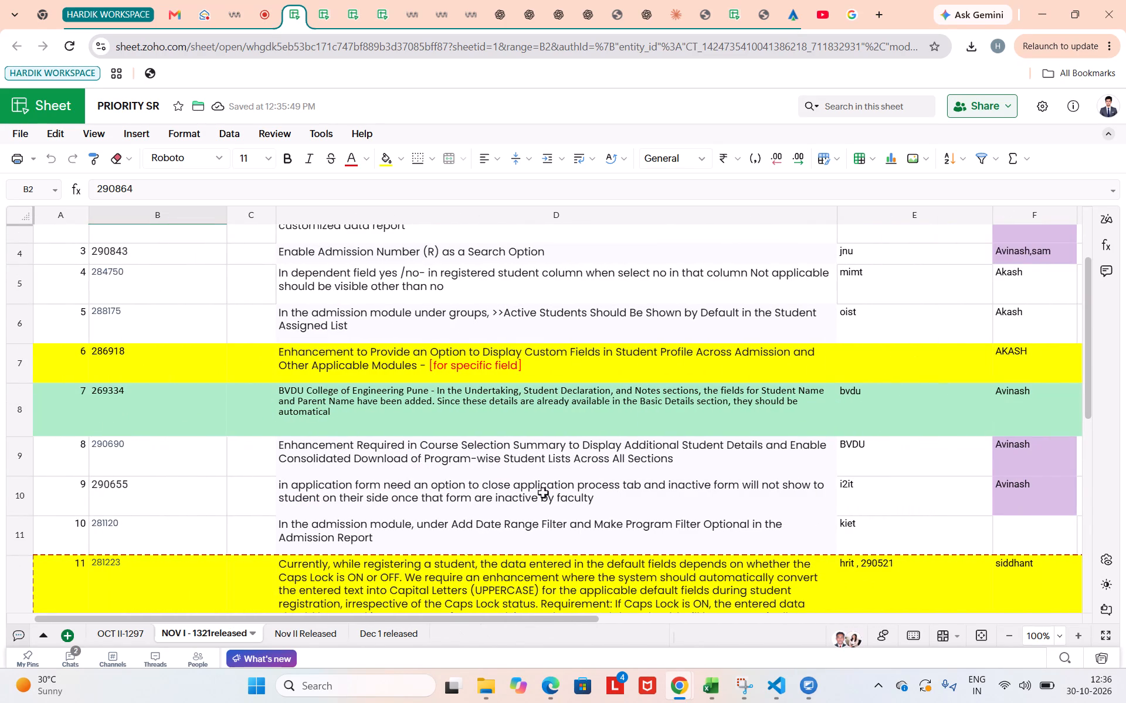
scroll(643, 418, "down", 3)
scroll(643, 418, "up", 1)
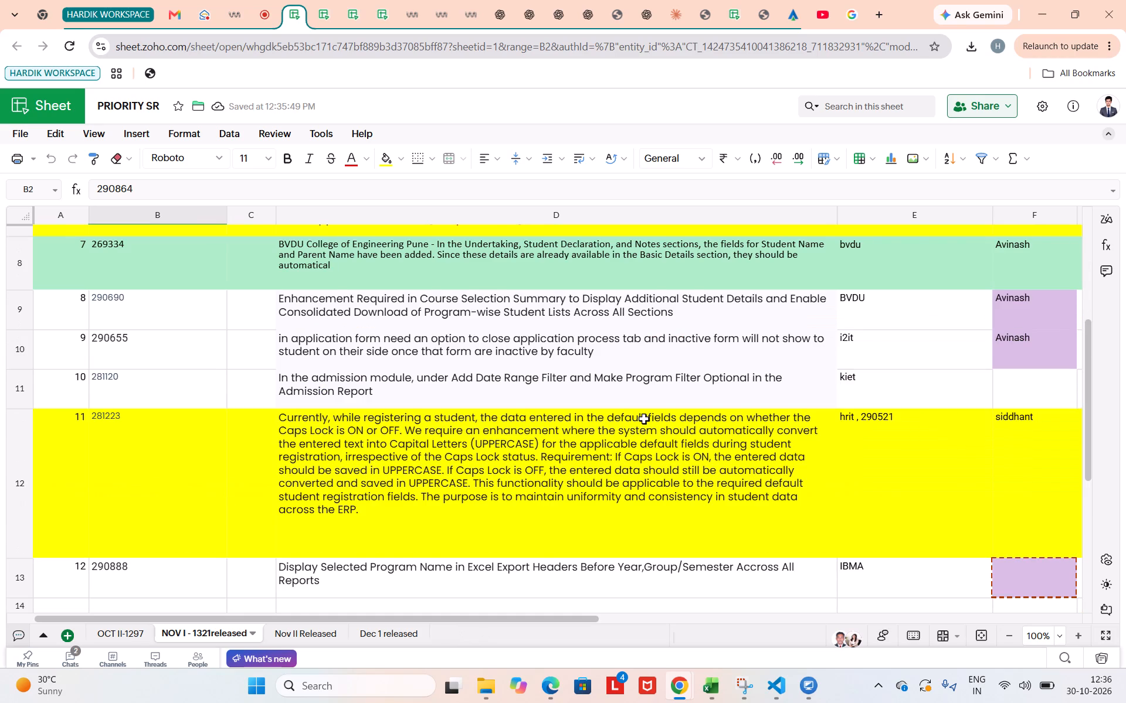
scroll(643, 418, "up", 7)
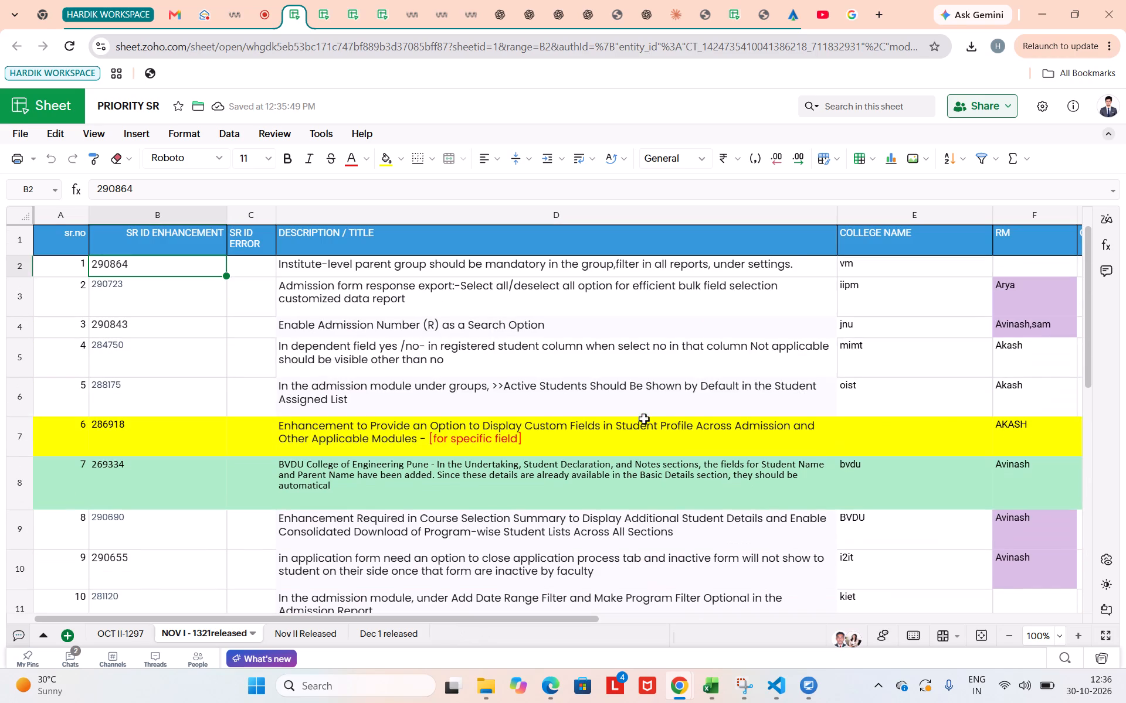
scroll(643, 418, "up", 2)
scroll(420, 474, "down", 3)
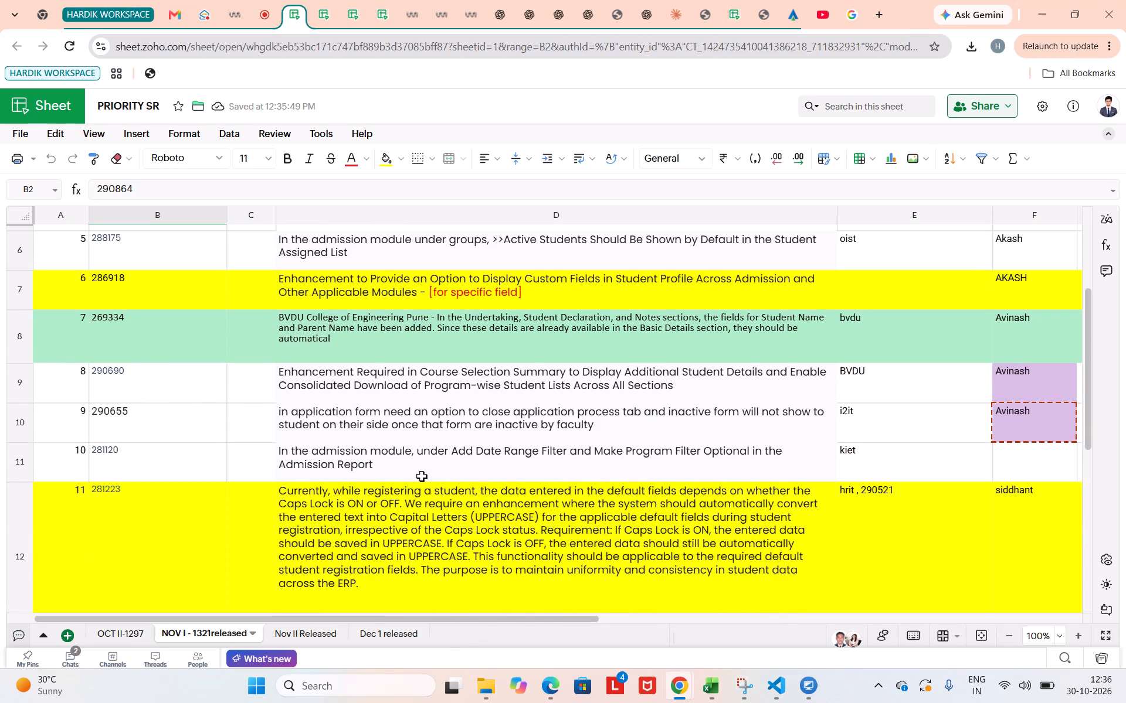
scroll(421, 476, "down", 2)
scroll(421, 476, "up", 2)
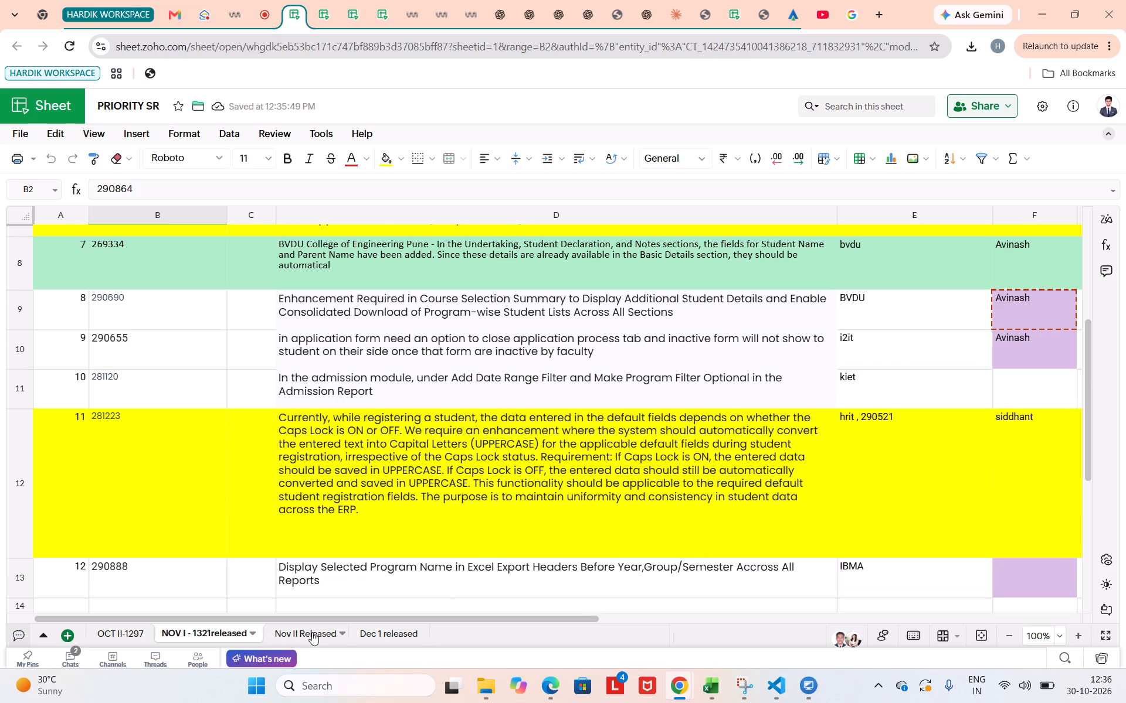
scroll(749, 379, "up", 4)
scroll(749, 398, "down", 1)
scroll(749, 399, "up", 2)
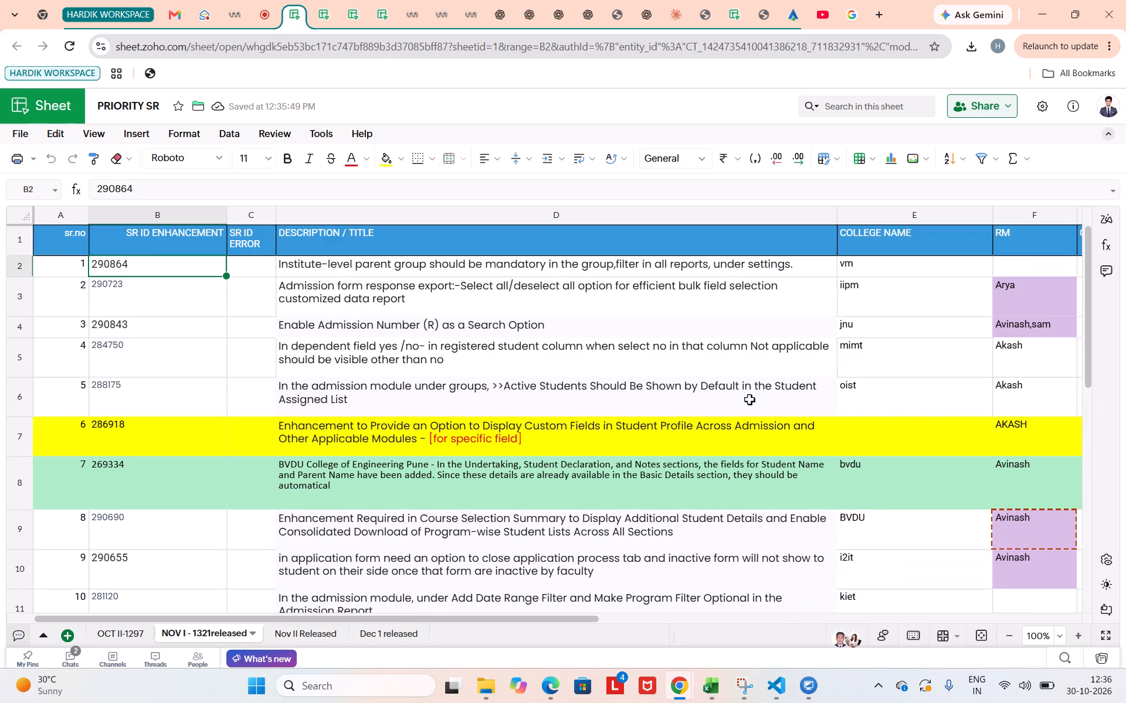
scroll(749, 399, "down", 1)
scroll(749, 399, "up", 1)
scroll(749, 399, "down", 2)
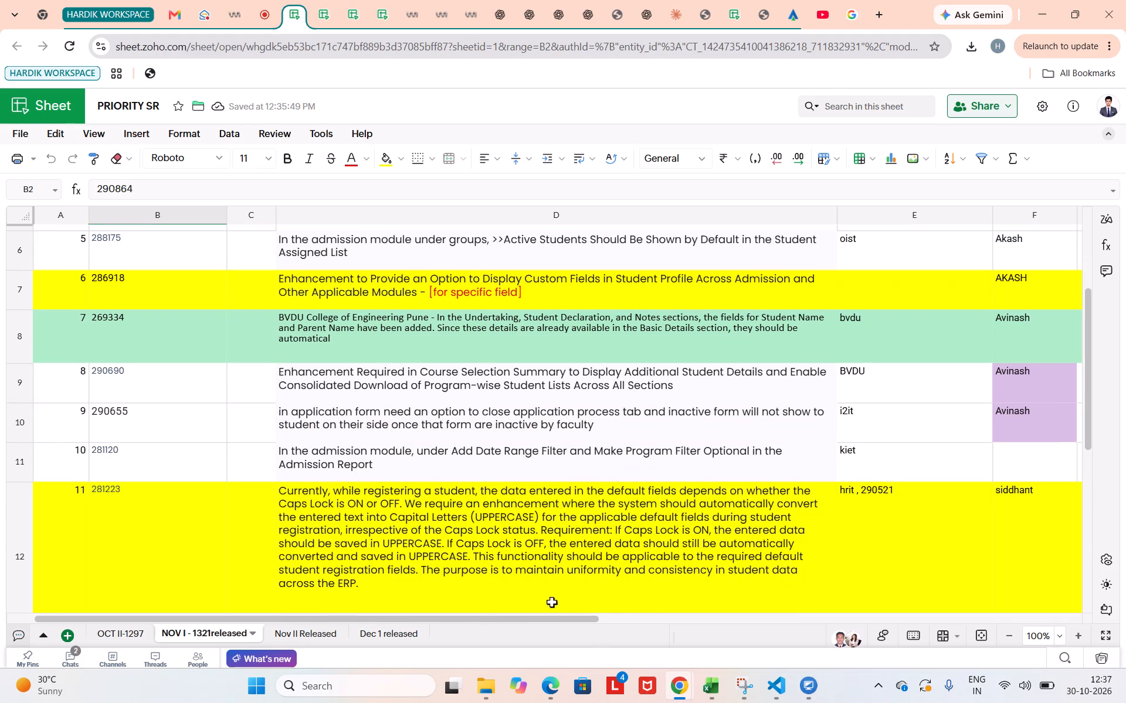
Review the SR entries in the Nov II Released sheet, including the rows without descriptions.
left_click(318, 633)
scroll(465, 473, "up", 3)
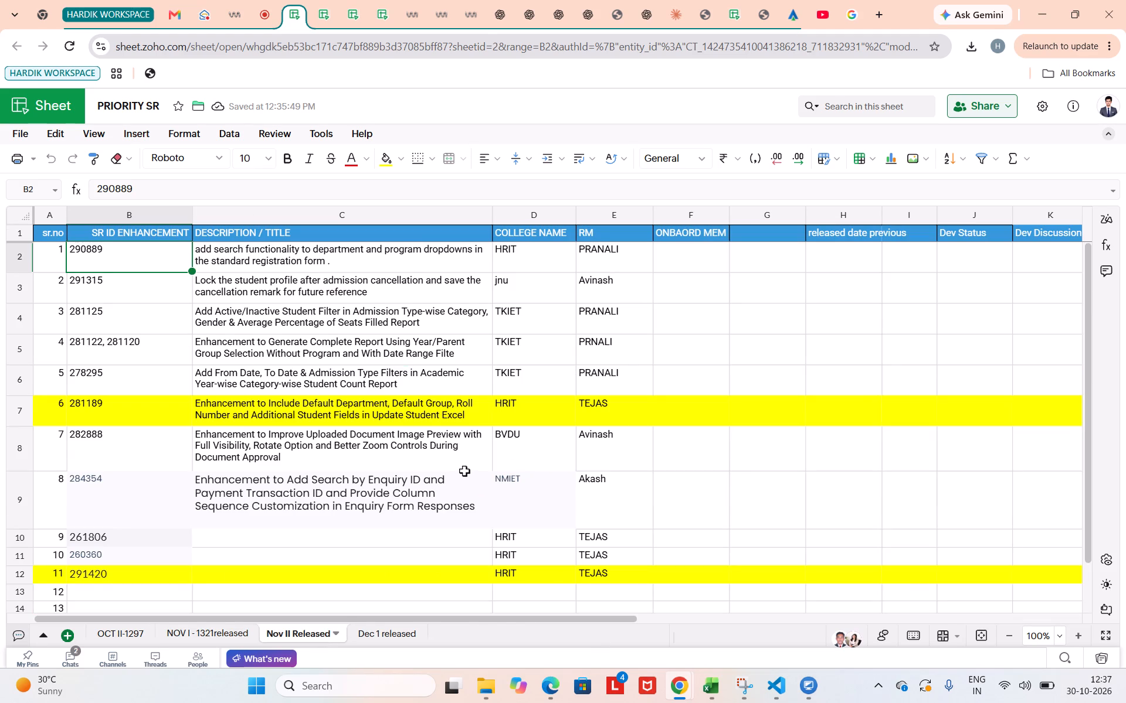
scroll(464, 470, "down", 2)
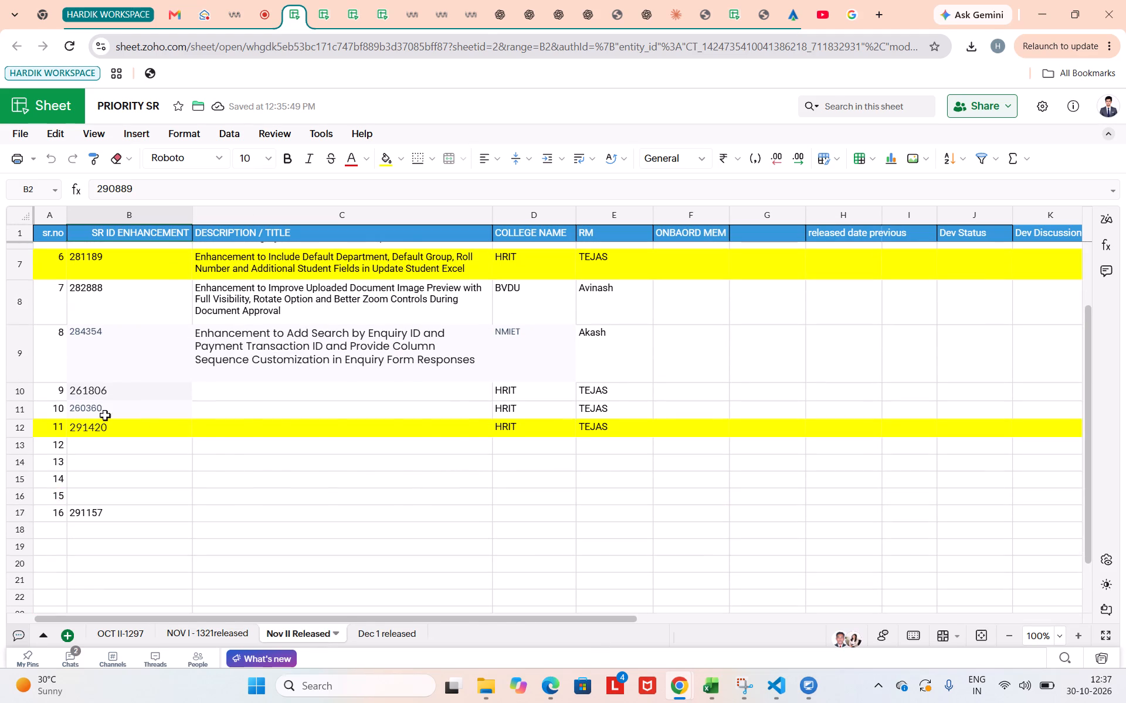
scroll(145, 417, "up", 3)
scroll(116, 571, "down", 1)
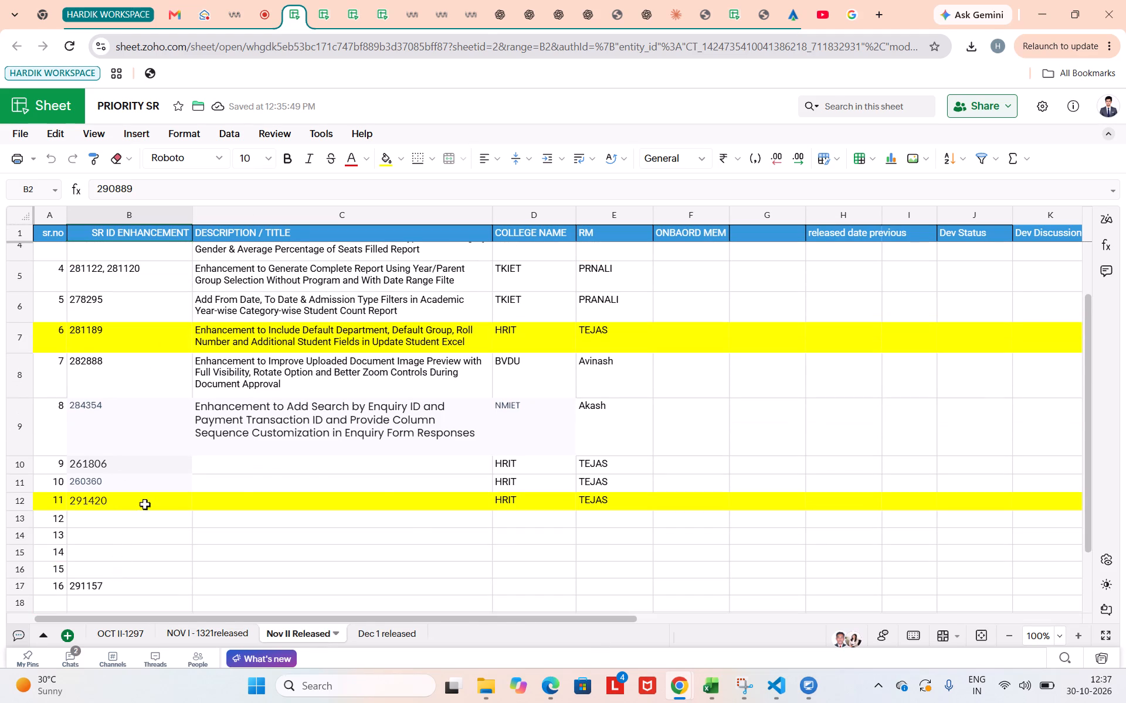
scroll(171, 346, "up", 5)
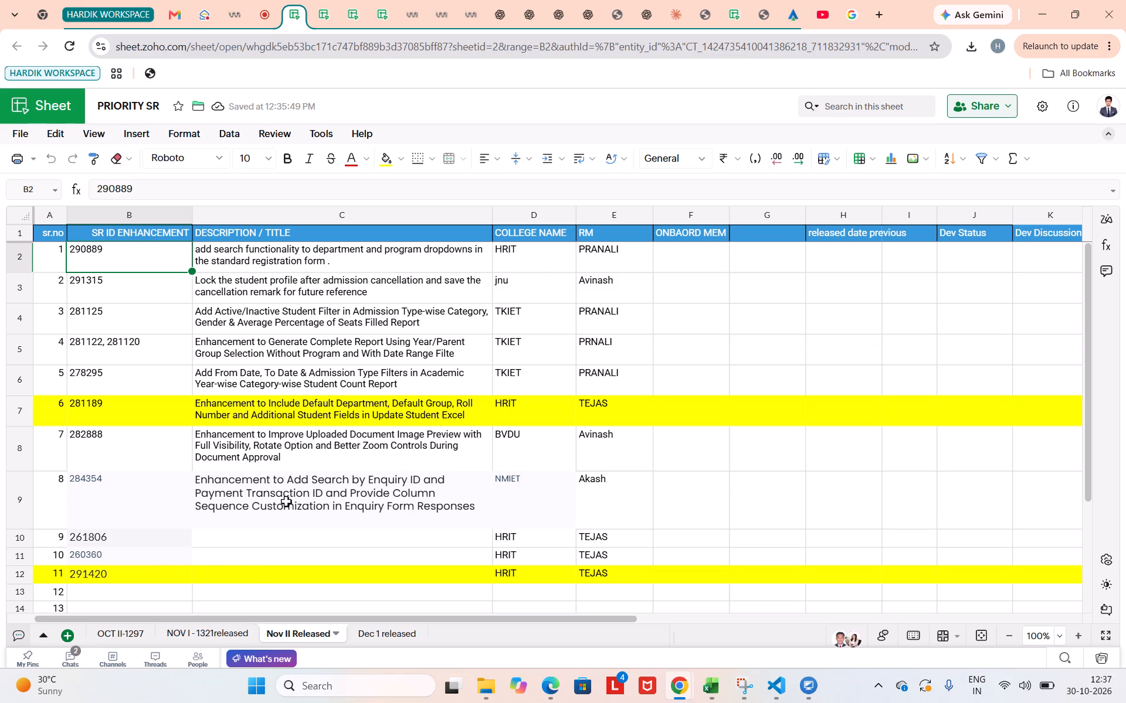
scroll(211, 351, "down", 2)
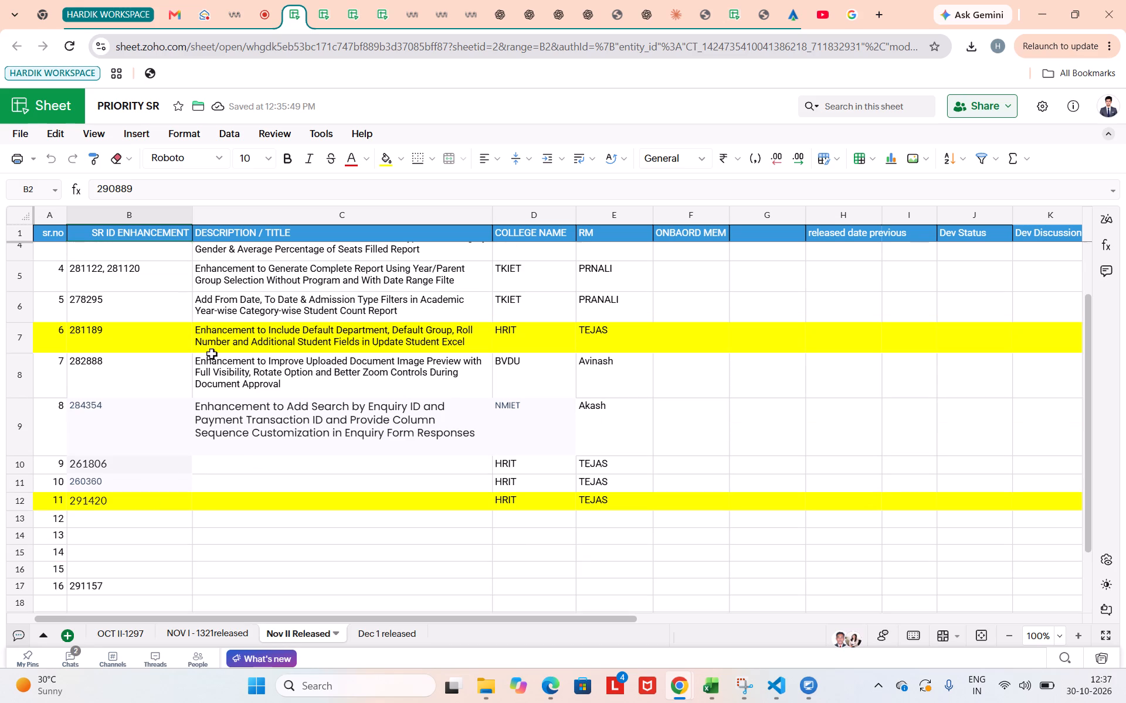
scroll(111, 518, "up", 5)
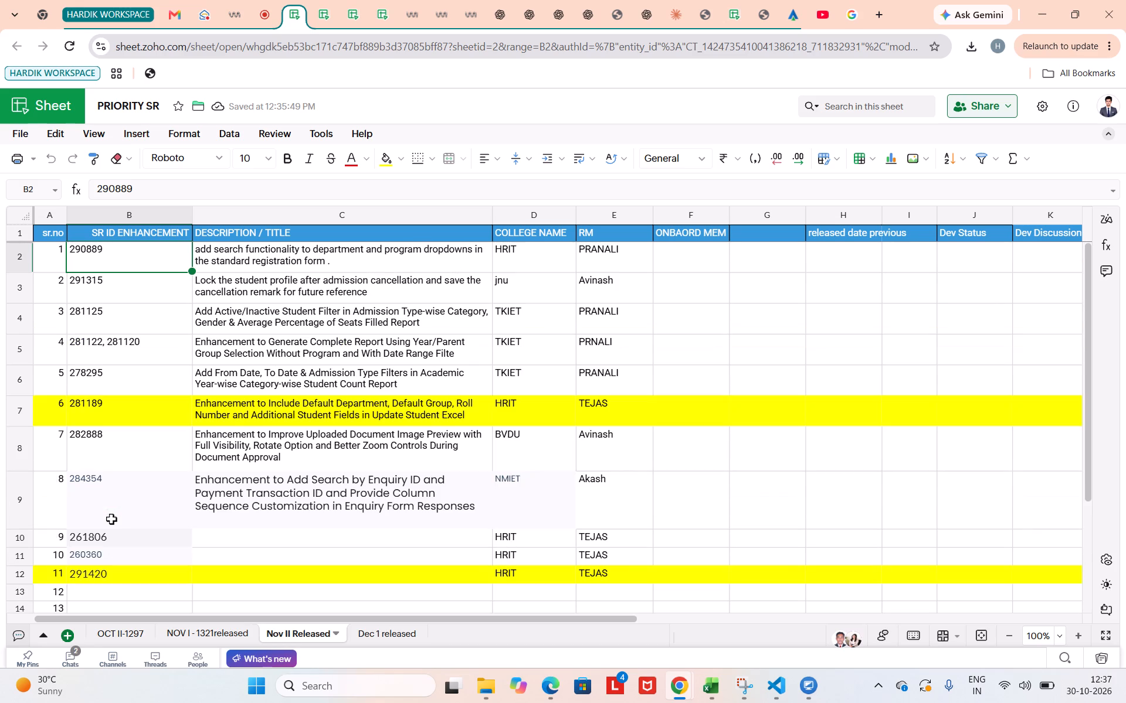
scroll(111, 518, "down", 1)
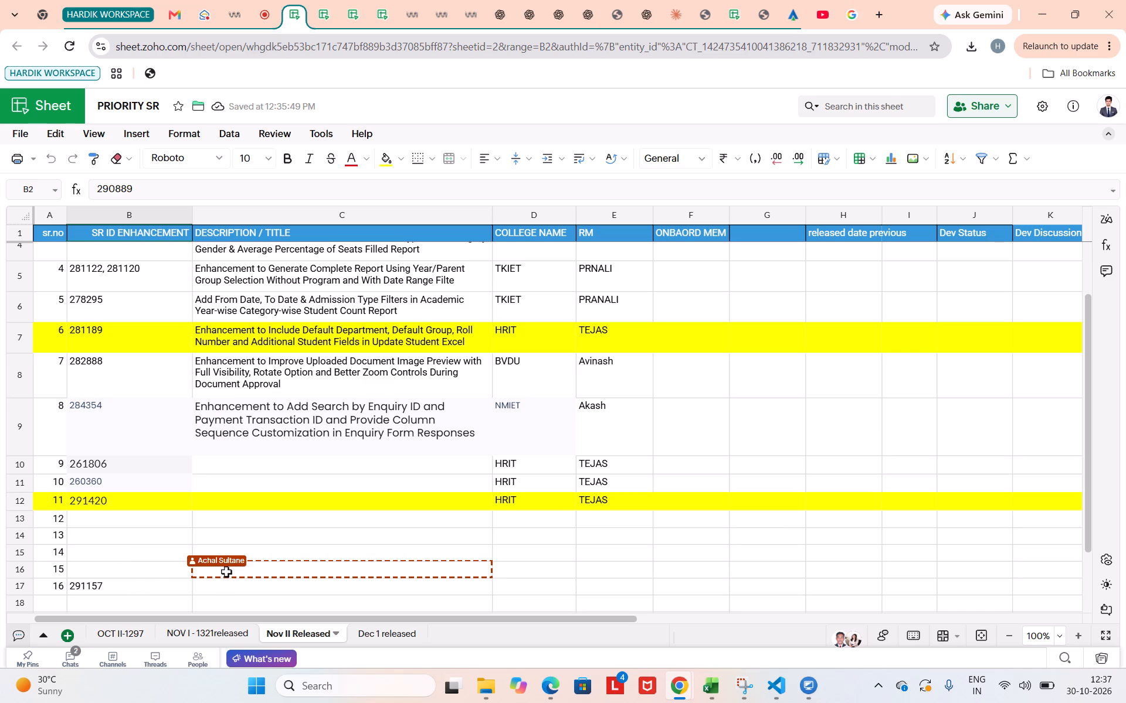
Review the SR IDs and descriptions in the Nov II Released sheet, and glance at the Nov II R-1 Priority SR multimodule spreadsheet.
left_click(130, 520)
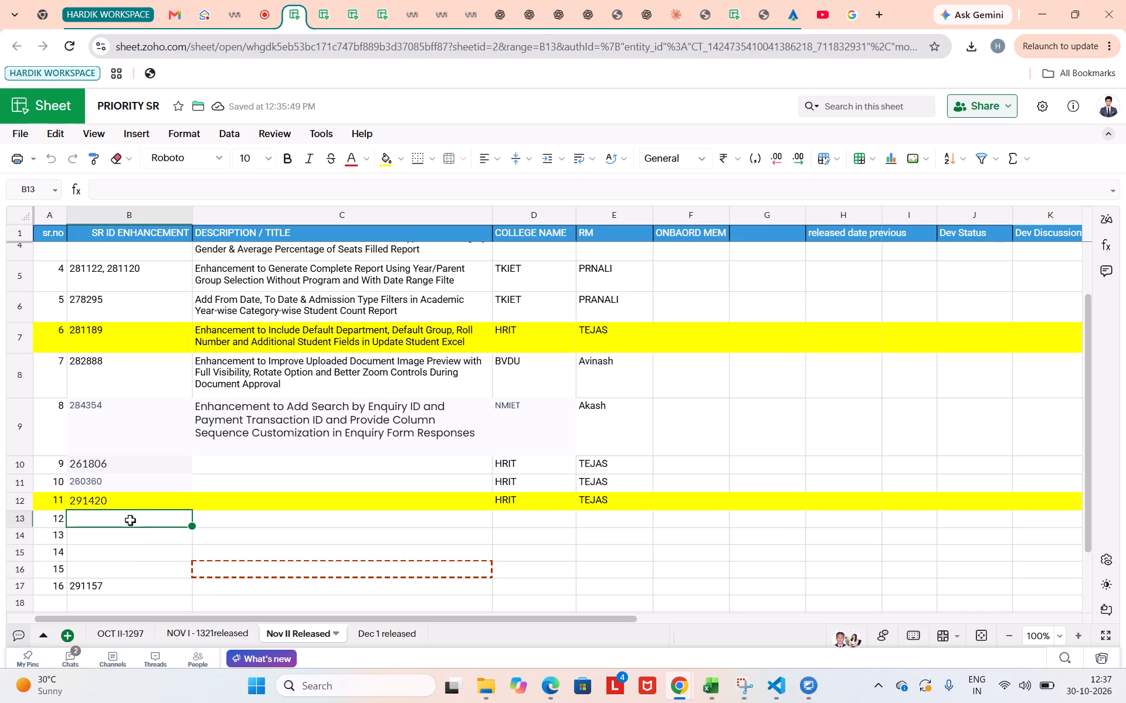
left_click(171, 535)
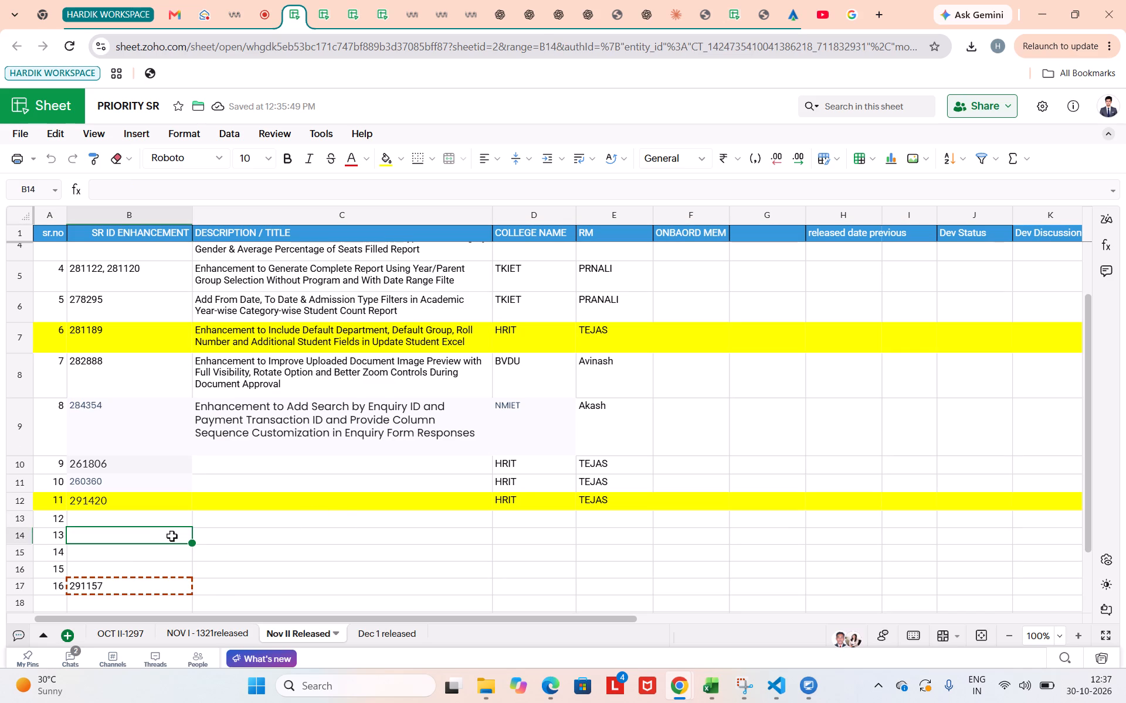
left_click(165, 520)
left_click(242, 516)
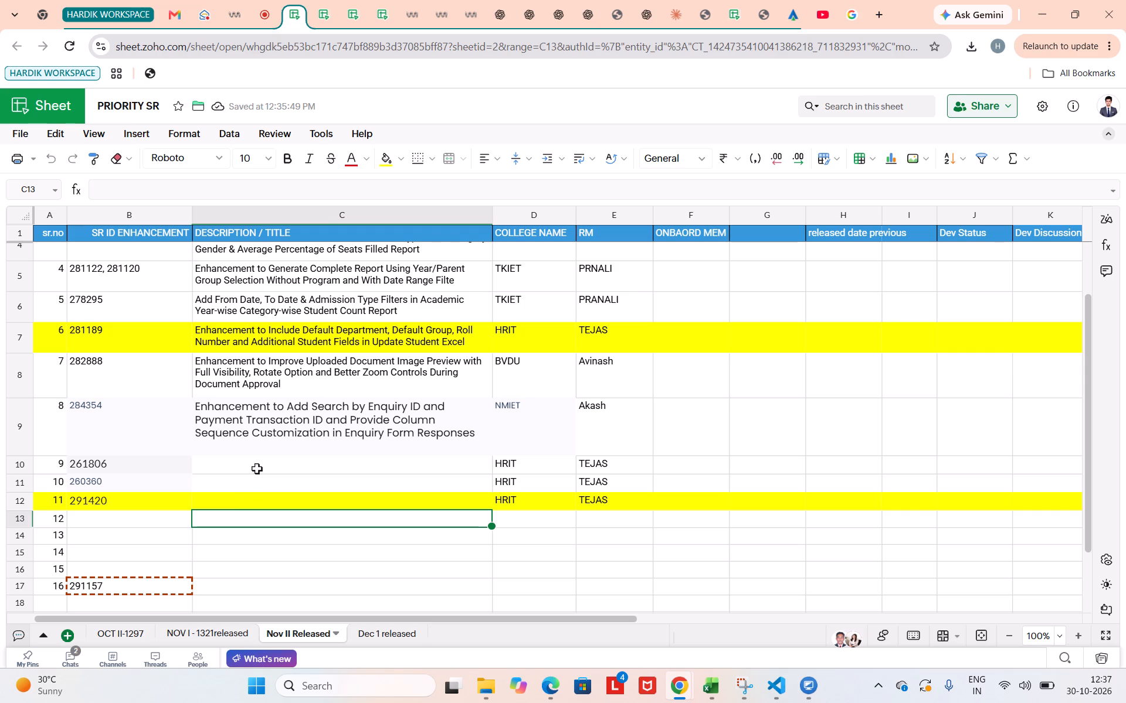
left_click(260, 479)
left_click(260, 465)
left_click(253, 436)
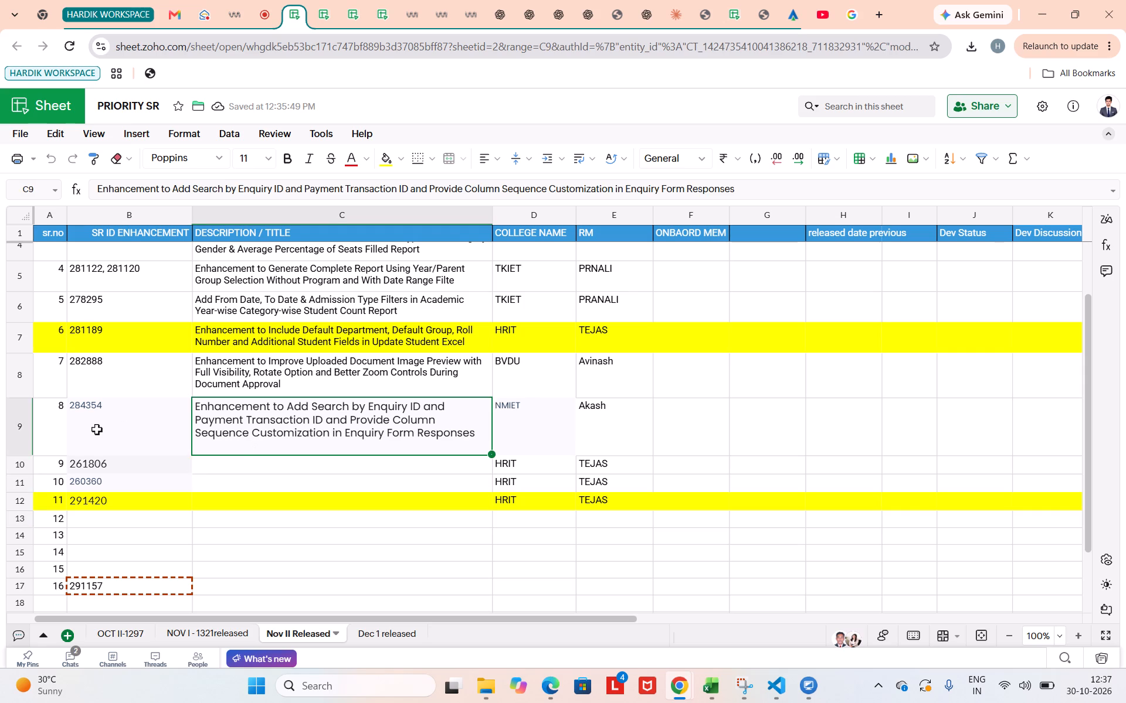
left_click(96, 429)
left_click(109, 456)
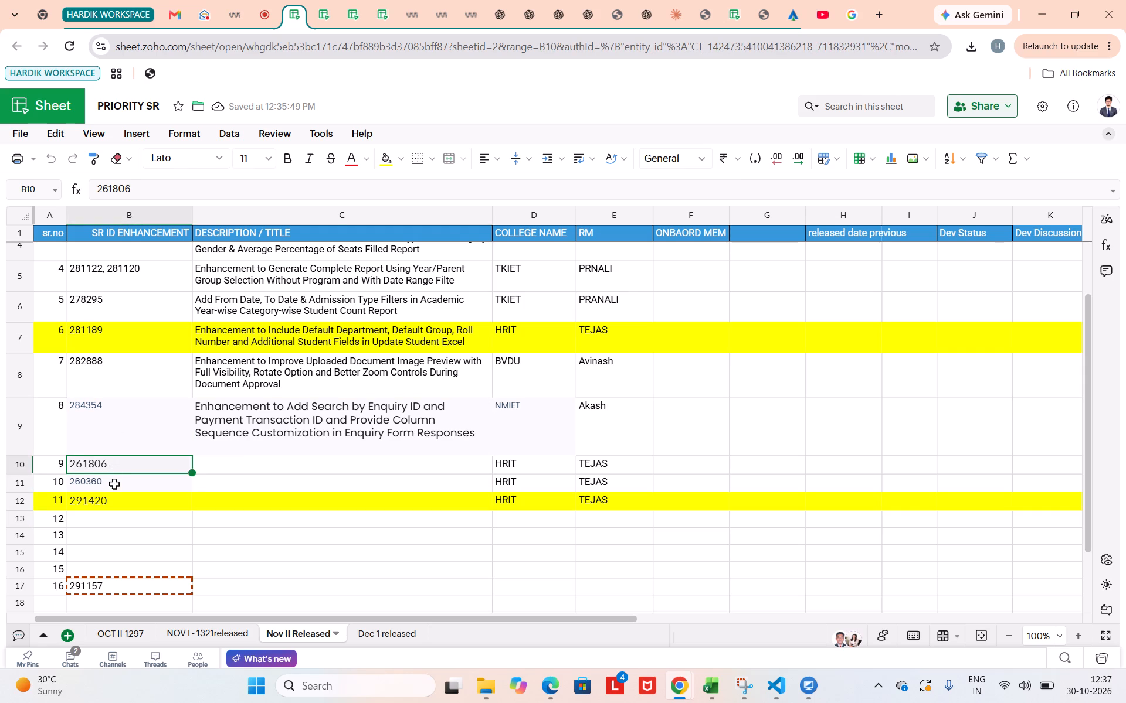
left_click(114, 483)
left_click(114, 501)
left_click(117, 343)
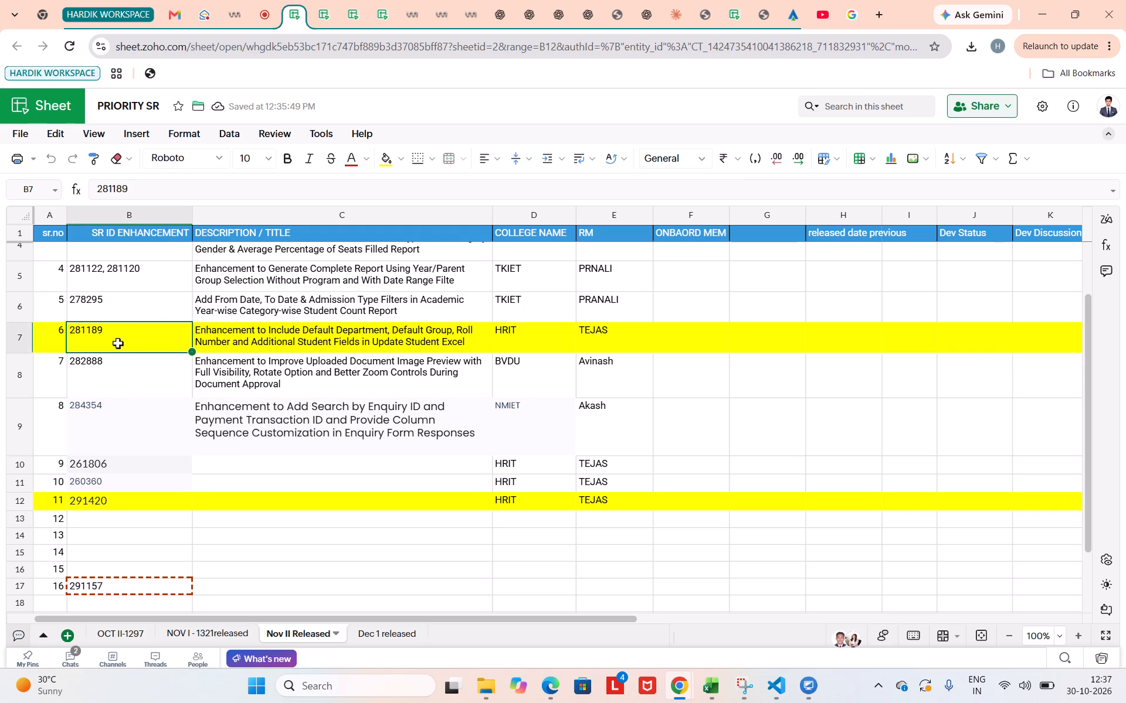
left_click(116, 301)
left_click(117, 279)
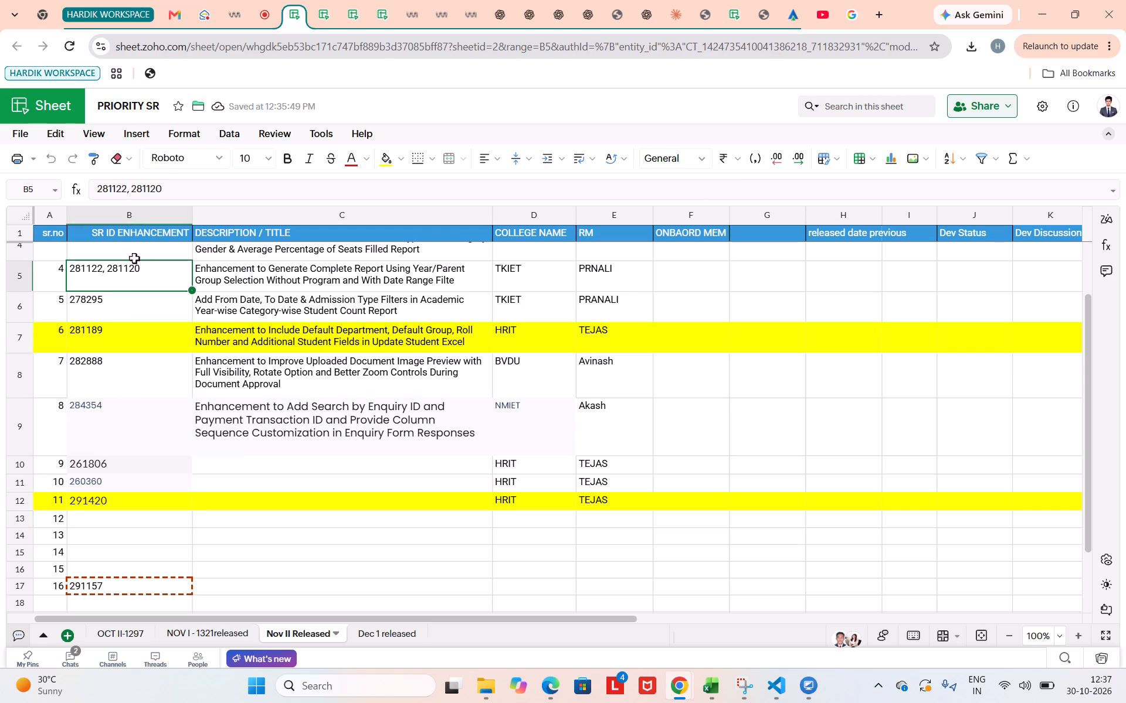
left_click(736, 9)
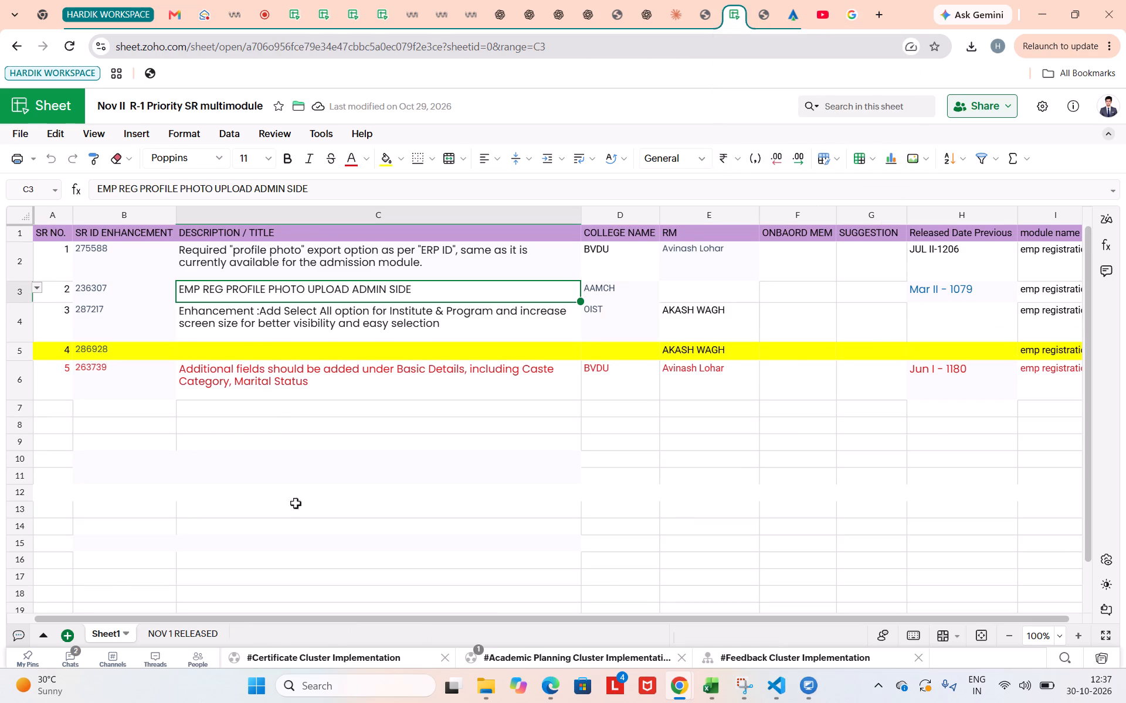
Switch to Cliq and leave the ongoing meeting, assigning Vinay as the new host.
left_click(269, 8)
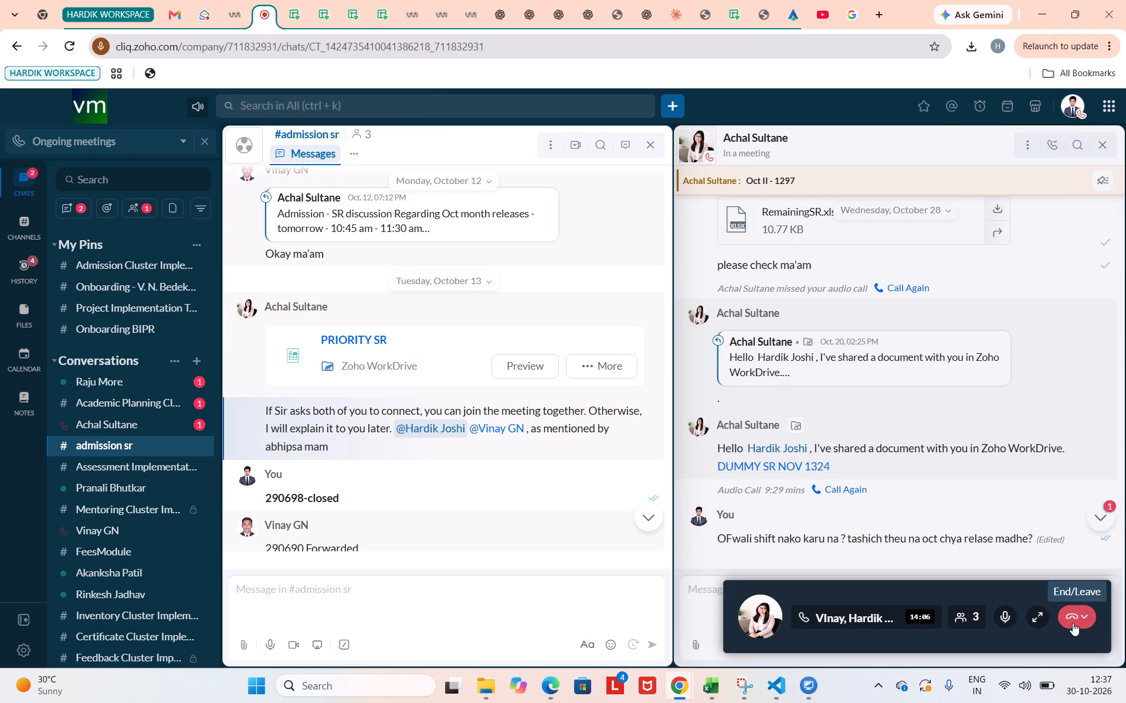
left_click(1073, 623)
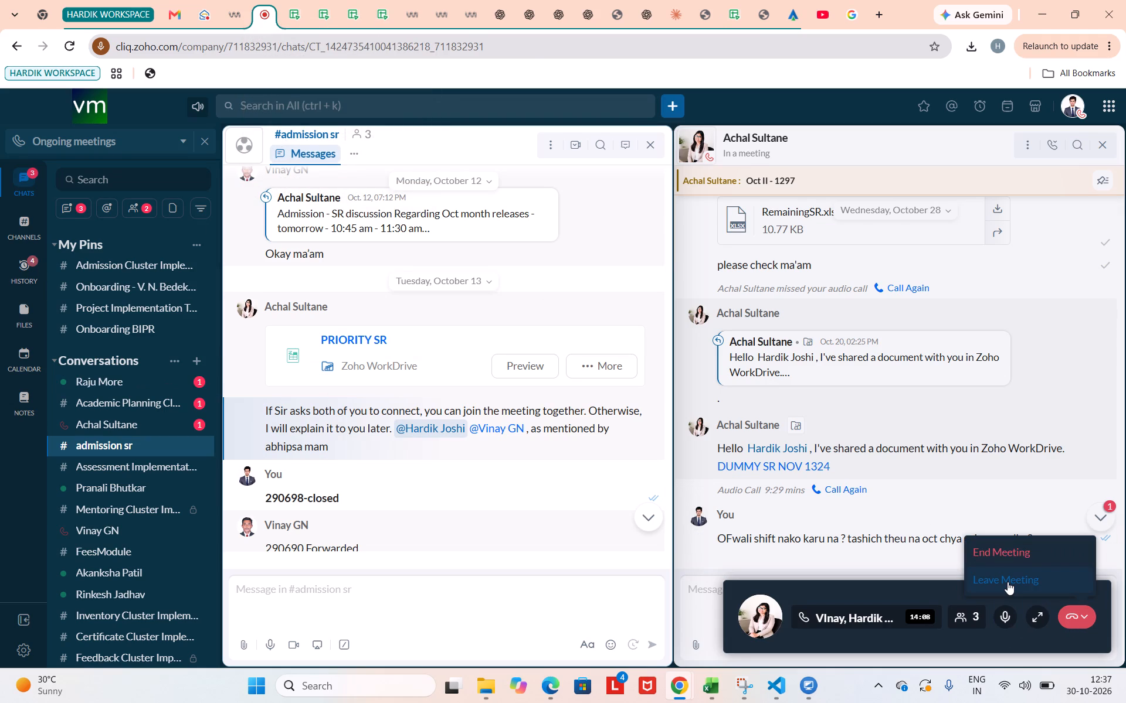
left_click(1008, 582)
left_click(698, 449)
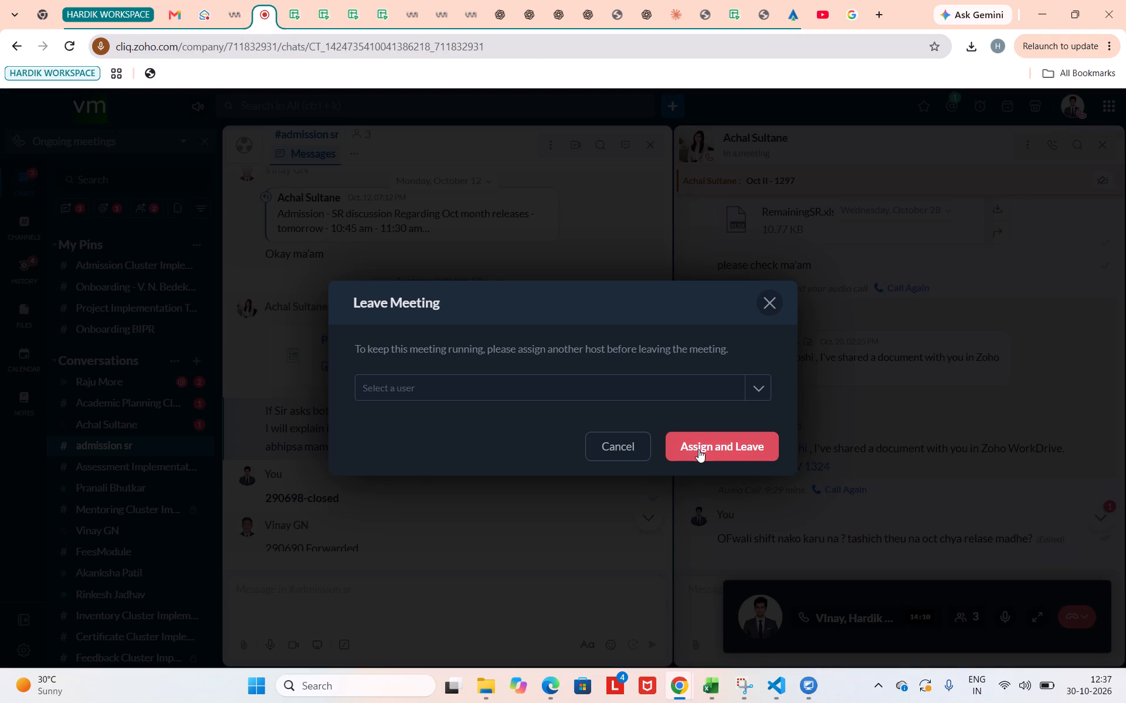
left_click(689, 387)
left_click(487, 505)
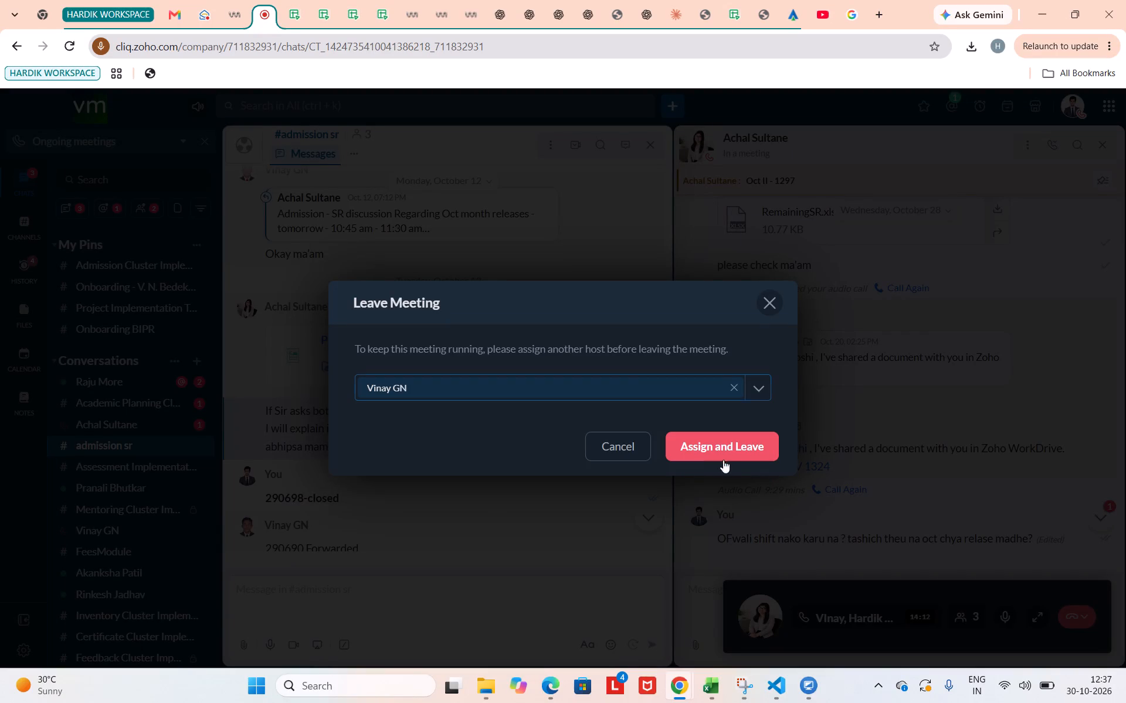
left_click(735, 446)
Send the reply "yes available" in the chat with Raju.
left_click(88, 386)
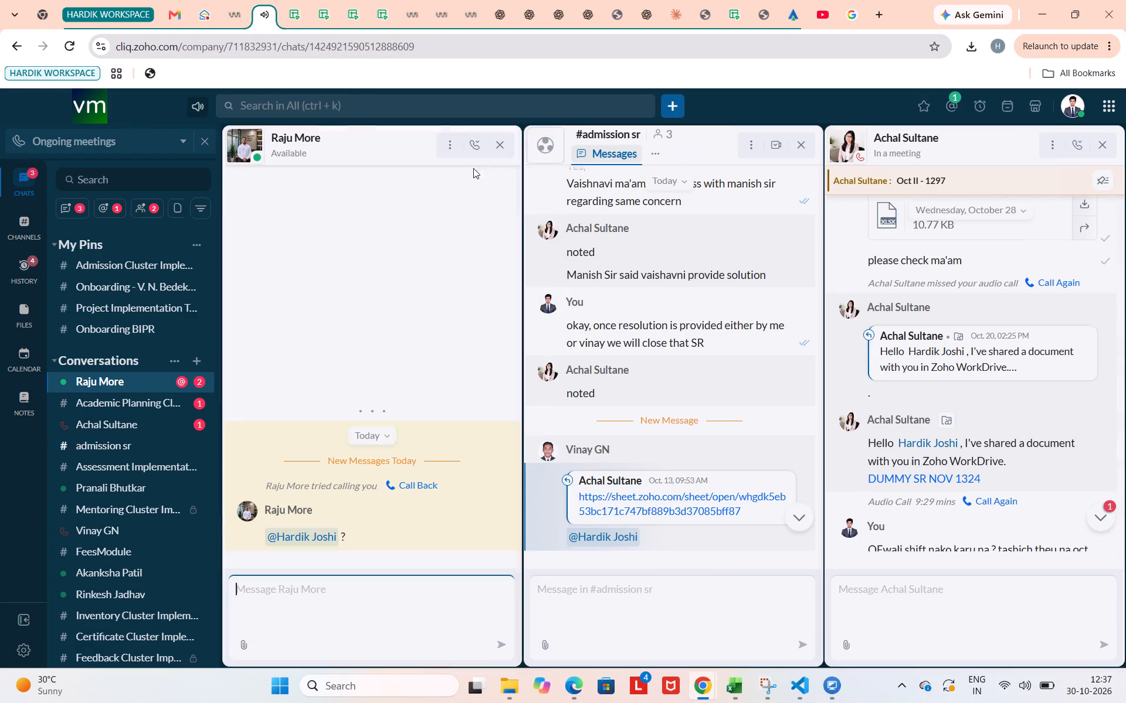
left_click(333, 600)
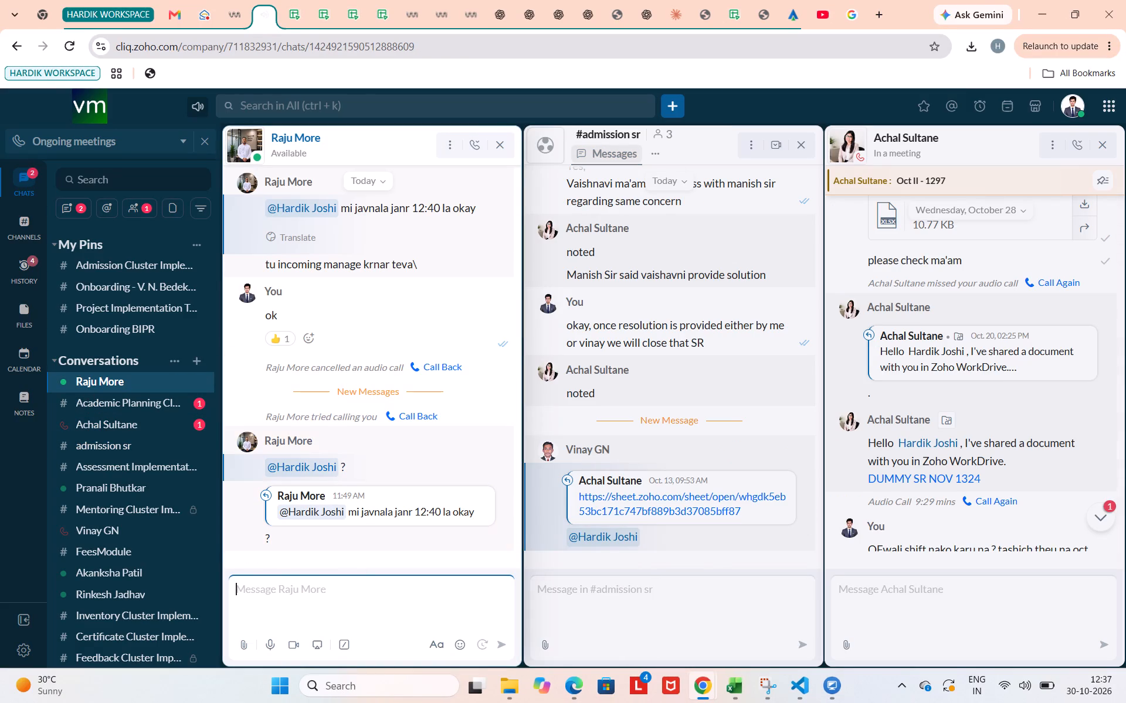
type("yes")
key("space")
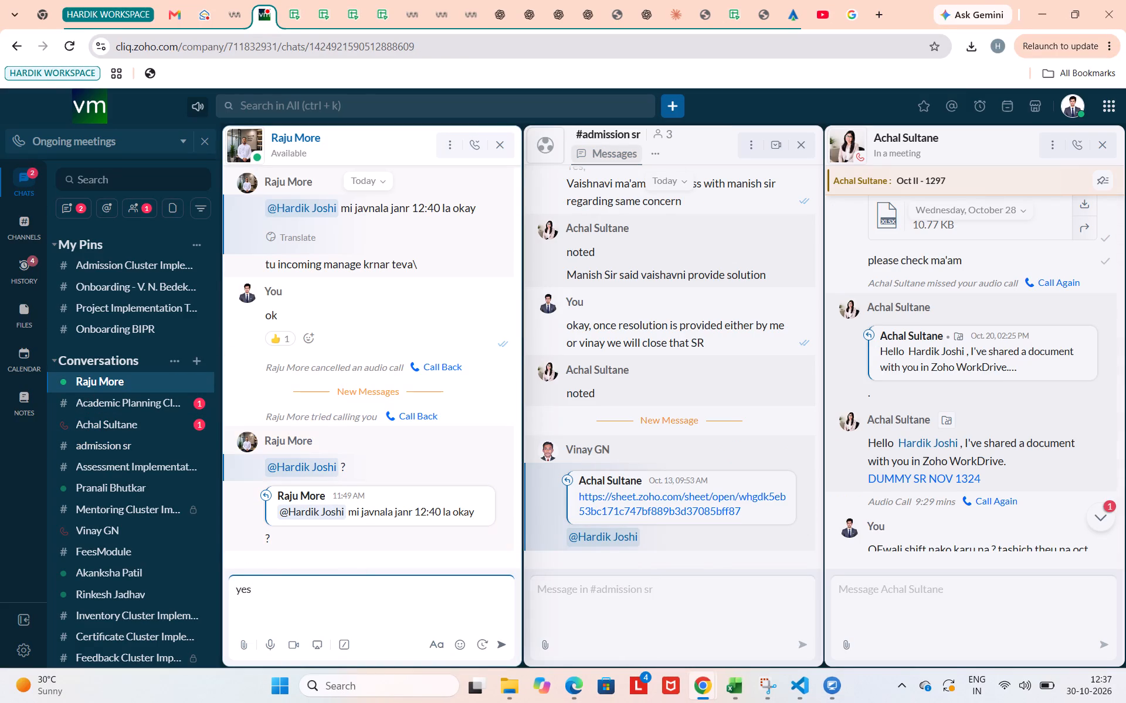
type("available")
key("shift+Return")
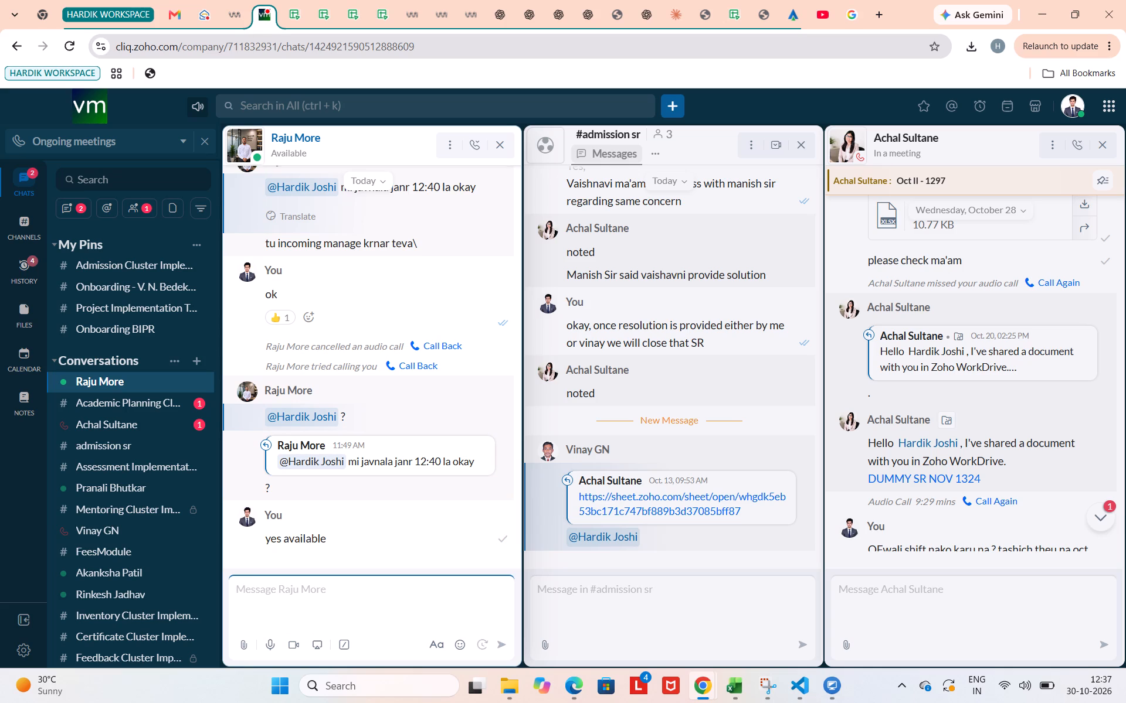
Start an audio call with Raju from his chat.
left_click(478, 150)
left_click(468, 169)
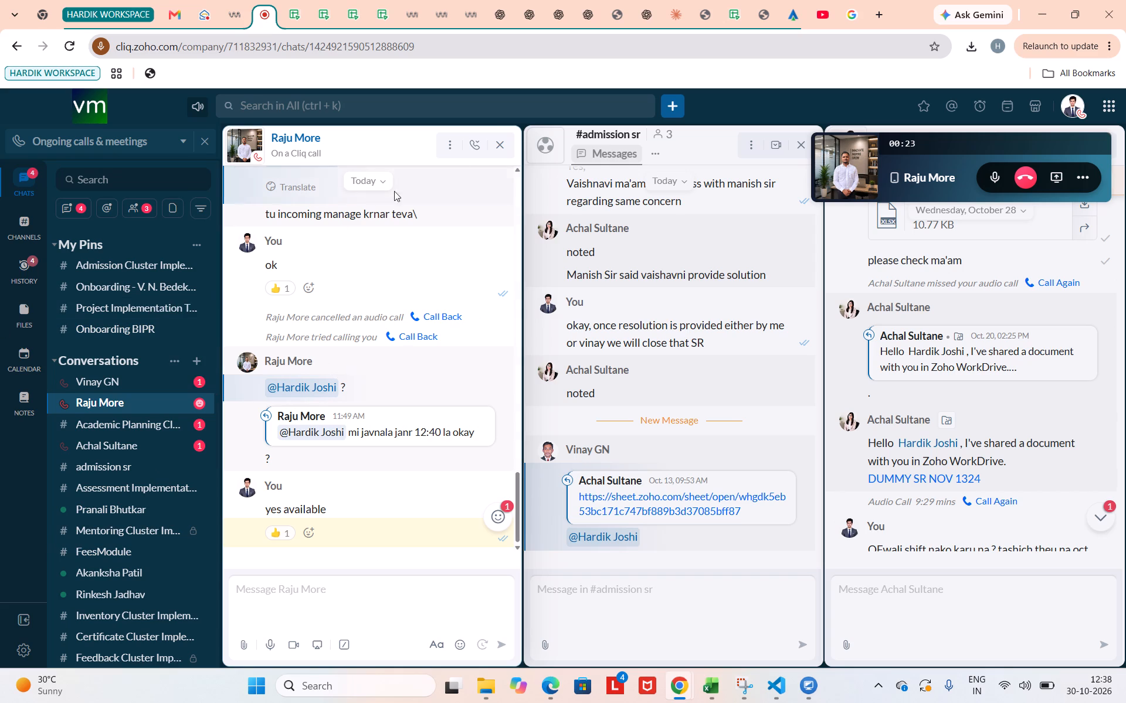
Close the Raju, admission sr and Achal chats, moving the call window out of the way, and end the call with Raju.
left_click(500, 153)
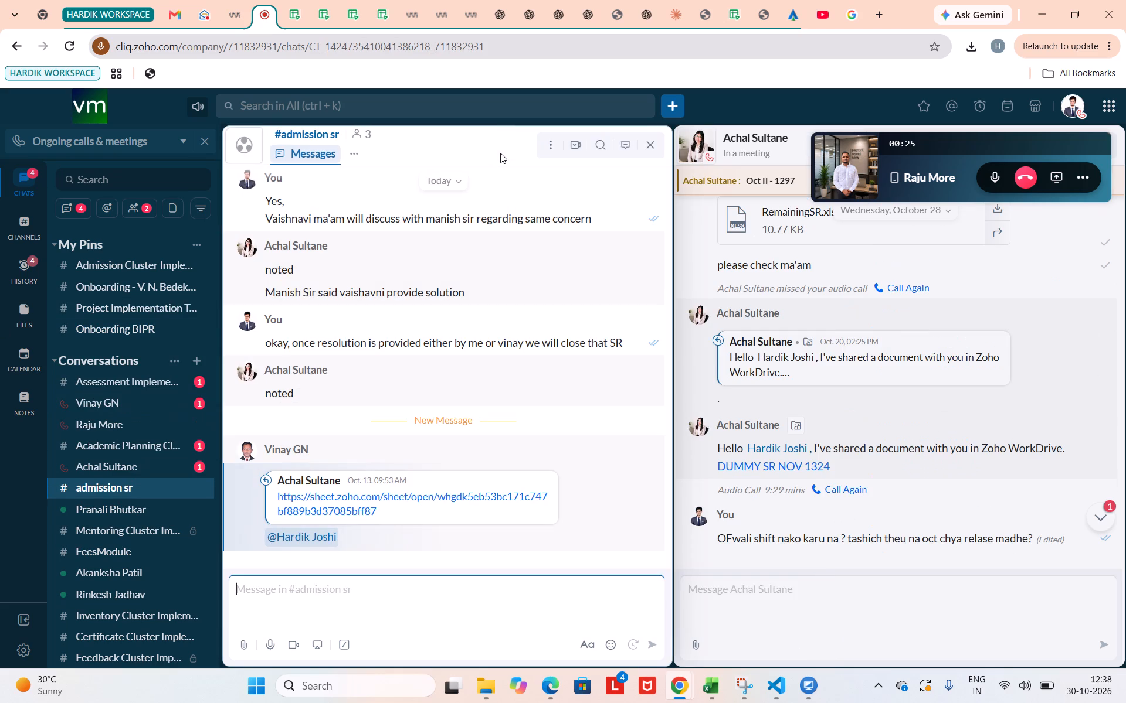
left_click(645, 144)
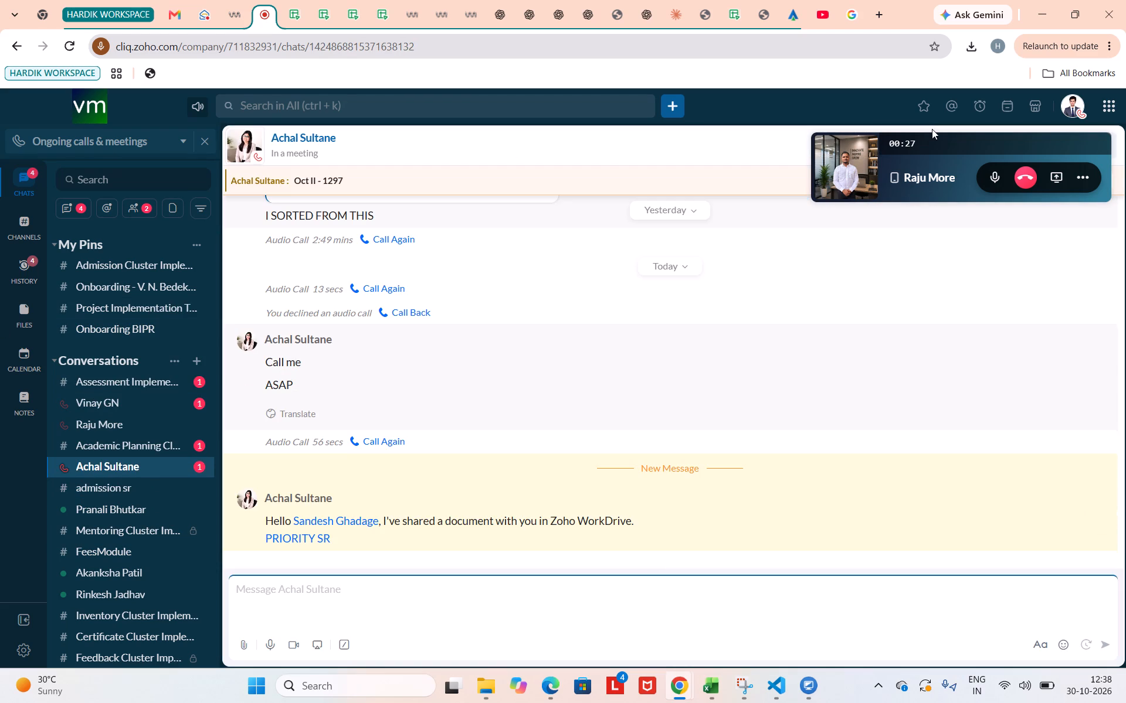
left_click_drag(937, 140, 932, 155)
left_click_drag(1063, 160, 1059, 169)
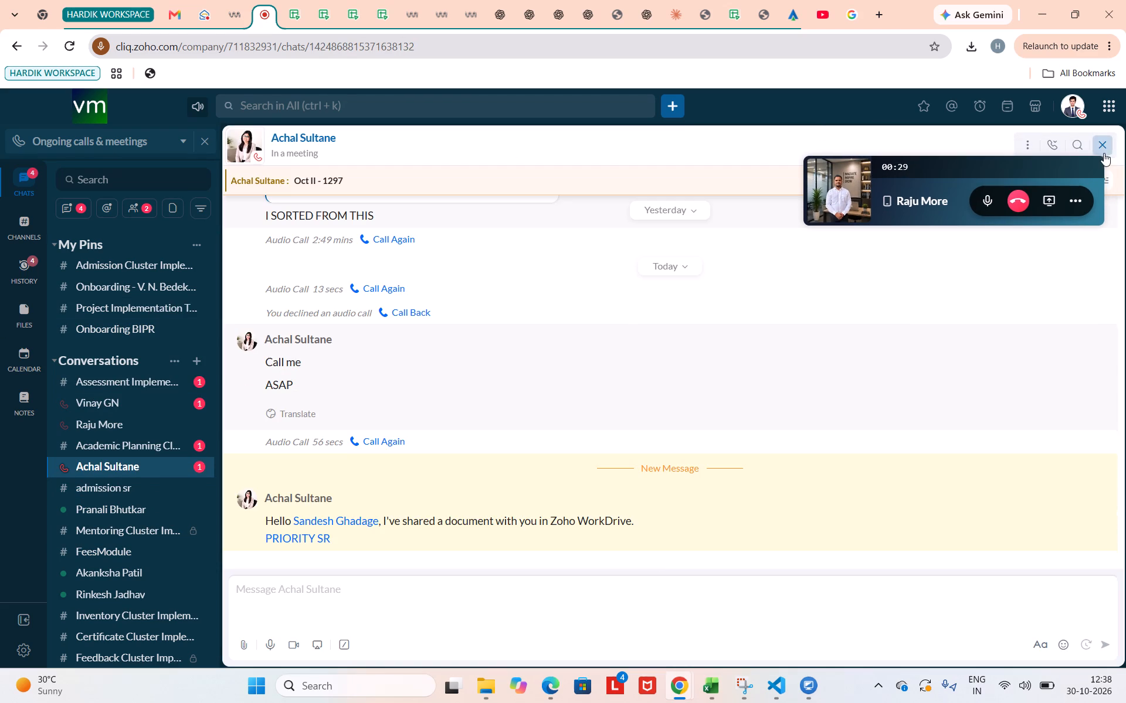
left_click(1104, 153)
left_click(1023, 204)
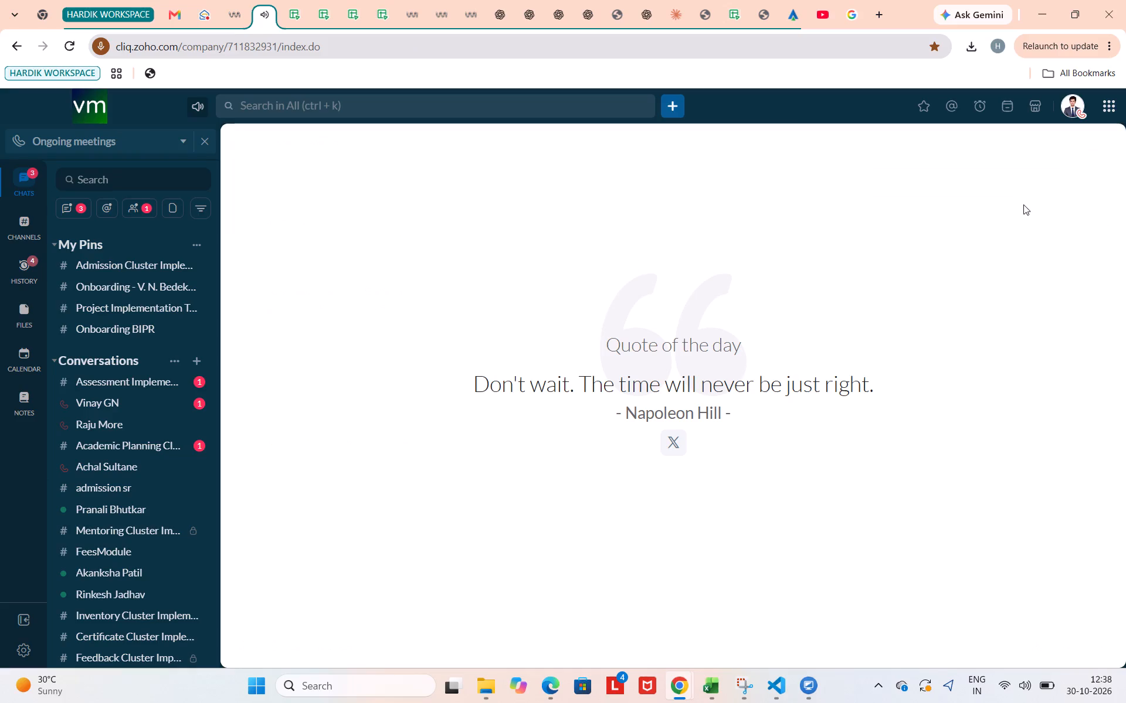
Open the chat with Vinay and send "incoming" and "tum baat karo mam se" as two messages.
left_click(81, 419)
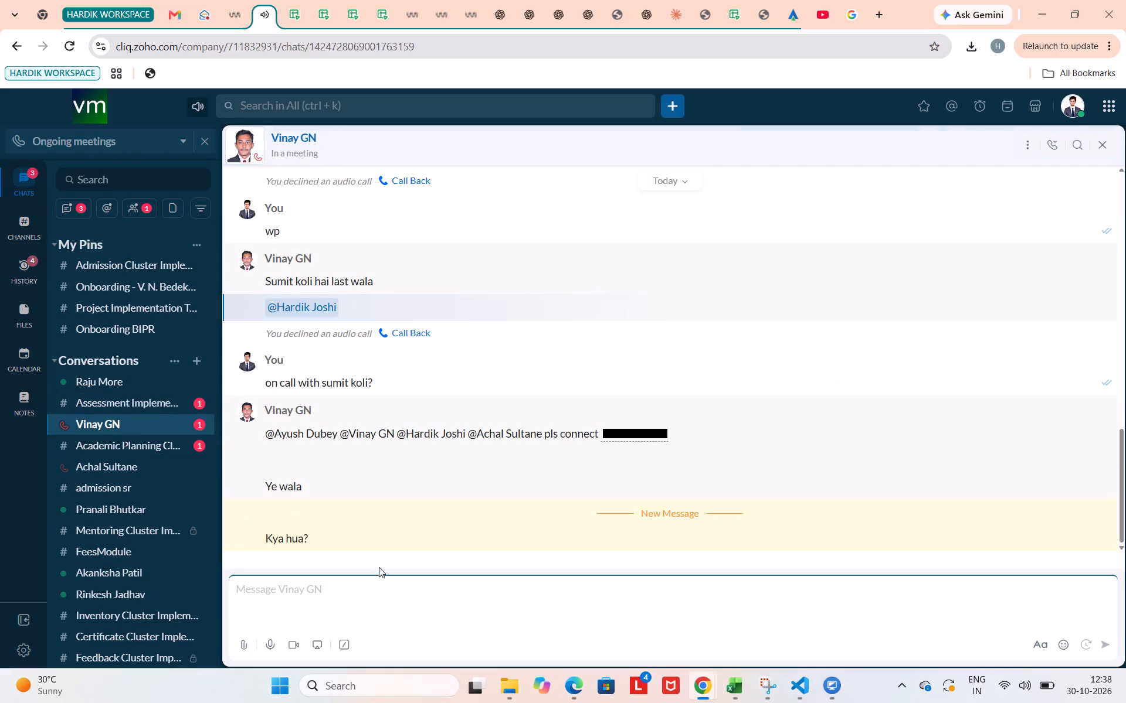
left_click(372, 594)
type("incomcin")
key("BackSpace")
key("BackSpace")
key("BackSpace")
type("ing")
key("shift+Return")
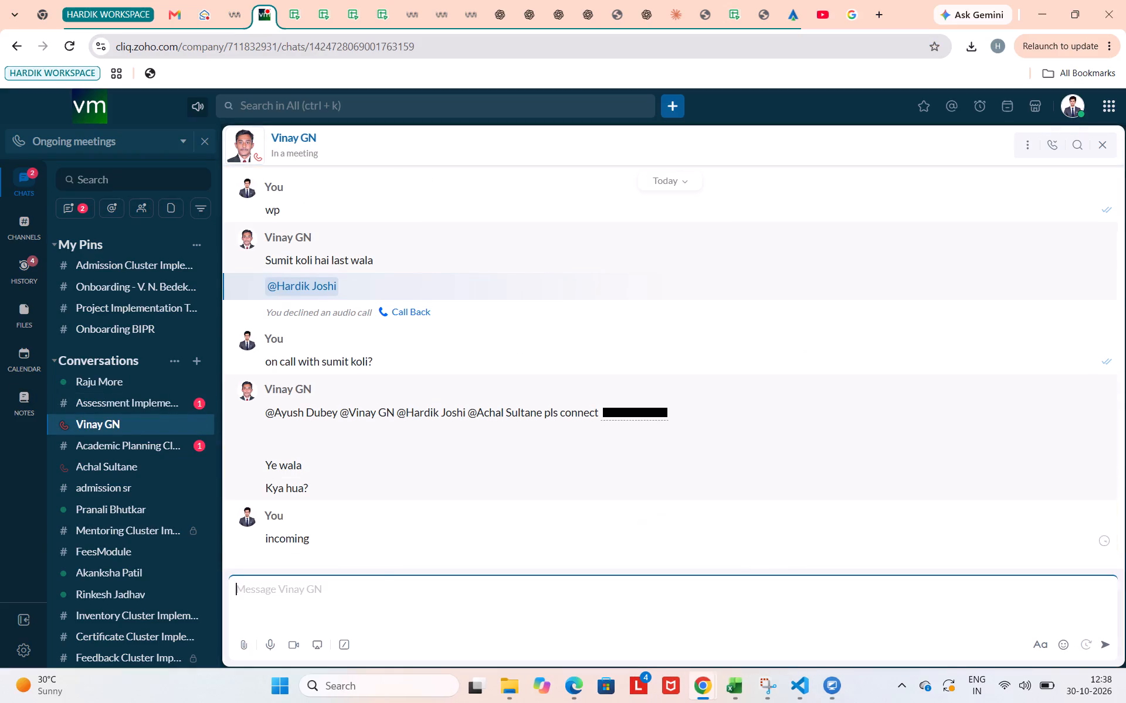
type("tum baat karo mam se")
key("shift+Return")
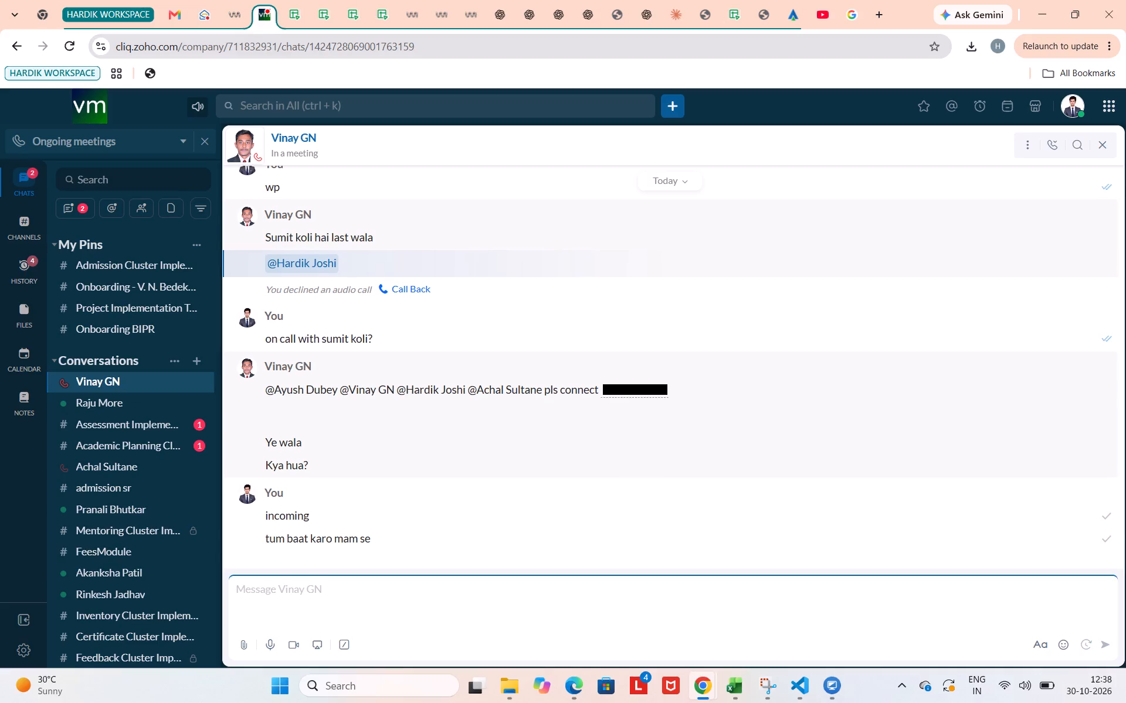
Send Vinay "bolo incoming ke liye bola isliye cut kiya" and "koi sr dena hai kya pucho", and close the chat.
left_click(350, 595)
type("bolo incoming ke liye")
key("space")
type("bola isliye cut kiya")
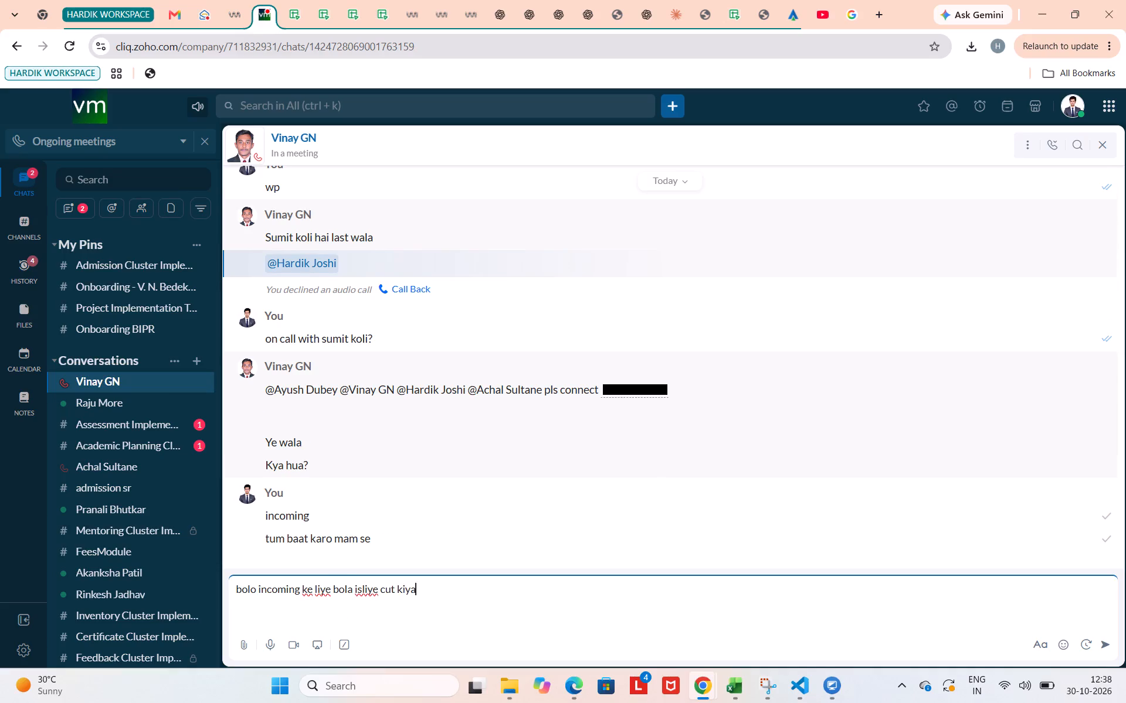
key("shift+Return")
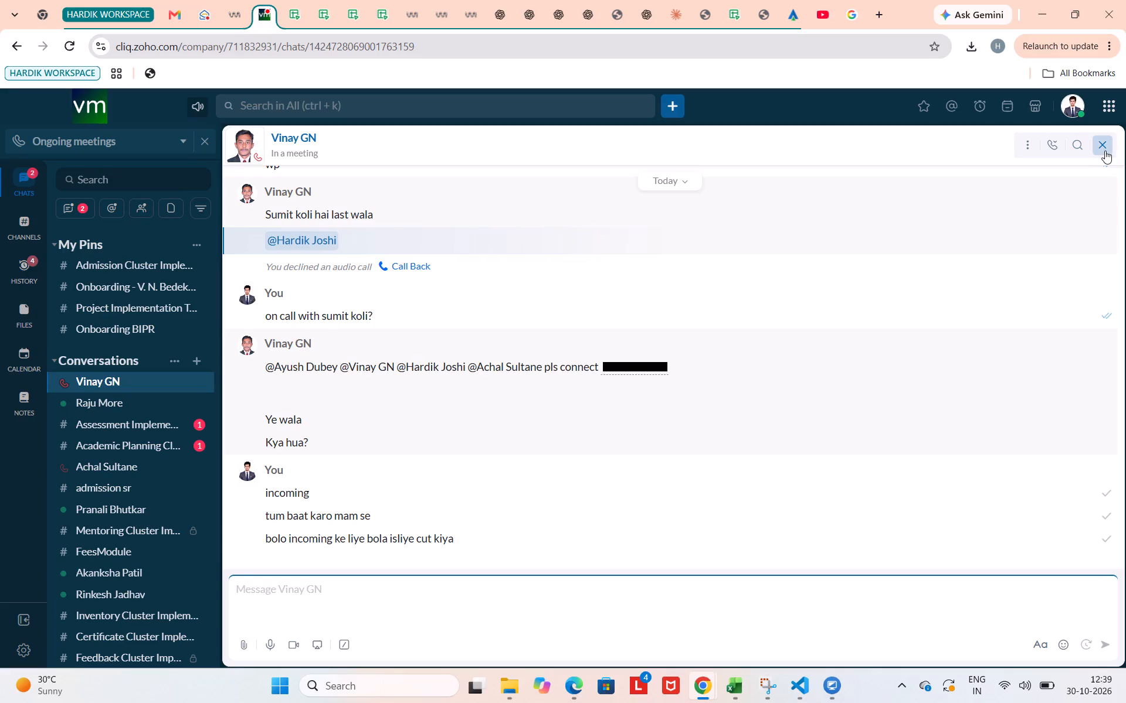
left_click(489, 607)
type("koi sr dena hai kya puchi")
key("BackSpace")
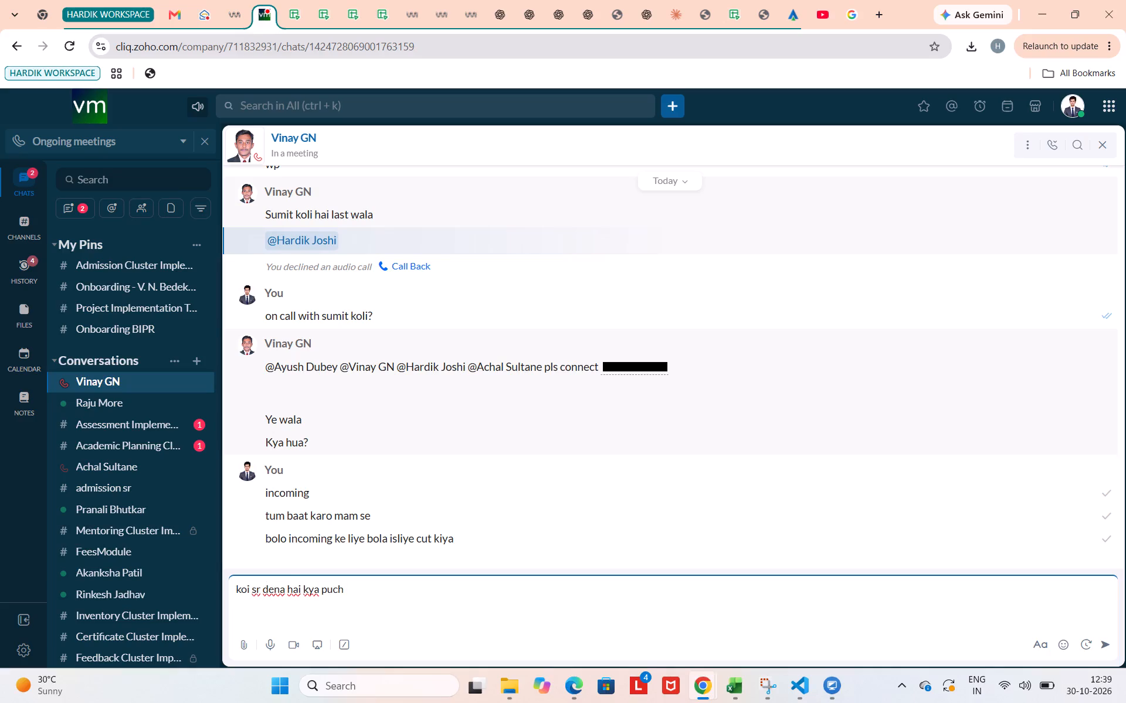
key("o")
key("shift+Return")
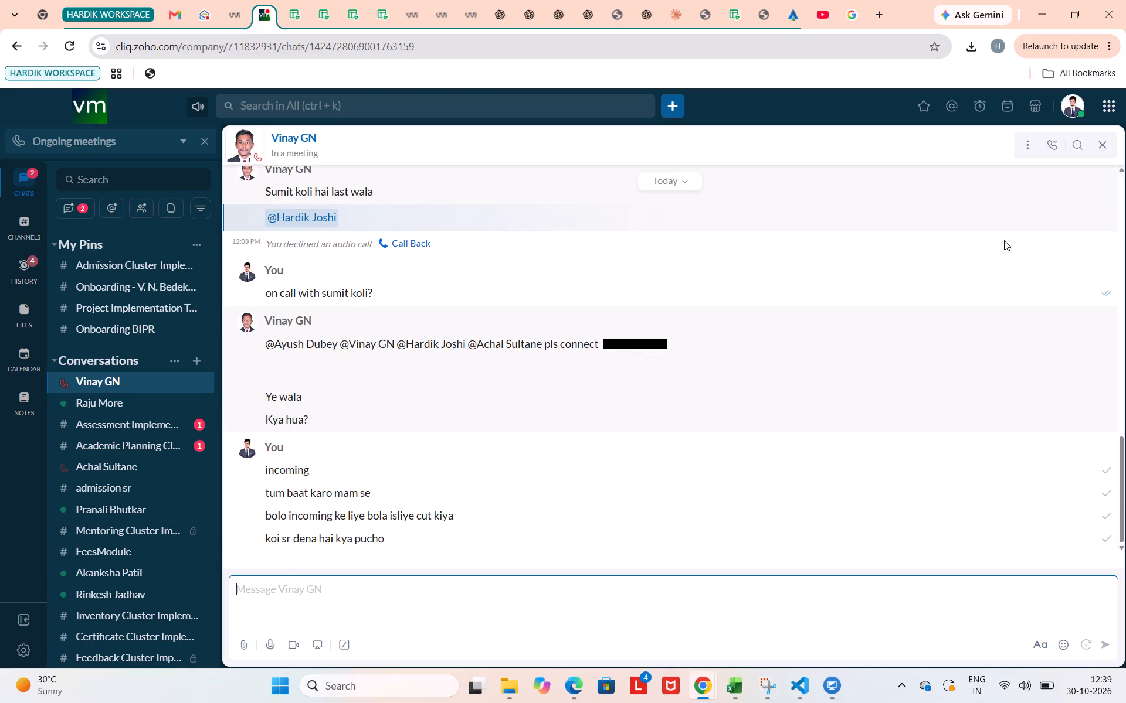
left_click(1107, 143)
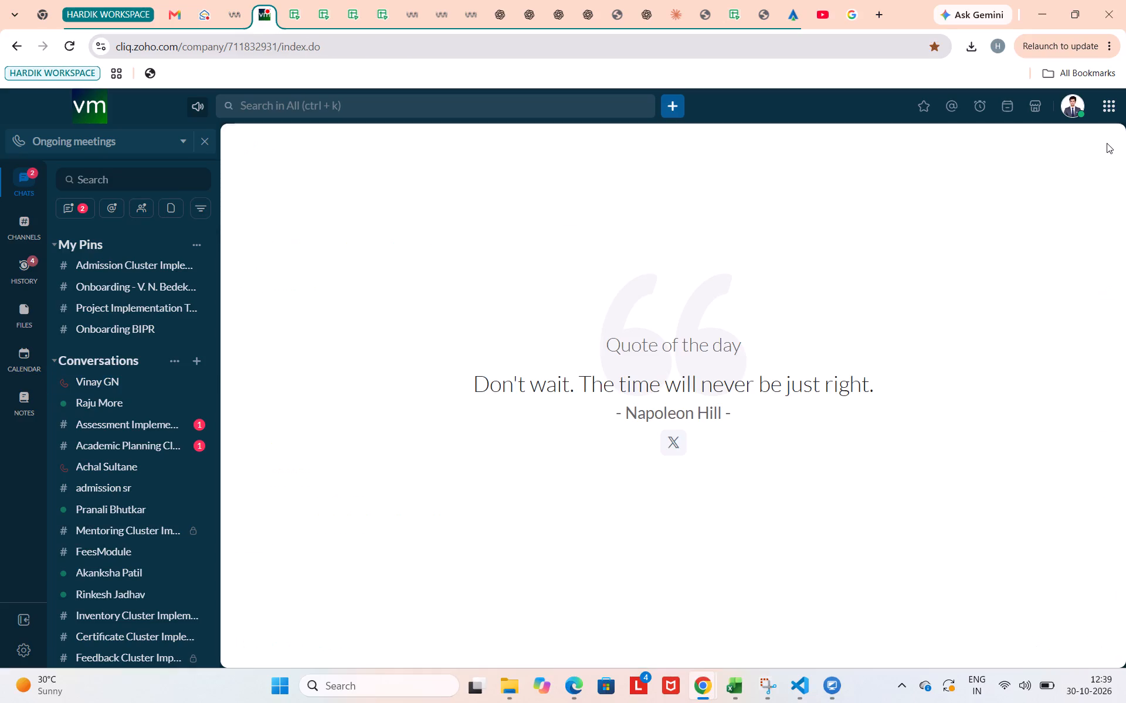
Reopen Vinay's chat and send "bhai" with a mention of him, "ashwini mam ka sr ka baat karle yar" and "plz".
left_click(107, 364)
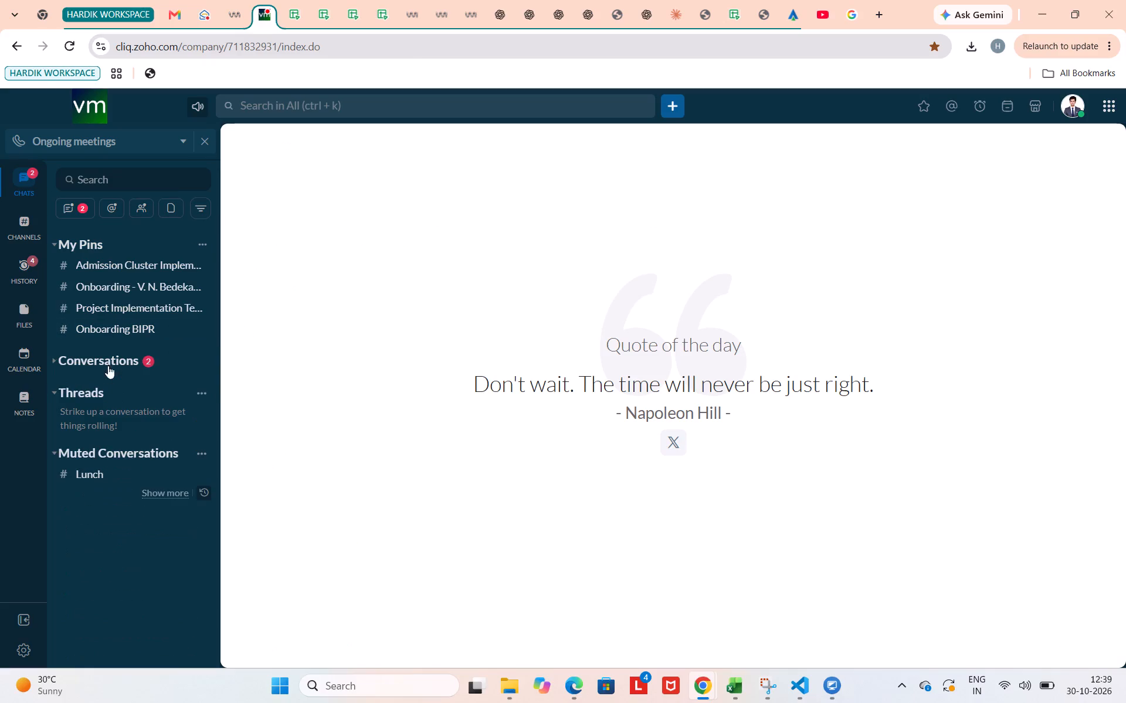
left_click(105, 363)
left_click(103, 383)
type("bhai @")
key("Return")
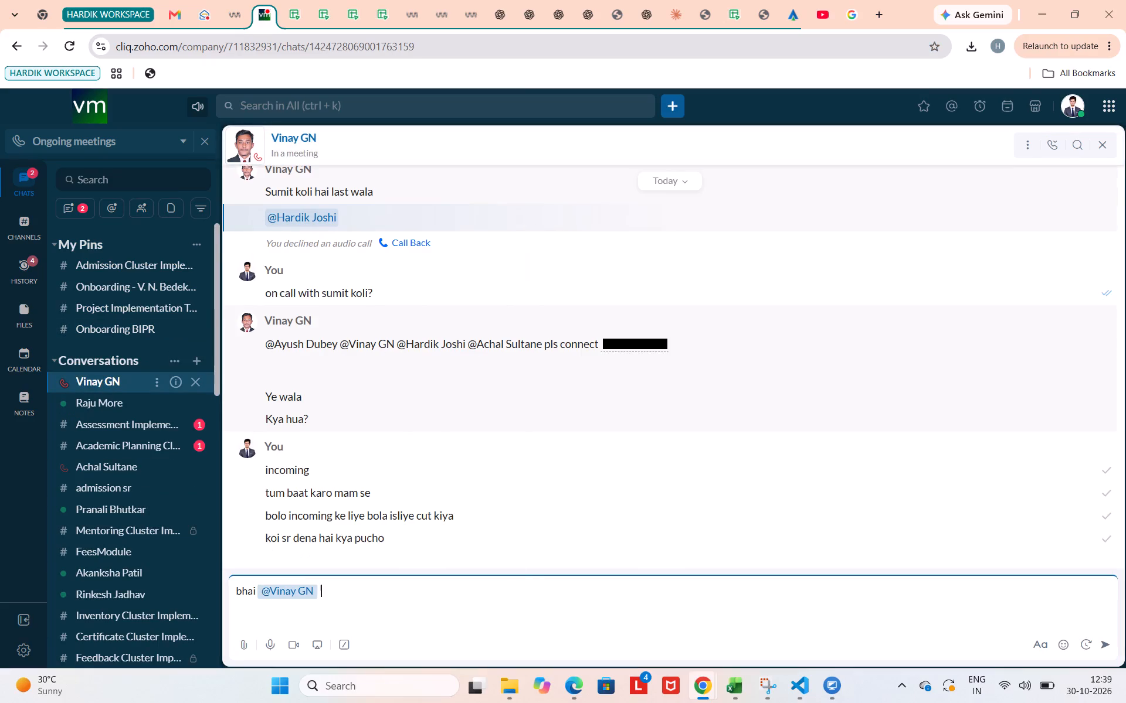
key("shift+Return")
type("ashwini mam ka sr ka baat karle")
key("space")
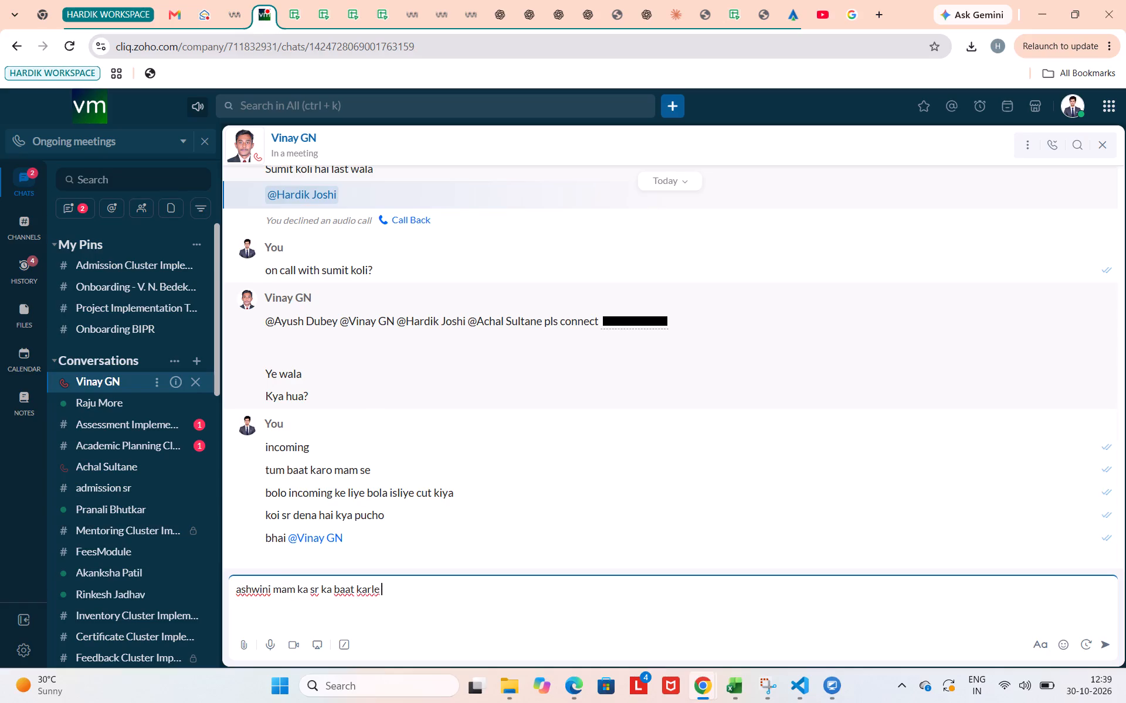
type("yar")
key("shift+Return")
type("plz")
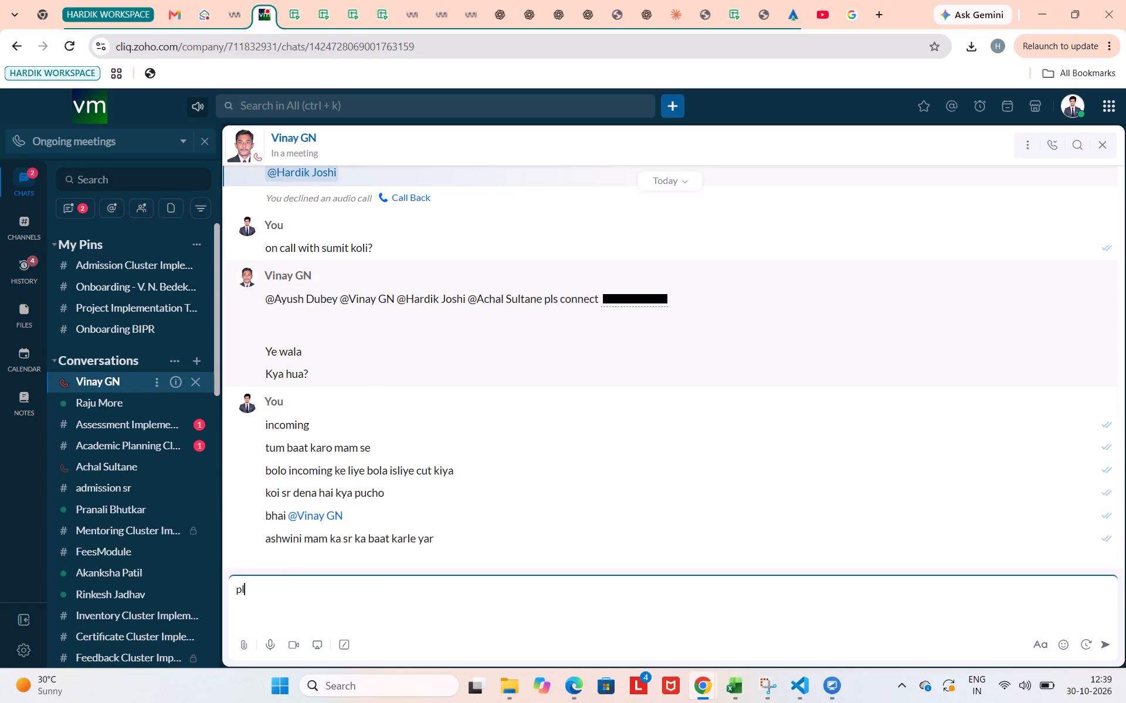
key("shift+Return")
Send Vinay the messages "pucho aap krne wale the na kya krna hai" and "bohot pending hai unke".
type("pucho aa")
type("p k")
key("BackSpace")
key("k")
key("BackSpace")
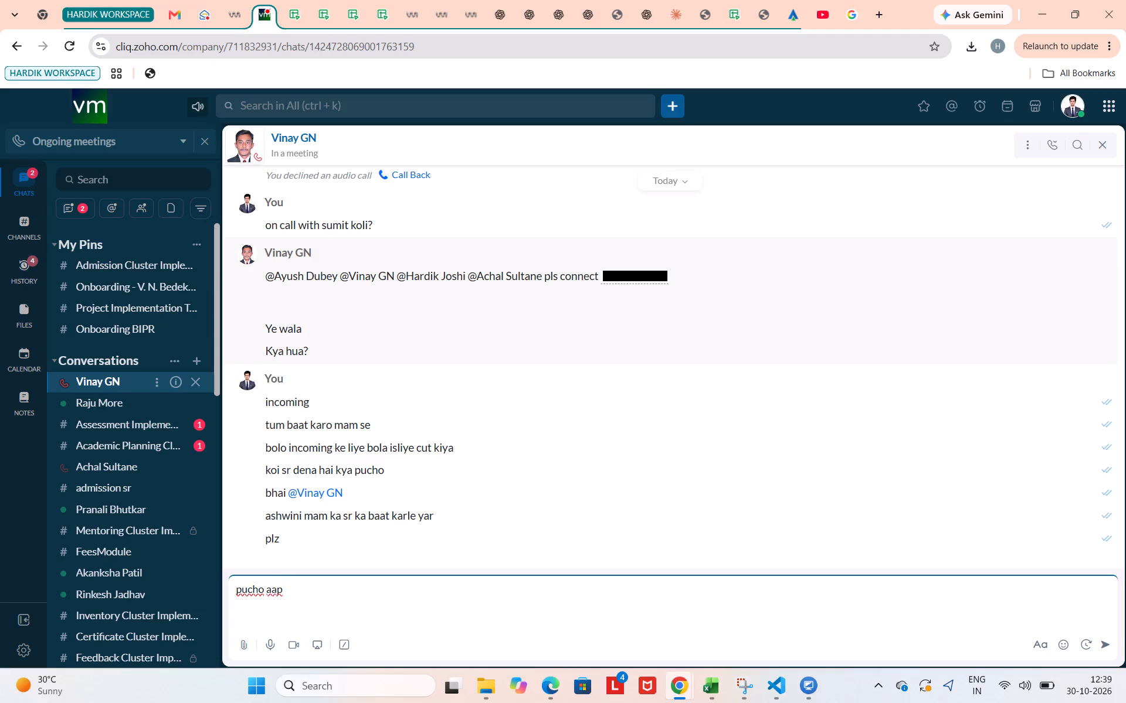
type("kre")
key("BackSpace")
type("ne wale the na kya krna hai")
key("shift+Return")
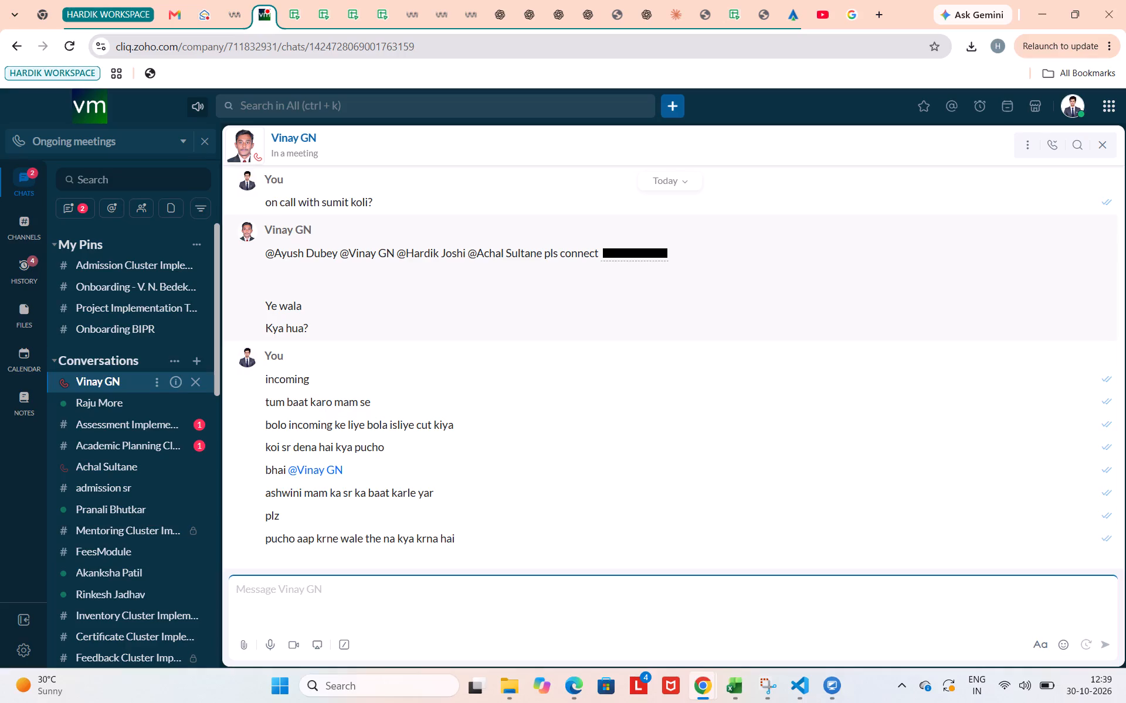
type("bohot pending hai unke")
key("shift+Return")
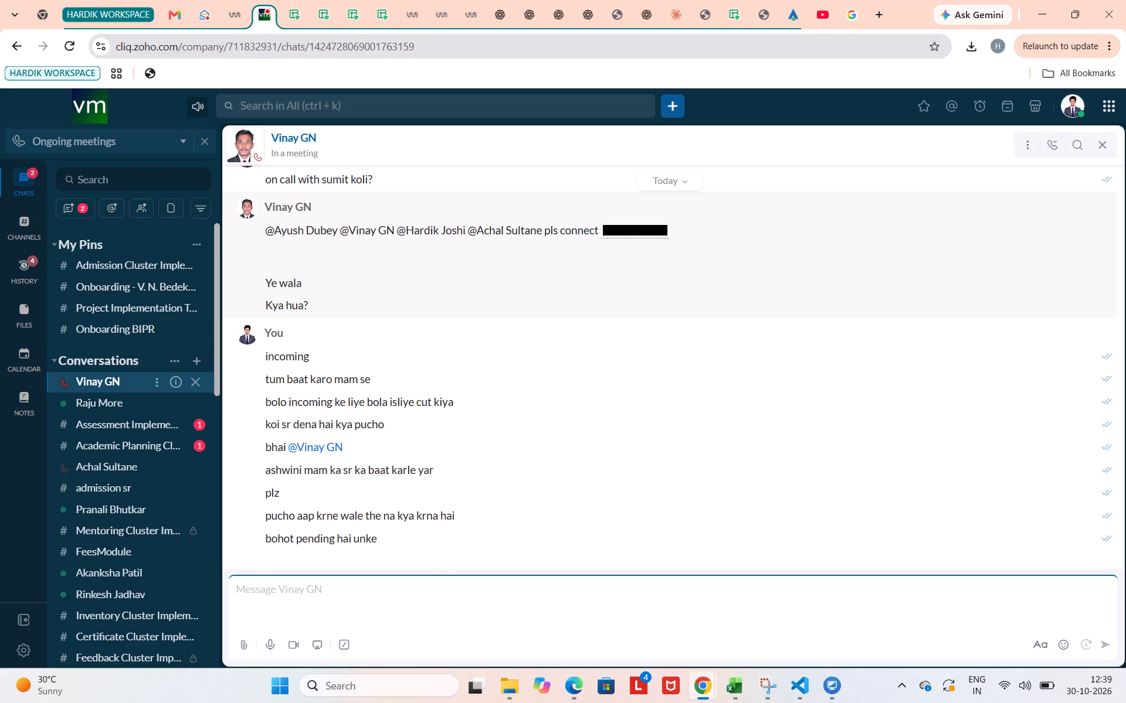
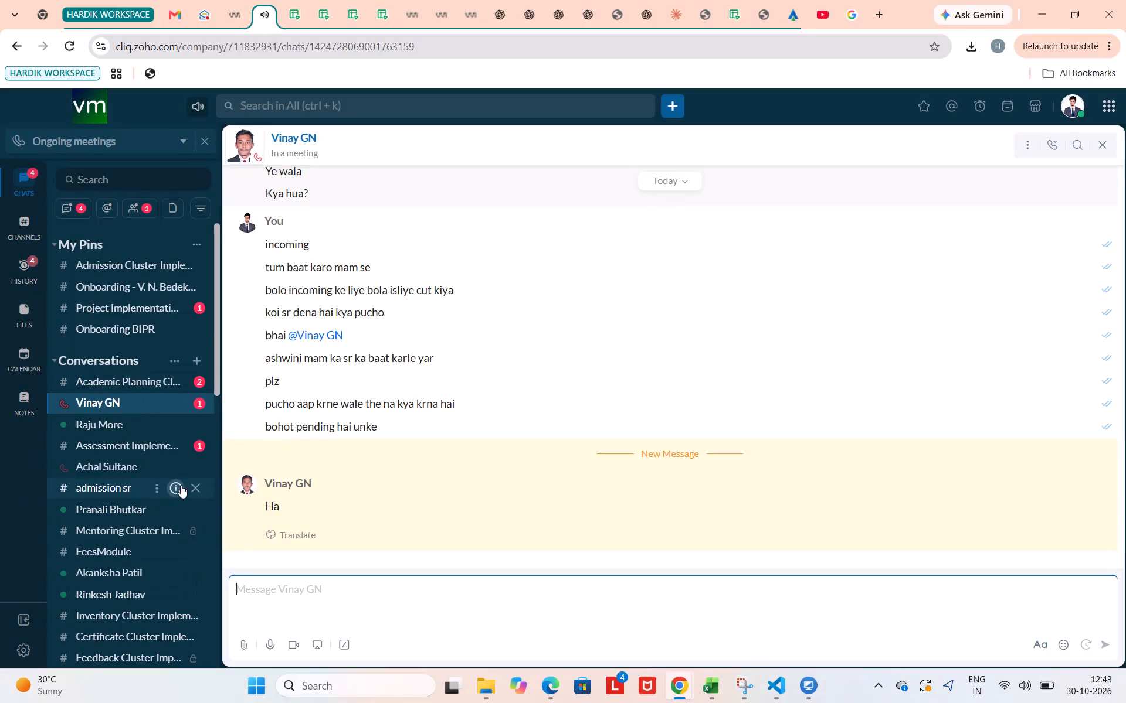
Switch to the Acefone console and copy the caller's number from the disconnected inbound call among the recent calls.
left_click(785, 12)
left_click(554, 131)
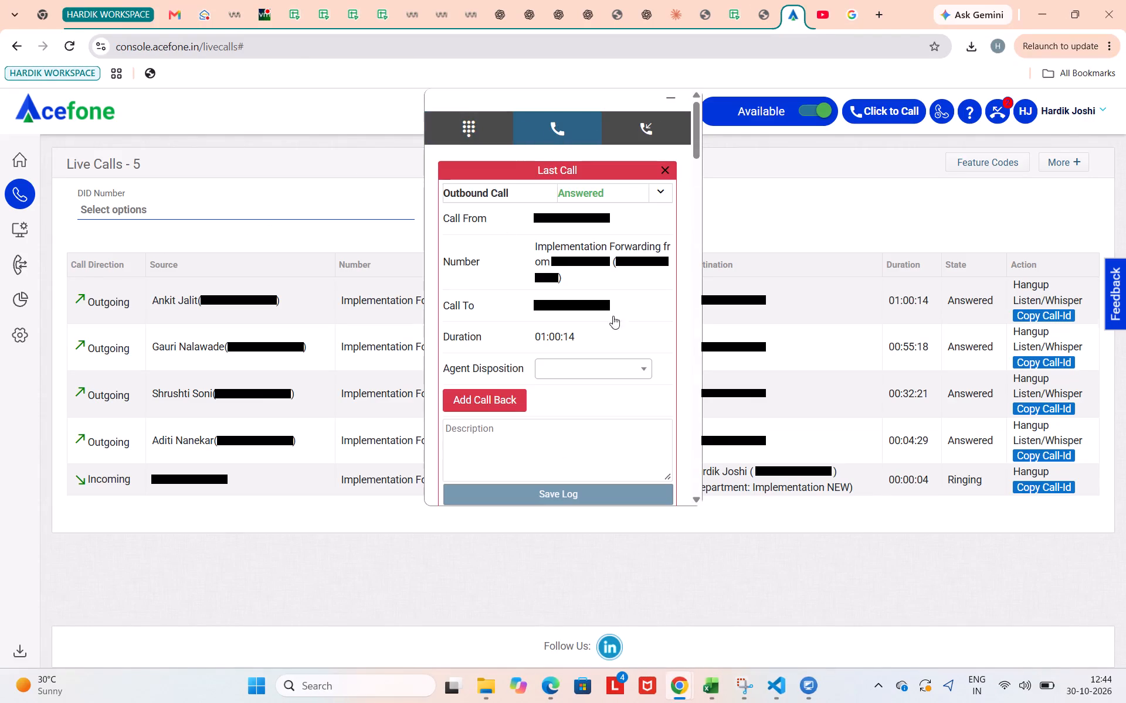
scroll(646, 350, "down", 6)
scroll(643, 288, "down", 5)
scroll(632, 204, "down", 5)
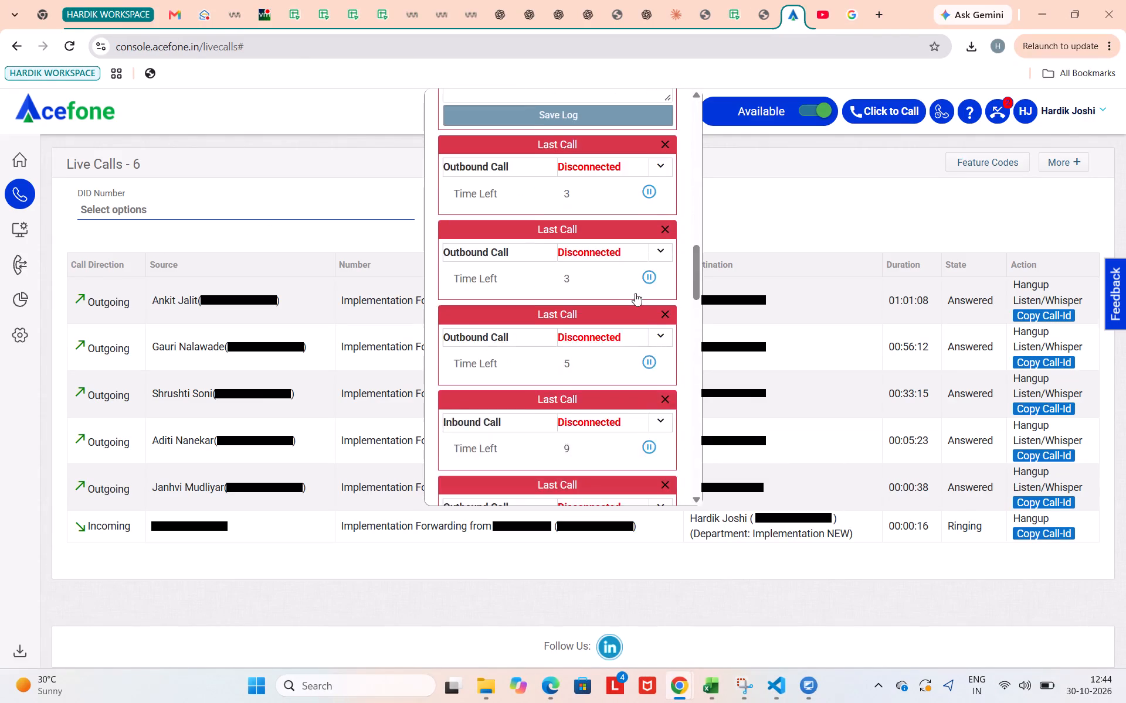
scroll(635, 297, "down", 13)
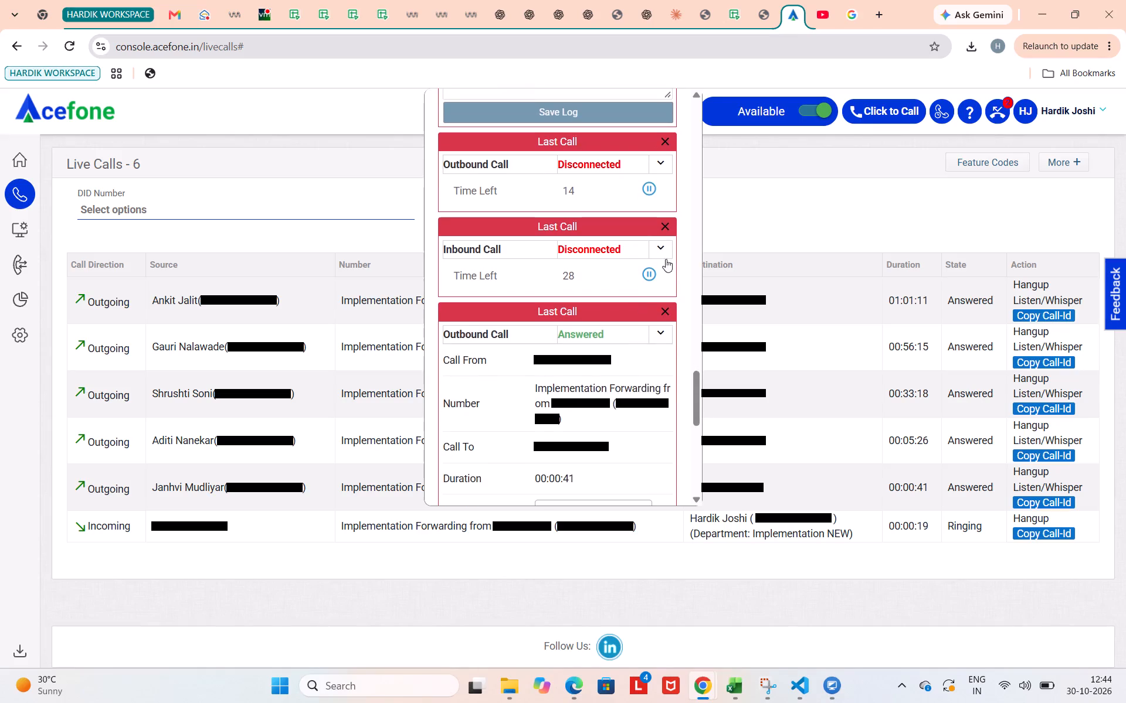
left_click(662, 241)
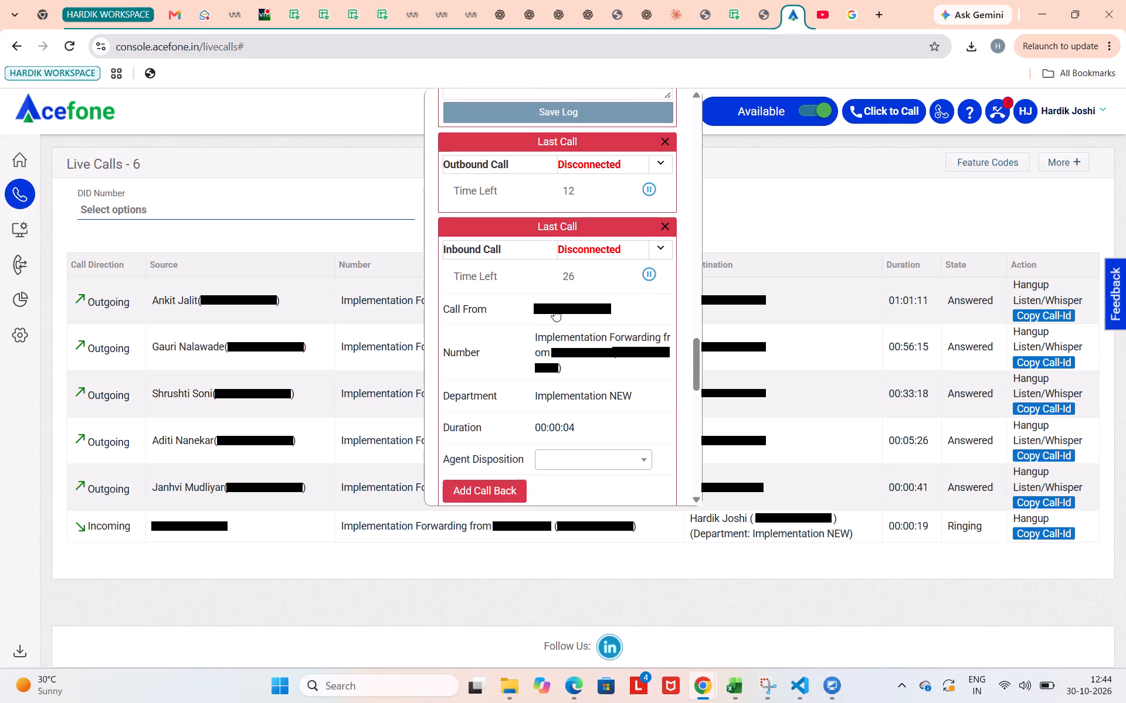
left_click_drag(554, 310, 614, 322)
key("ctrl+c")
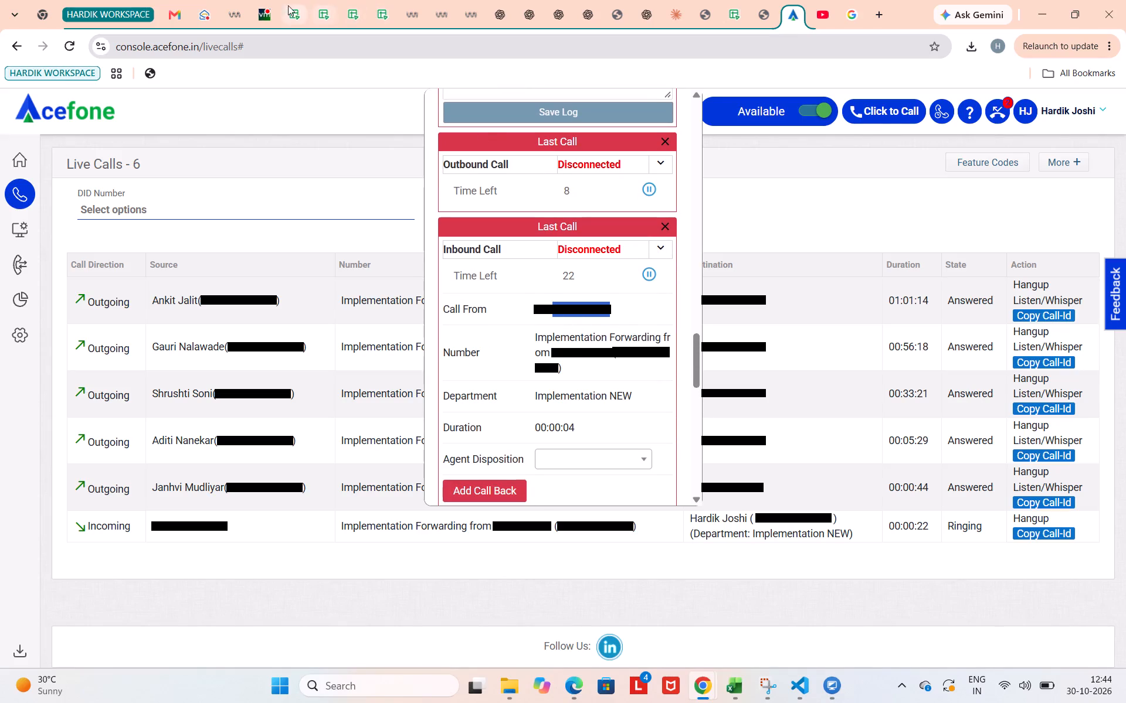
Open the #Project Implementation Team channel in Cliq and start a message that mentions Aditi, followed by "ma'am".
left_click(266, 9)
left_click(123, 318)
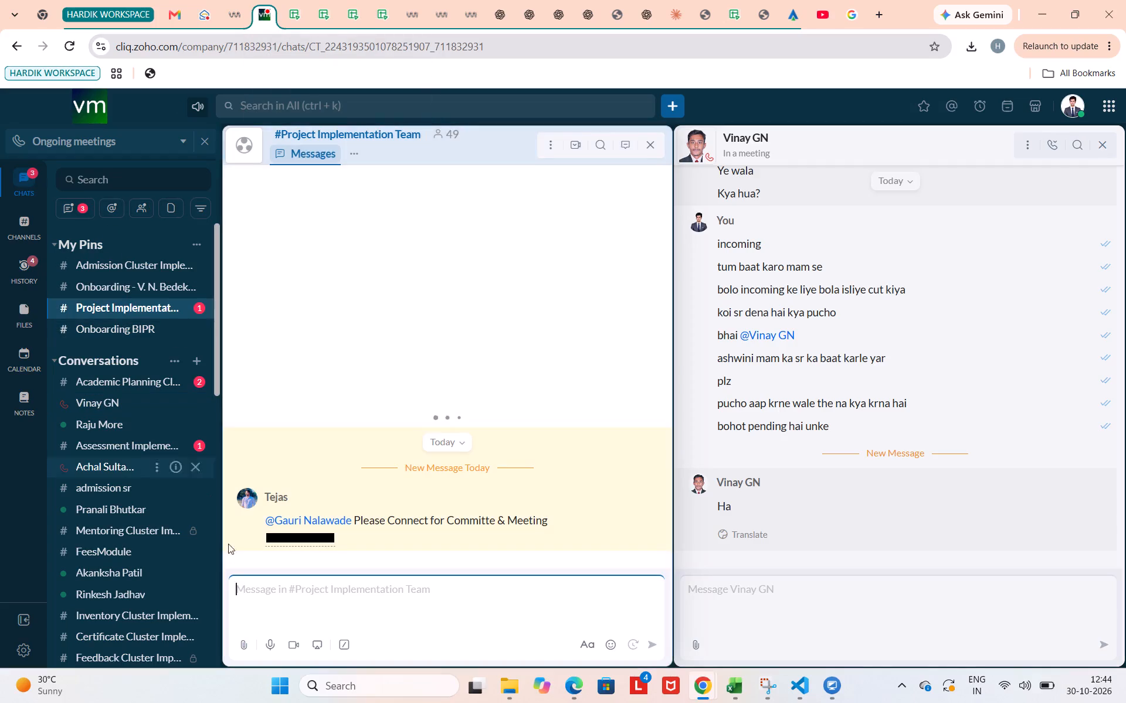
left_click(259, 605)
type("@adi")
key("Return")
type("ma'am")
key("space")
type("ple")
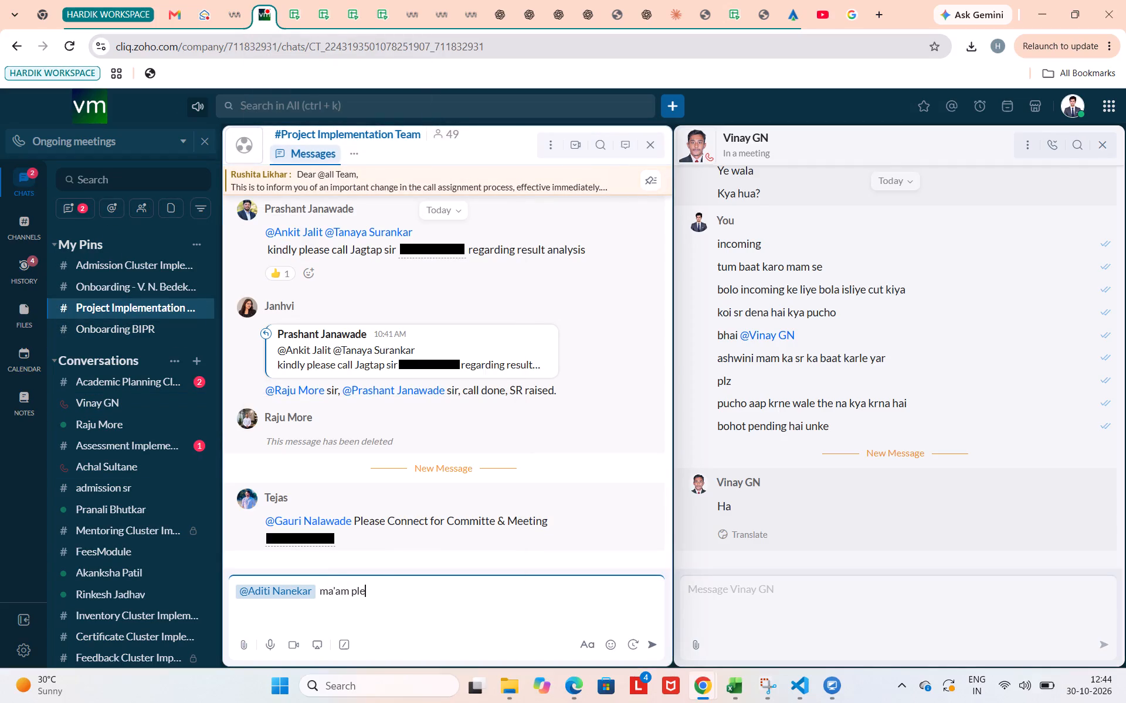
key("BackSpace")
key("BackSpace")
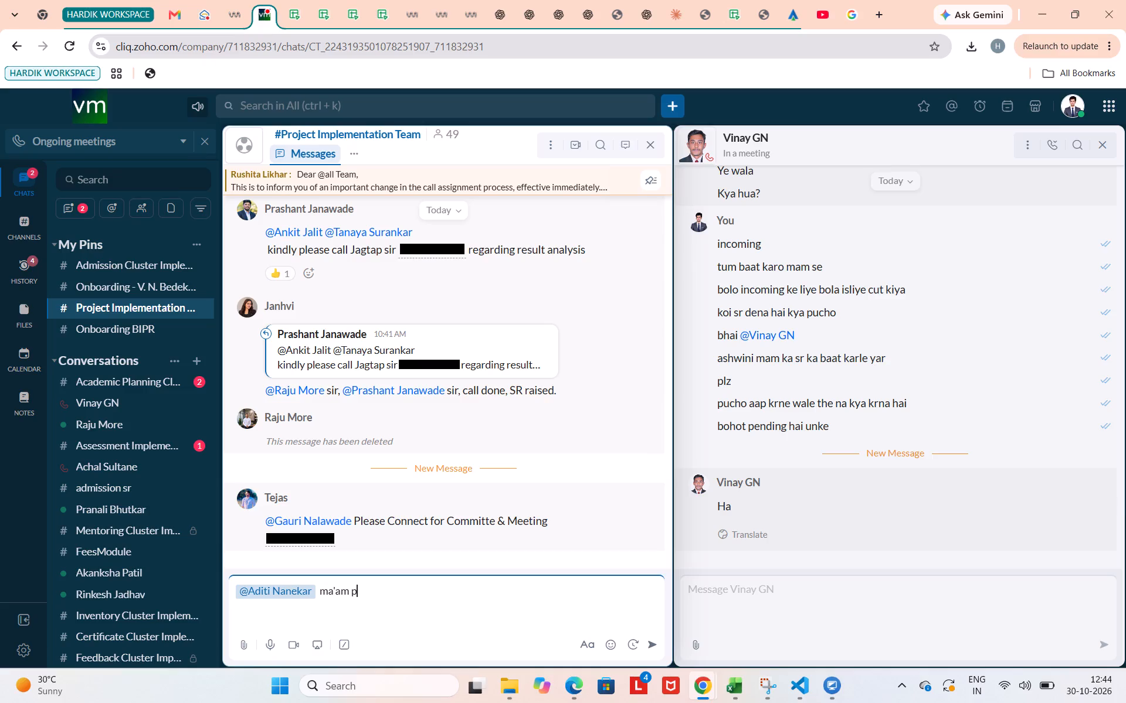
Mention Rajat with "sir" before Aditi in the draft message, and Akanksha with "ma'am" after her.
left_click(235, 592)
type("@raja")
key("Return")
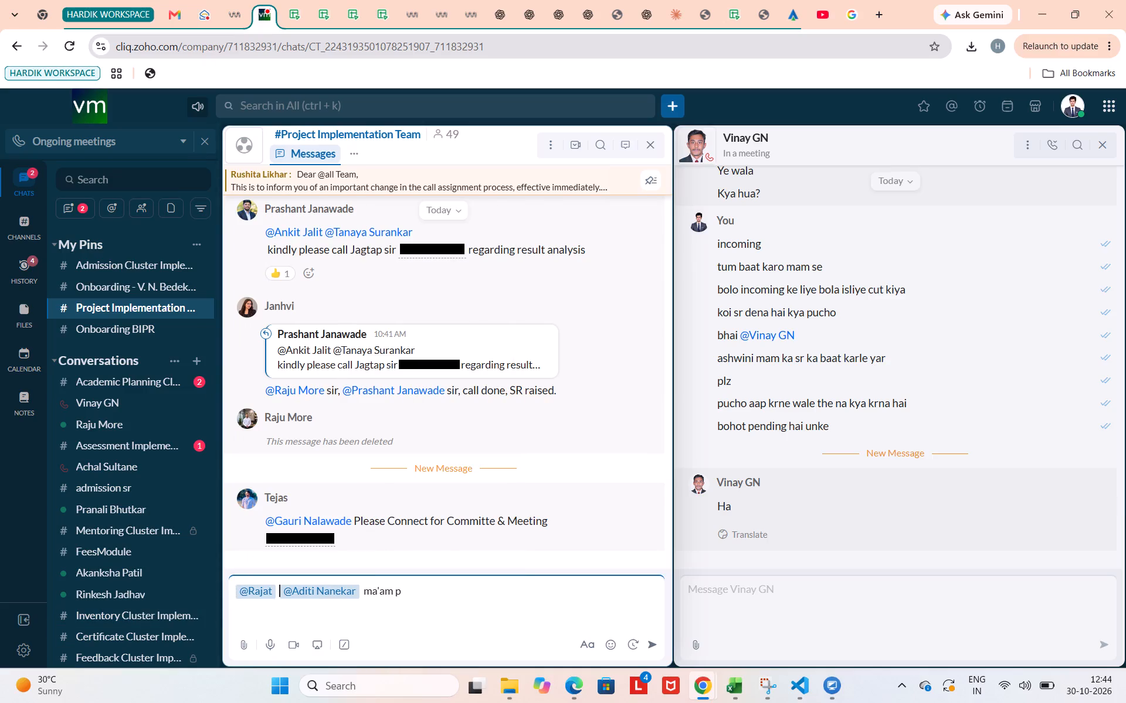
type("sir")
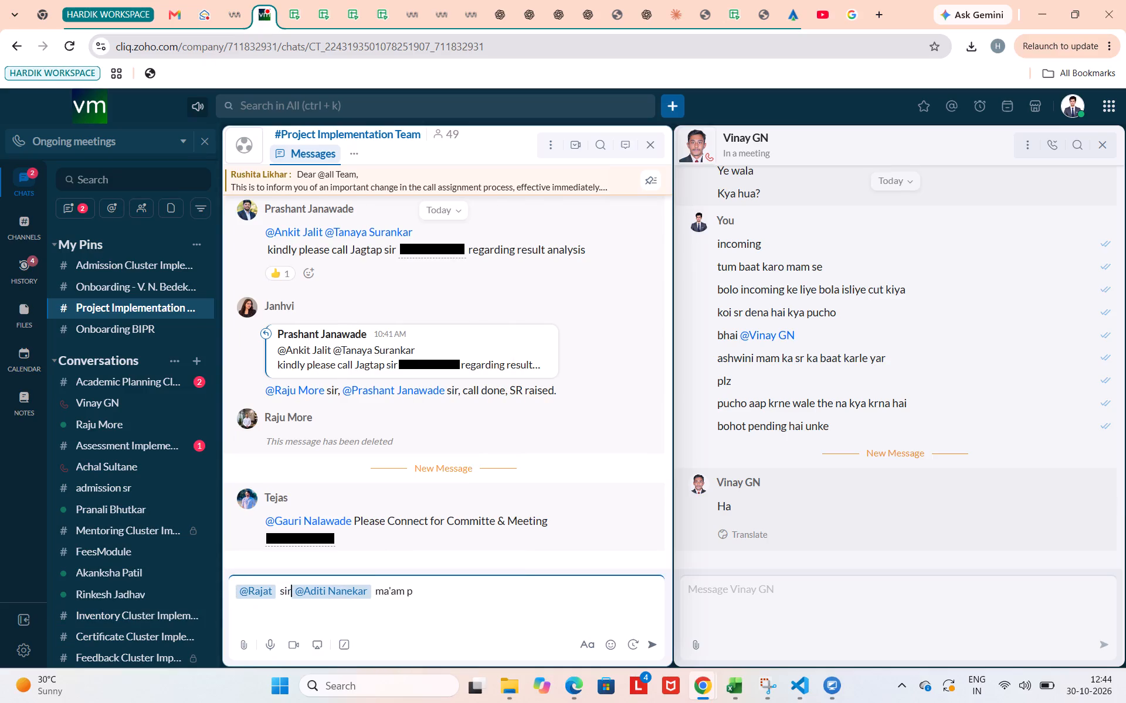
left_click(403, 590)
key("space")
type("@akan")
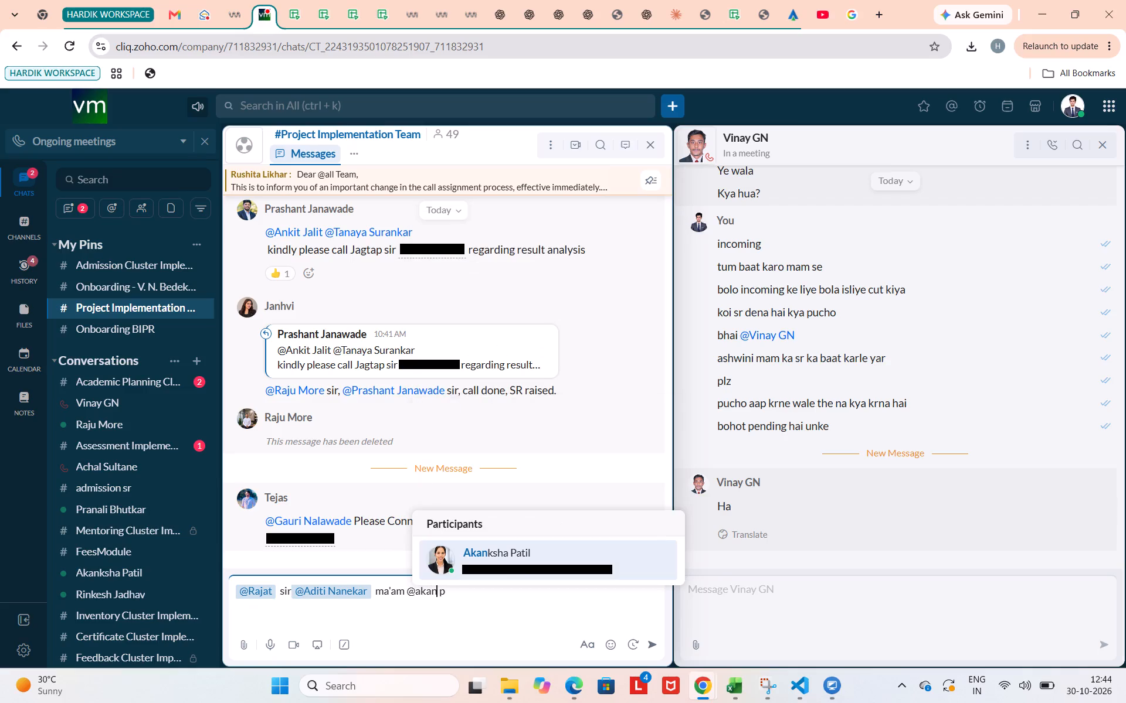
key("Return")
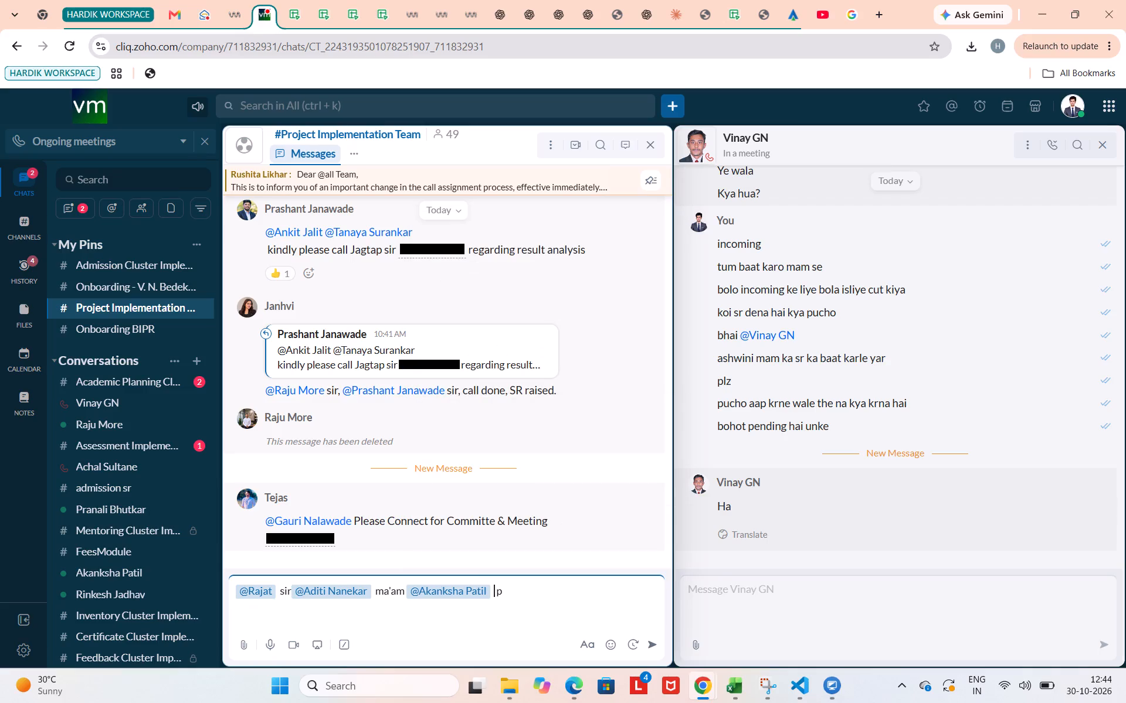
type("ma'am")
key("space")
left_click(524, 600)
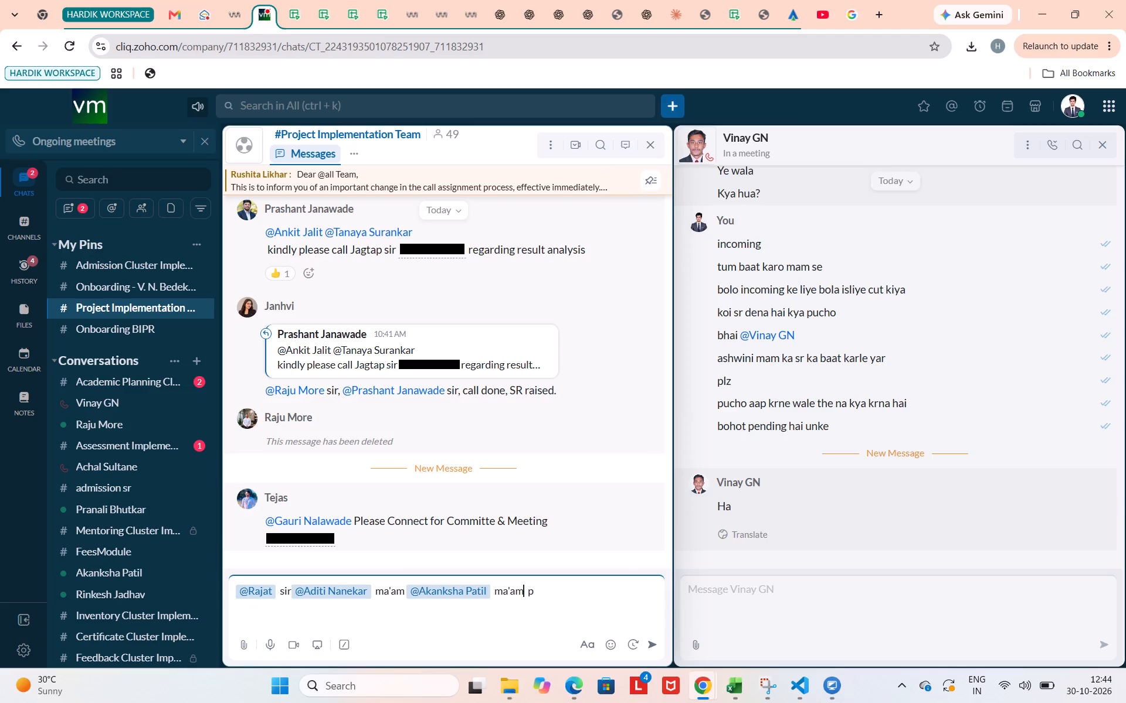
Complete the message with "kindly connect", the copied caller number and "for fees", and send it to the channel.
left_click(537, 600)
key("BackSpace")
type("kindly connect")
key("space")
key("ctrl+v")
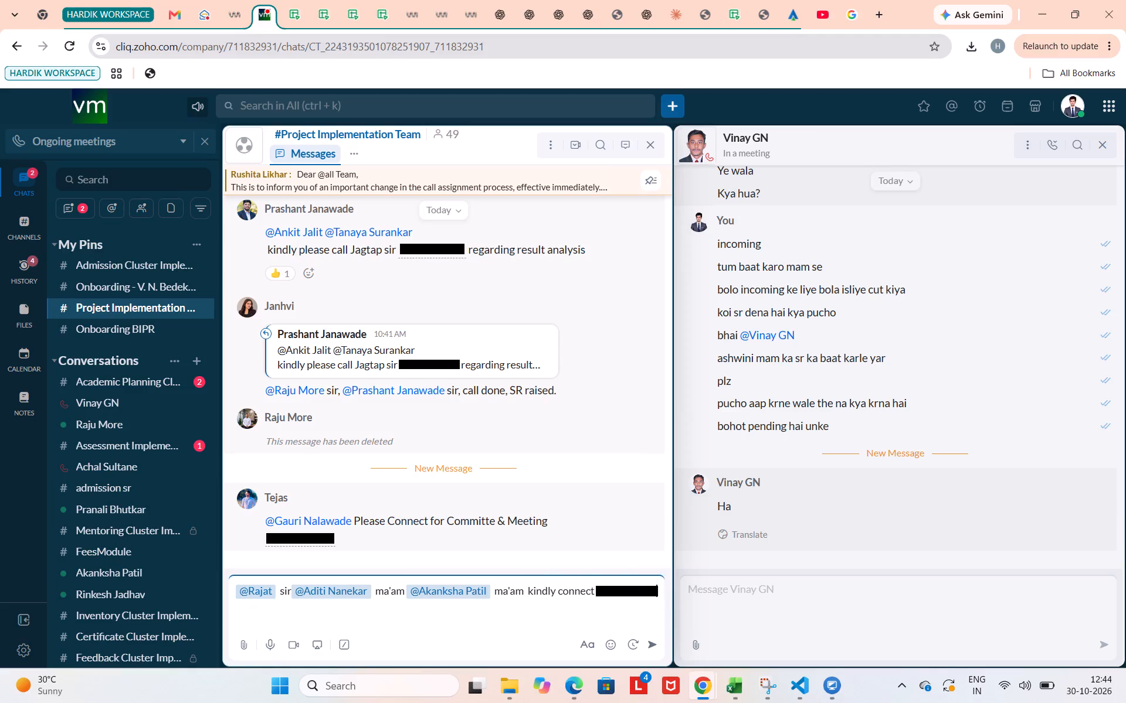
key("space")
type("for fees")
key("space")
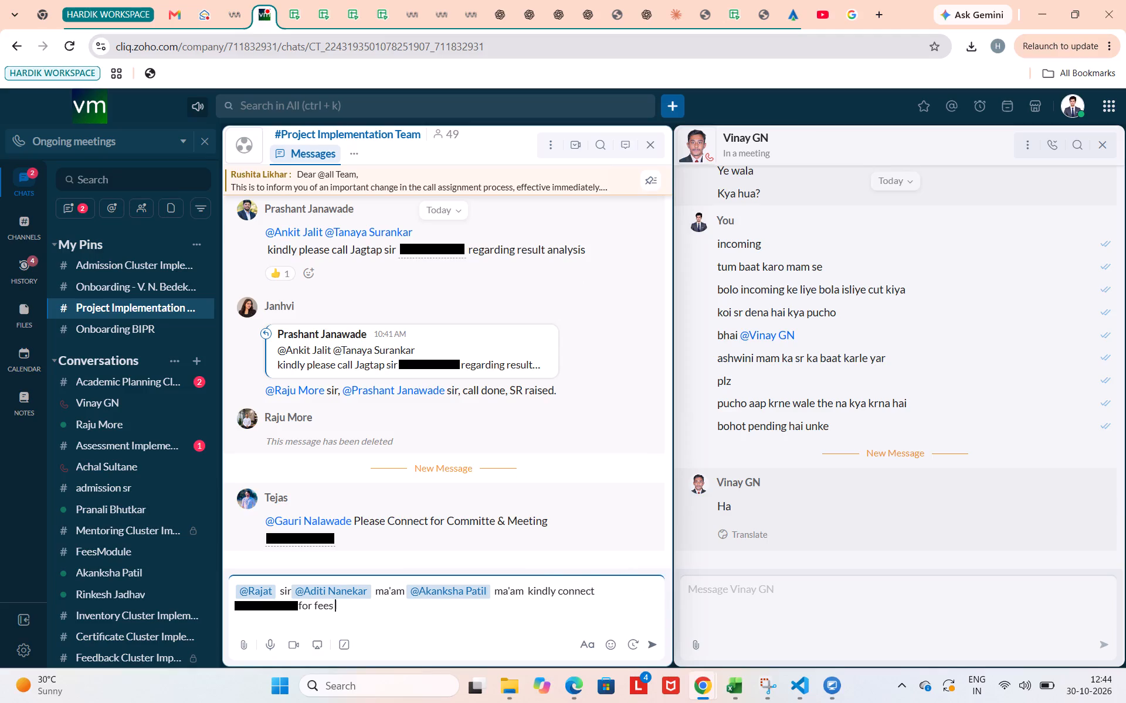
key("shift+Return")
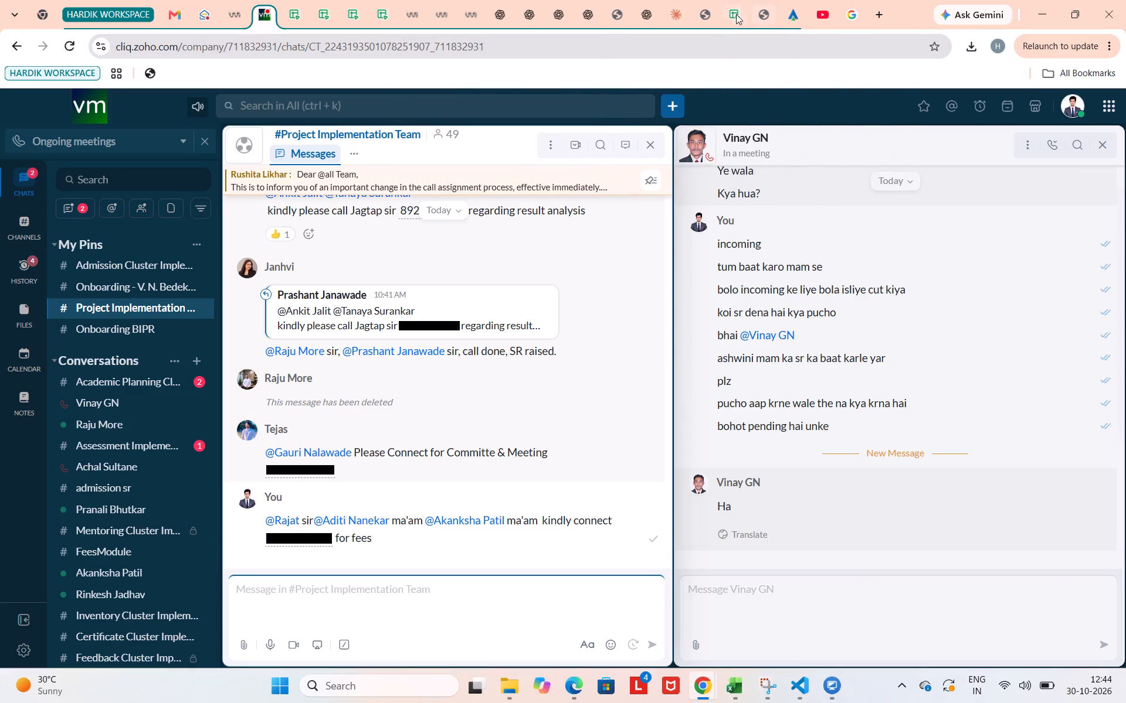
In Acefone's call logs, open the details of the missed incoming call from 12:43:47 PM and copy its customer number.
left_click(792, 12)
scroll(552, 317, "down", 13)
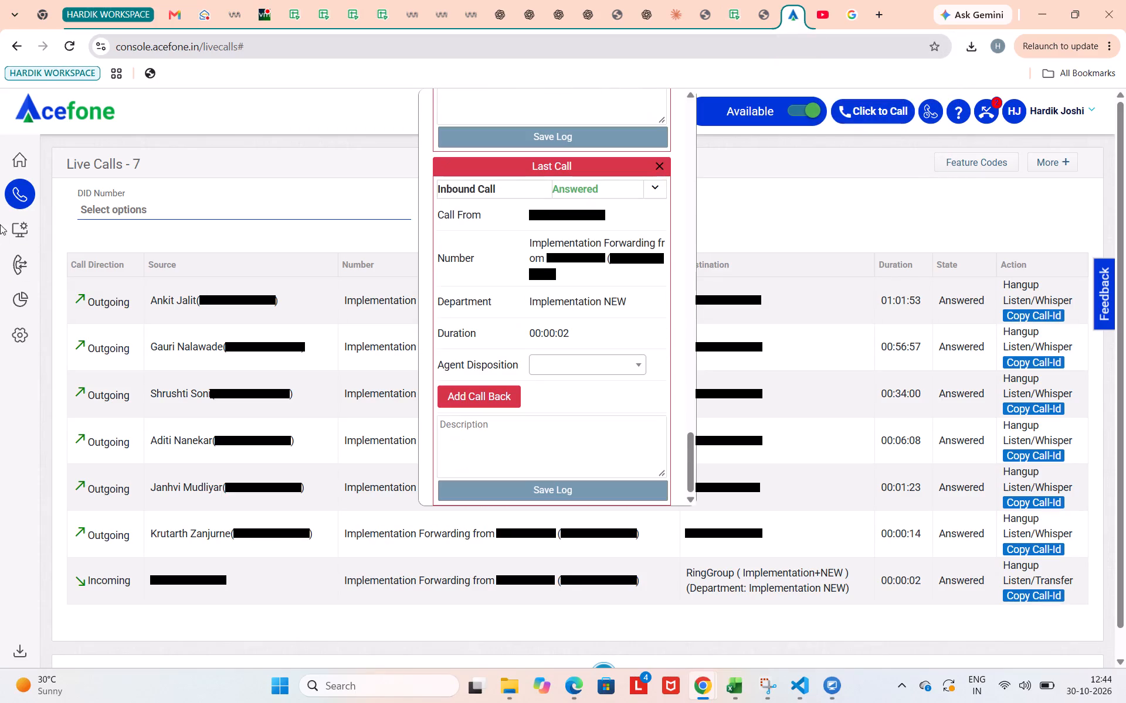
left_click(17, 264)
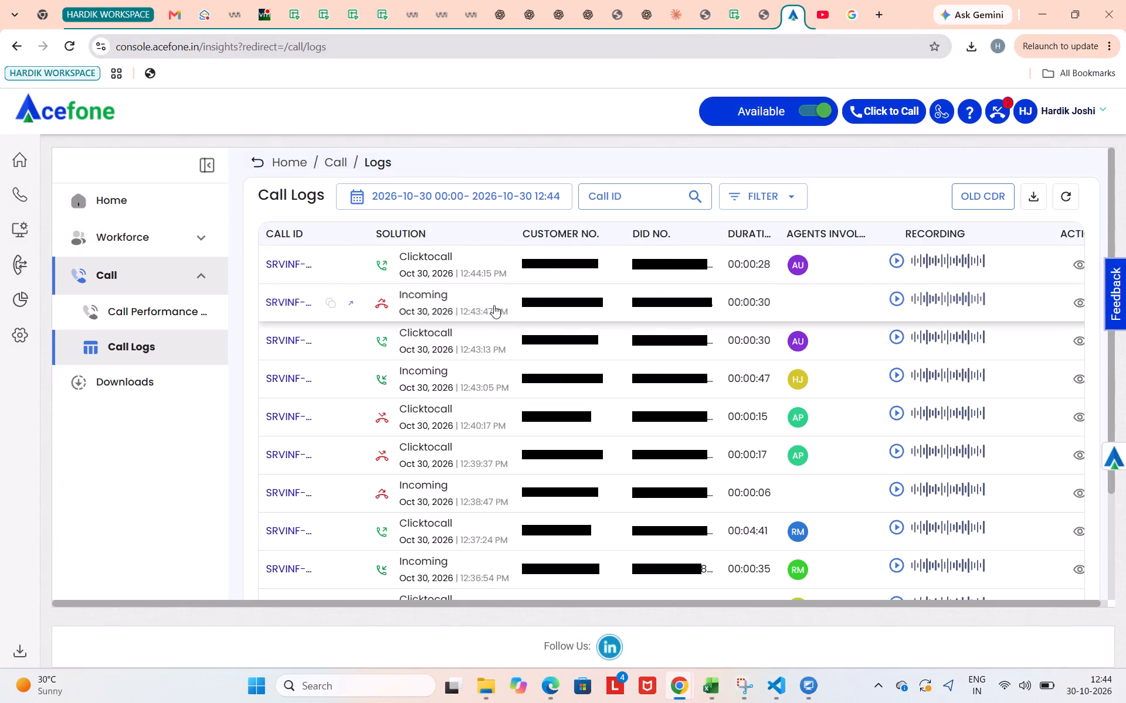
scroll(494, 305, "up", 1)
left_click_drag(542, 303, 559, 301)
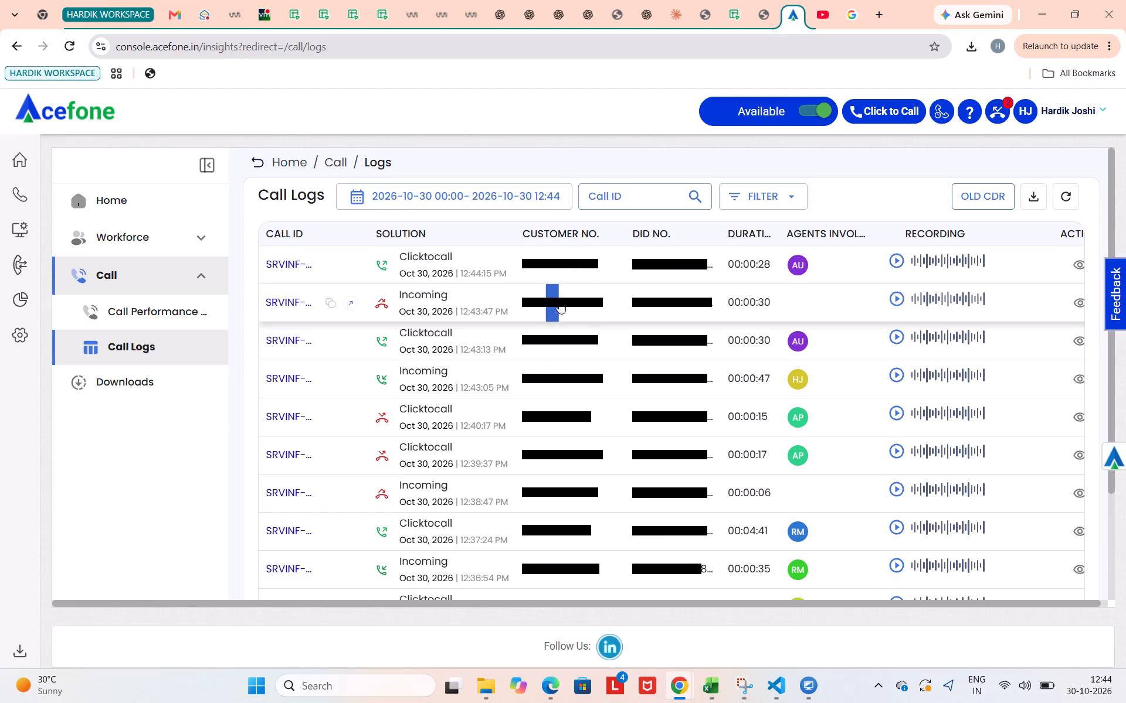
left_click_drag(559, 301, 582, 302)
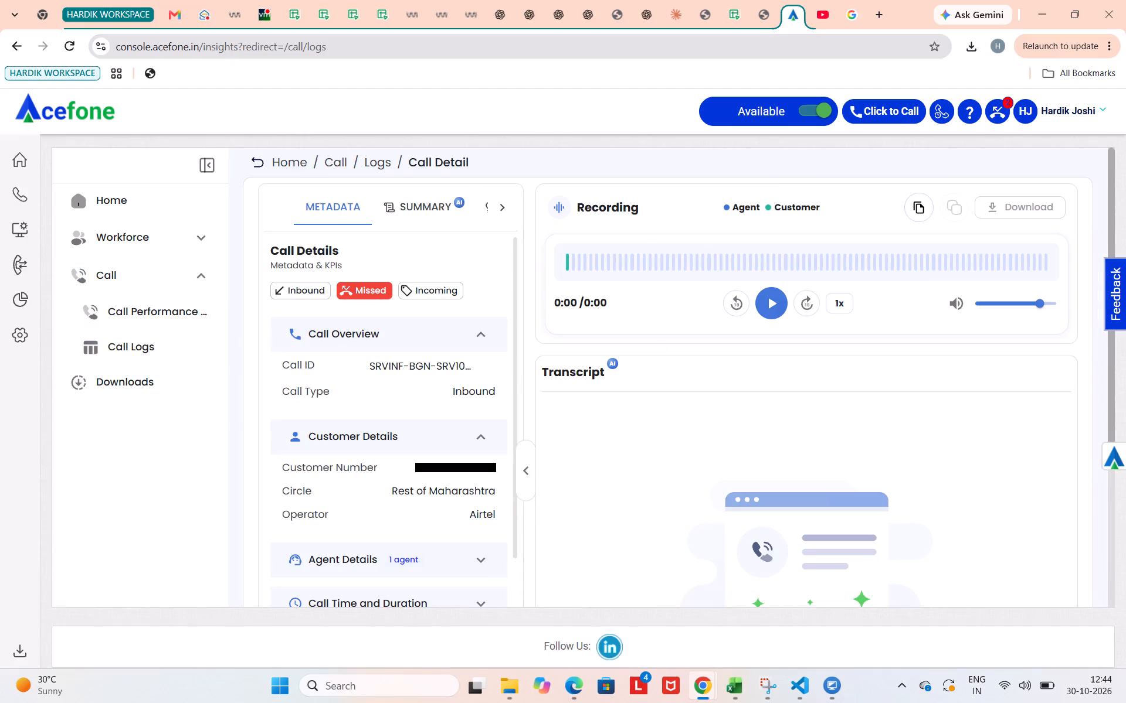
left_click_drag(432, 467, 503, 469)
key("ctrl+c")
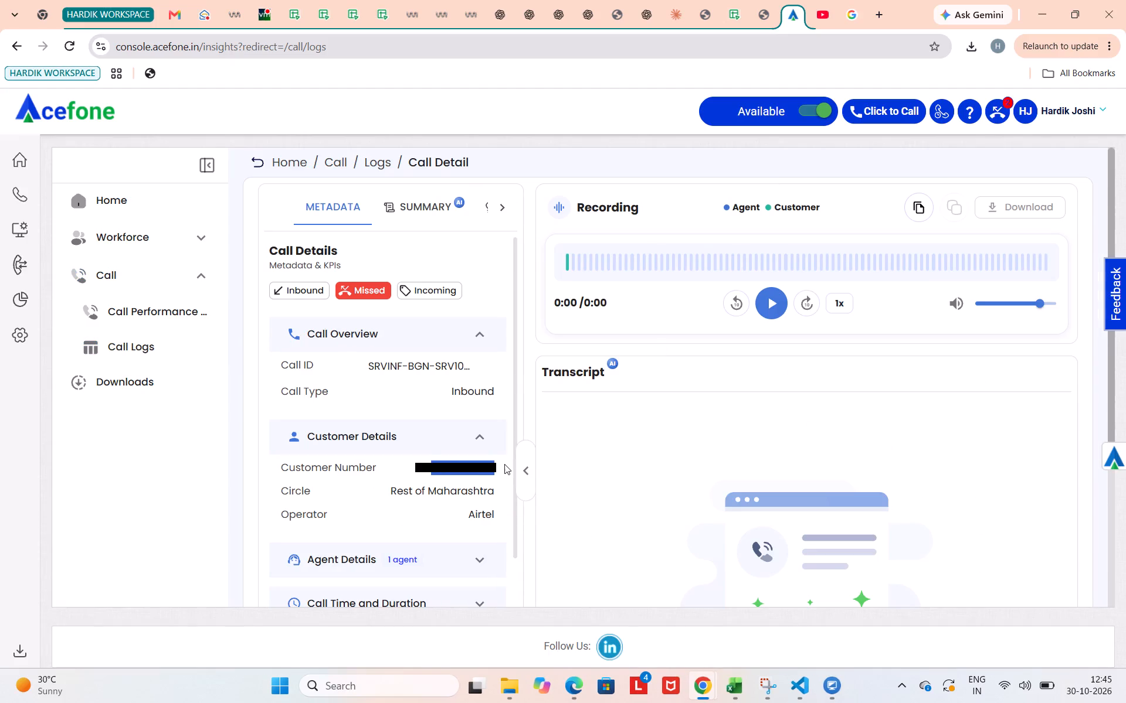
Place an outbound call to the copied customer number with Click to Call.
left_click(862, 112)
left_click(518, 194)
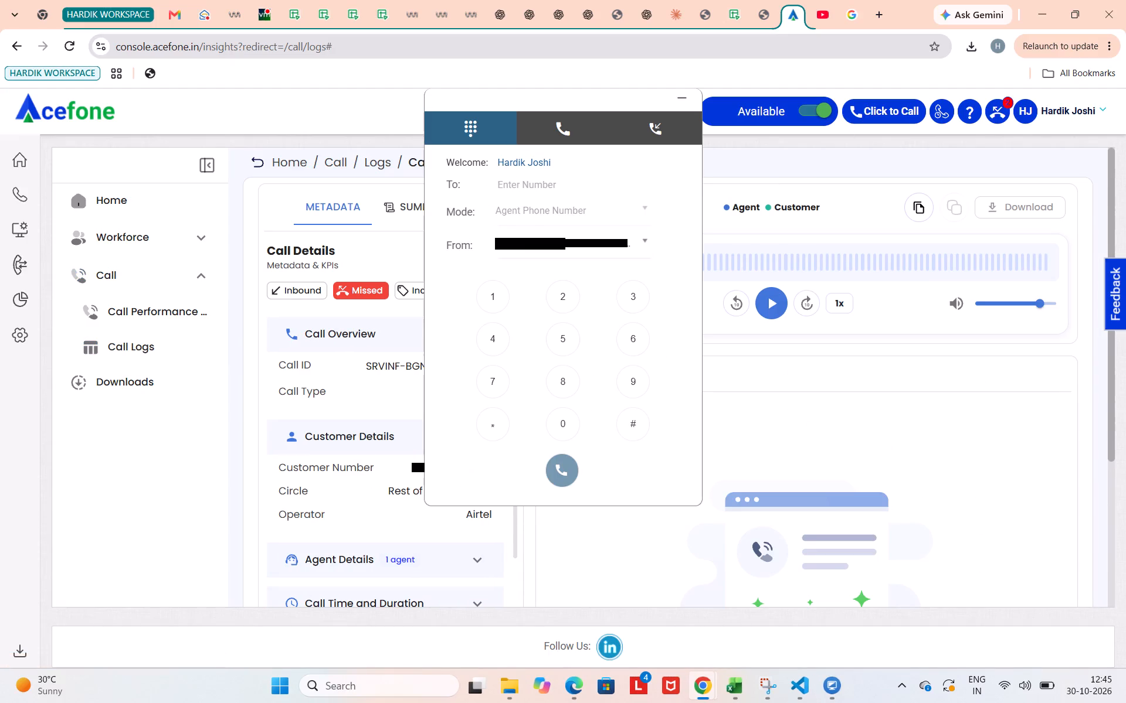
left_click(518, 183)
key("ctrl+v")
left_click(563, 470)
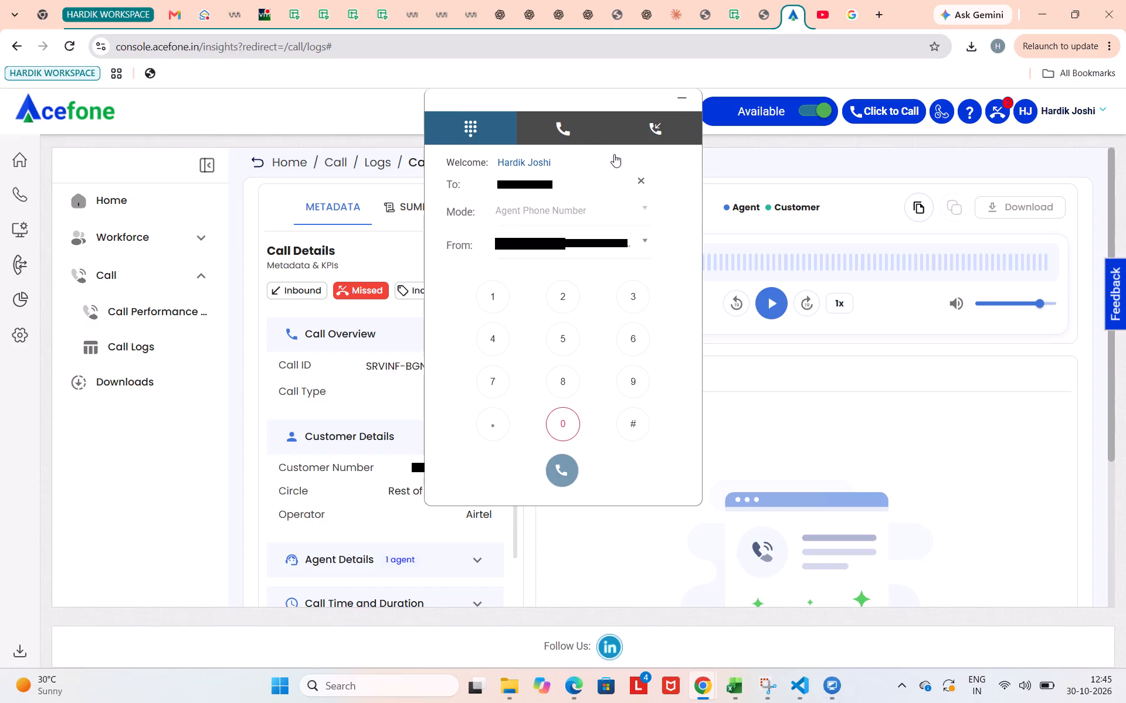
Expand the disconnected inbound call among the recent calls and copy its caller number.
left_click(588, 131)
scroll(630, 271, "up", 2)
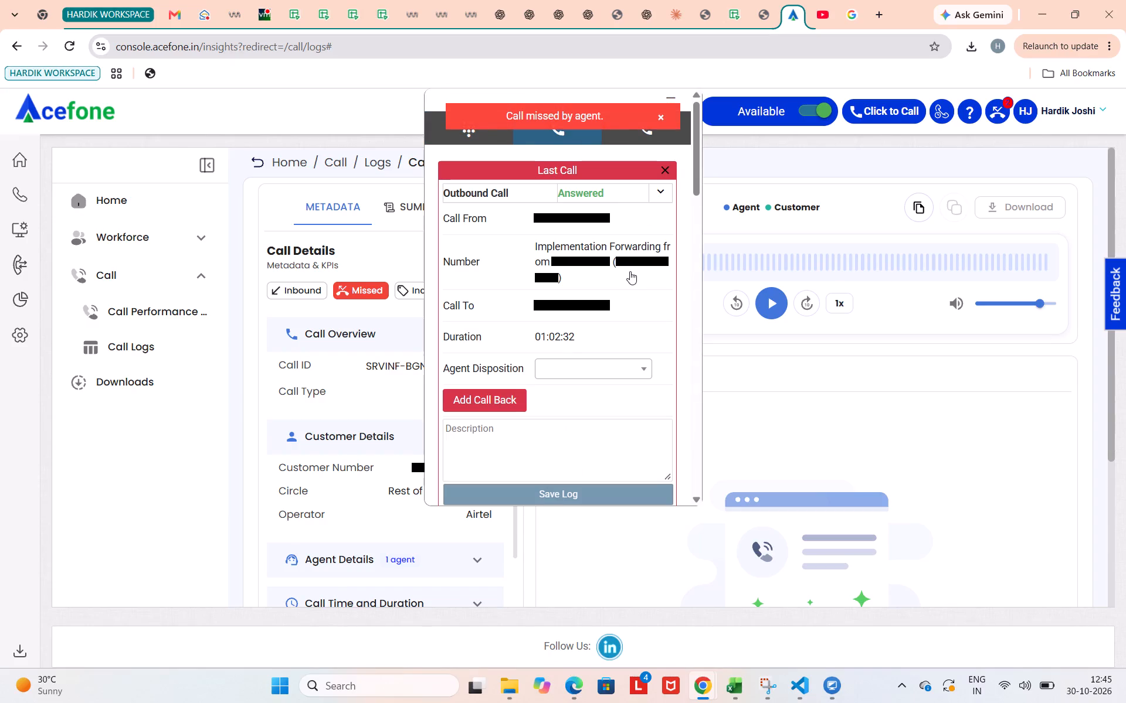
scroll(630, 271, "up", 1)
scroll(630, 271, "down", 15)
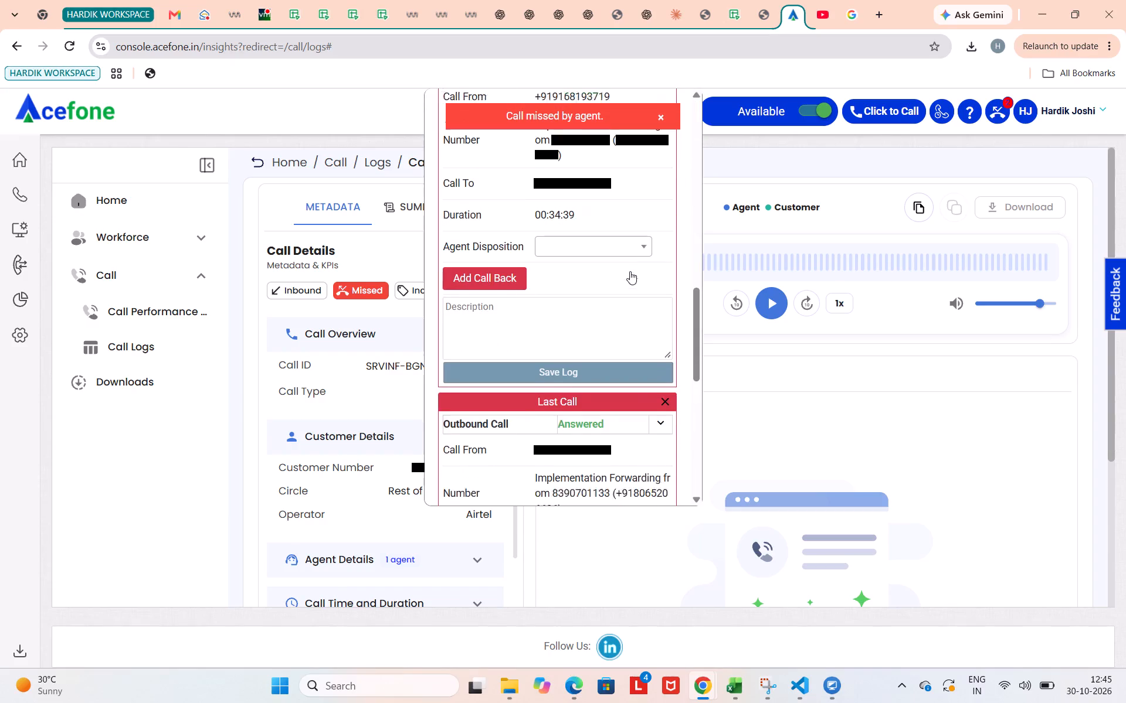
scroll(630, 271, "down", 7)
scroll(633, 332, "down", 6)
left_click(661, 457)
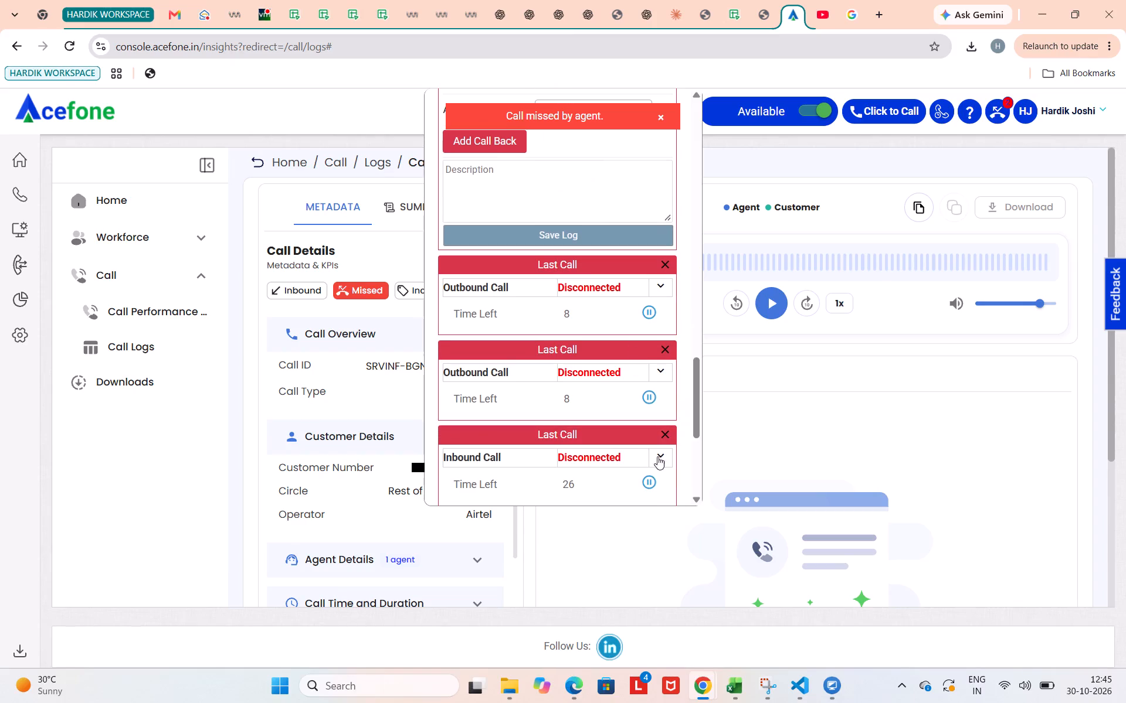
left_click(664, 457)
left_click(663, 456)
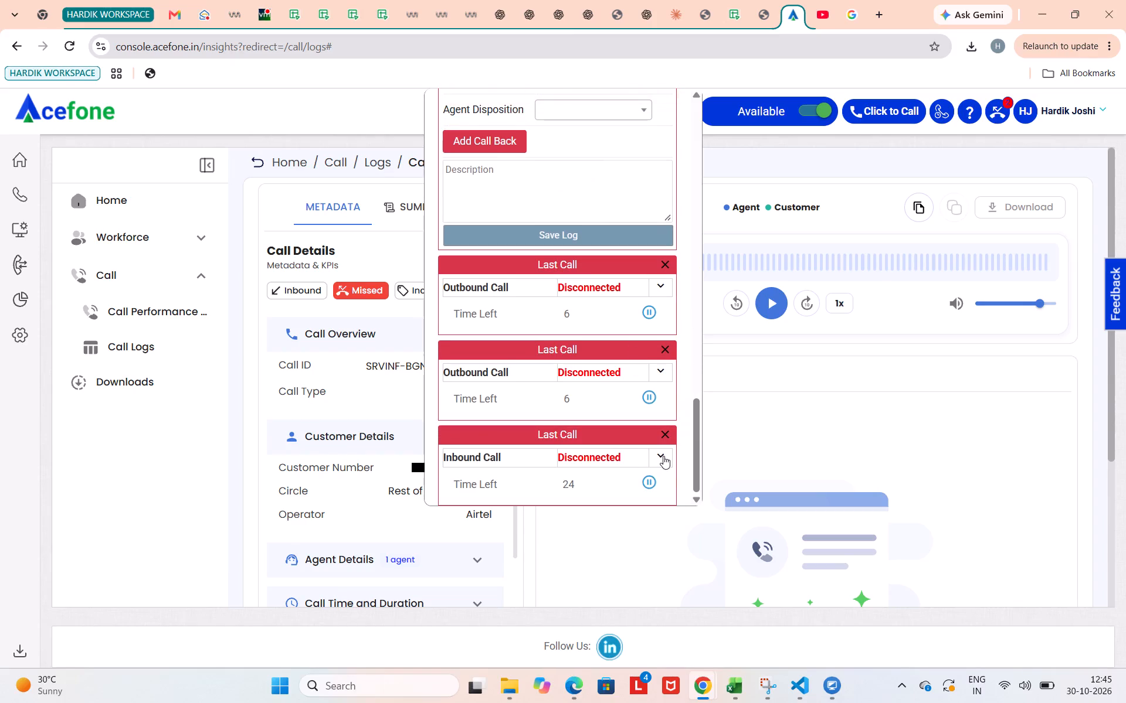
scroll(663, 455, "down", 6)
left_click_drag(554, 217, 567, 218)
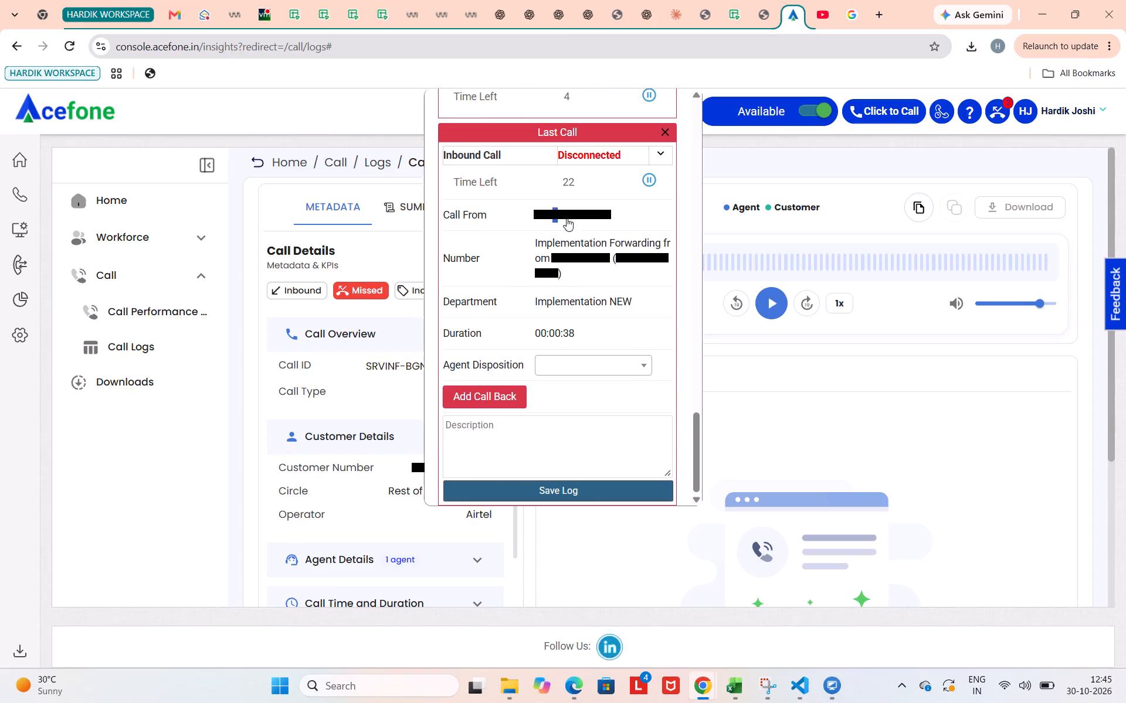
left_click_drag(567, 218, 624, 231)
left_click(606, 216)
left_click_drag(552, 211, 608, 220)
key("ctrl+c")
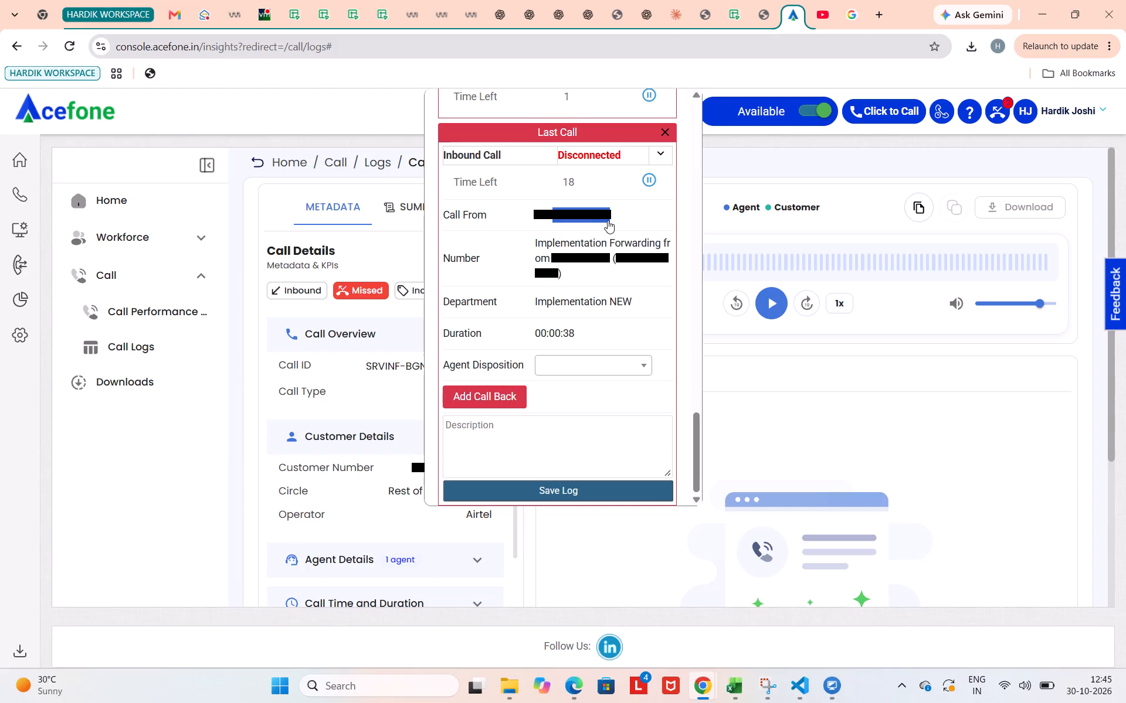
Return to Cliq, search for "cer" and open the #Certificate Cluster Implementation channel.
left_click(259, 18)
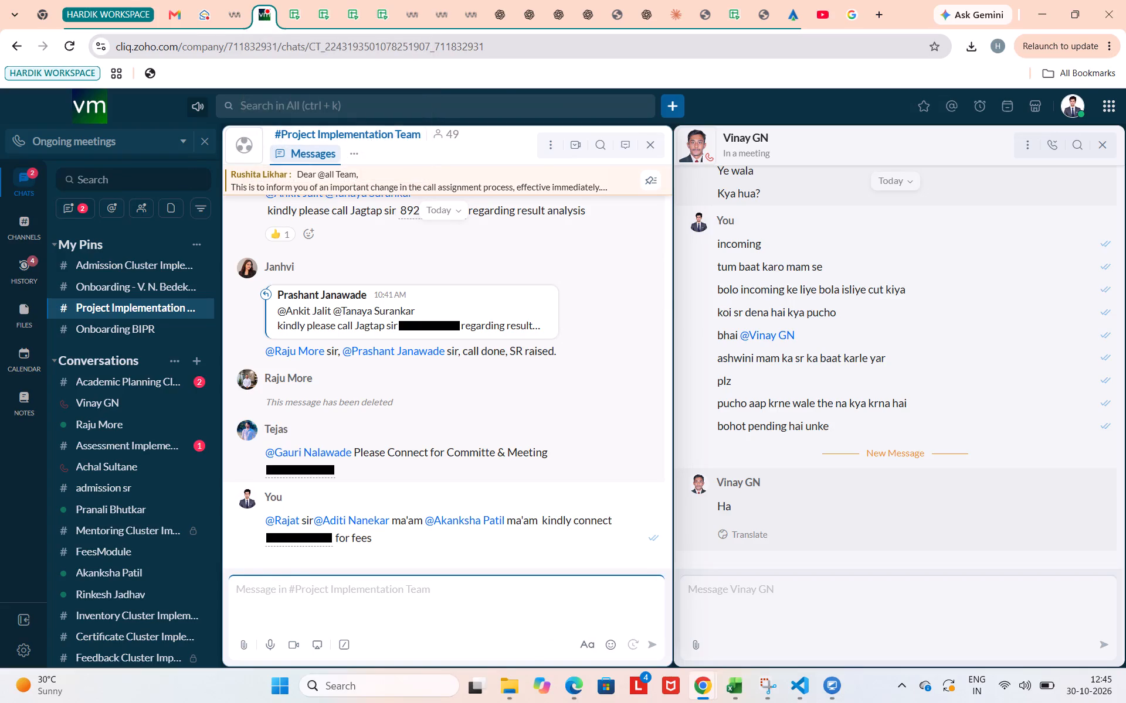
left_click(277, 110)
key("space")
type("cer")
left_click(467, 221)
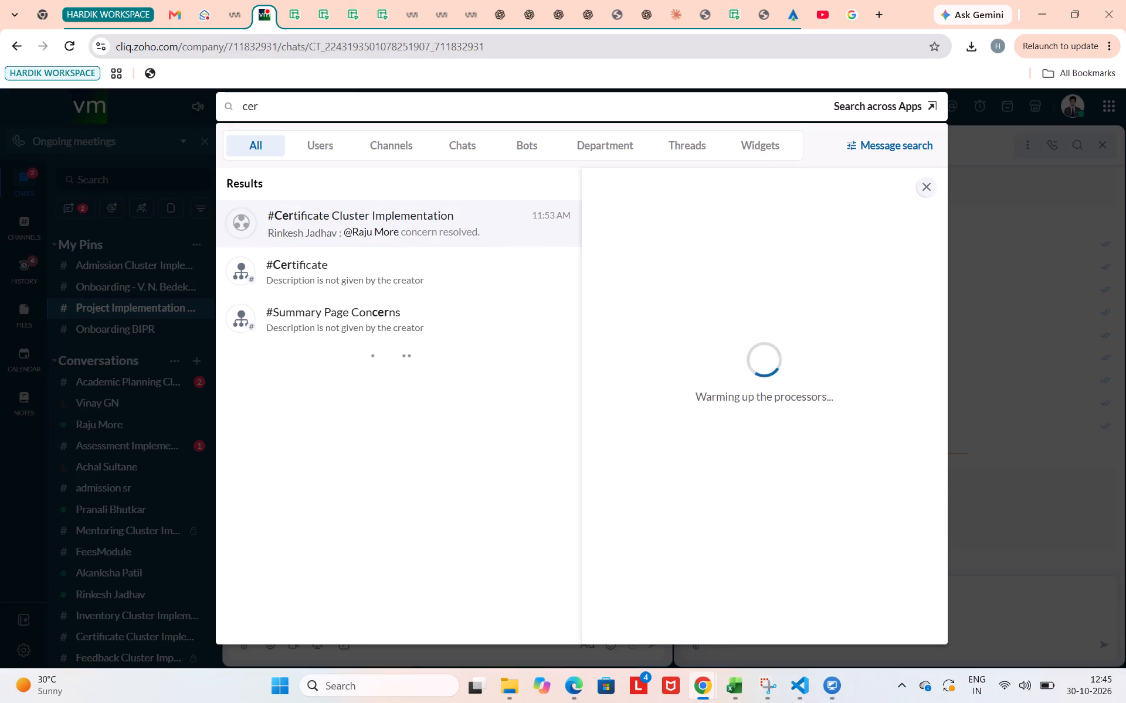
left_click(751, 626)
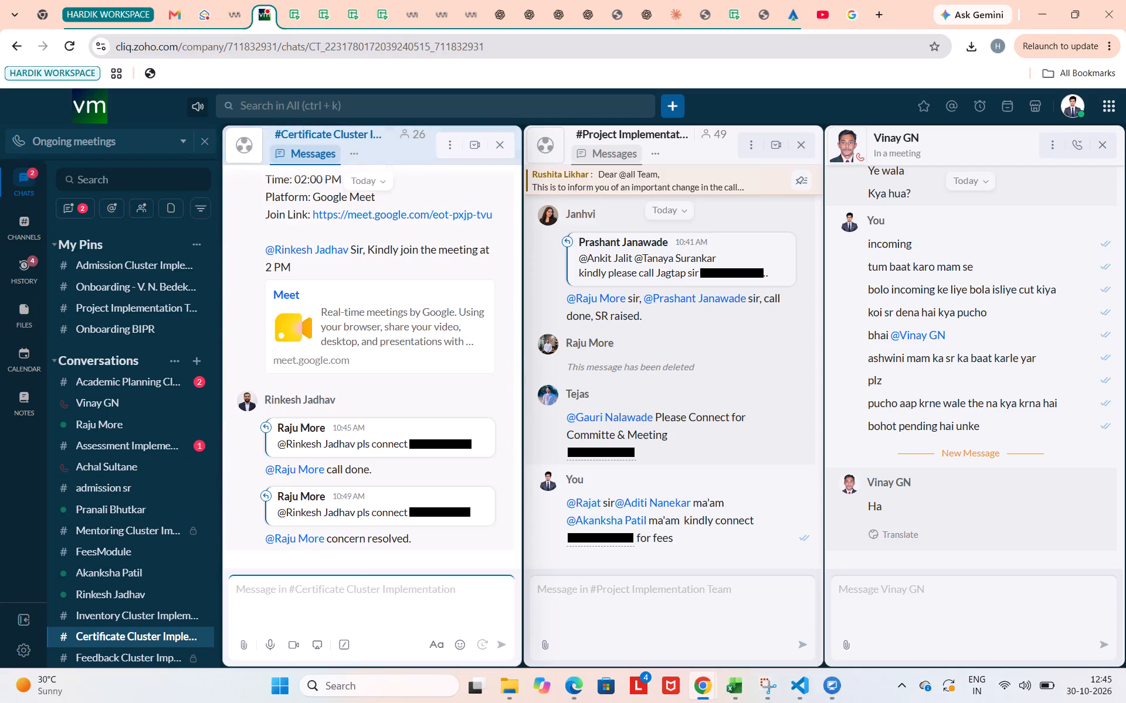
Mention the colleague matching "rink" in #Certificate Cluster Implementation, send "sir kindly connect" with the copied caller number, and close the channel.
left_click(280, 585)
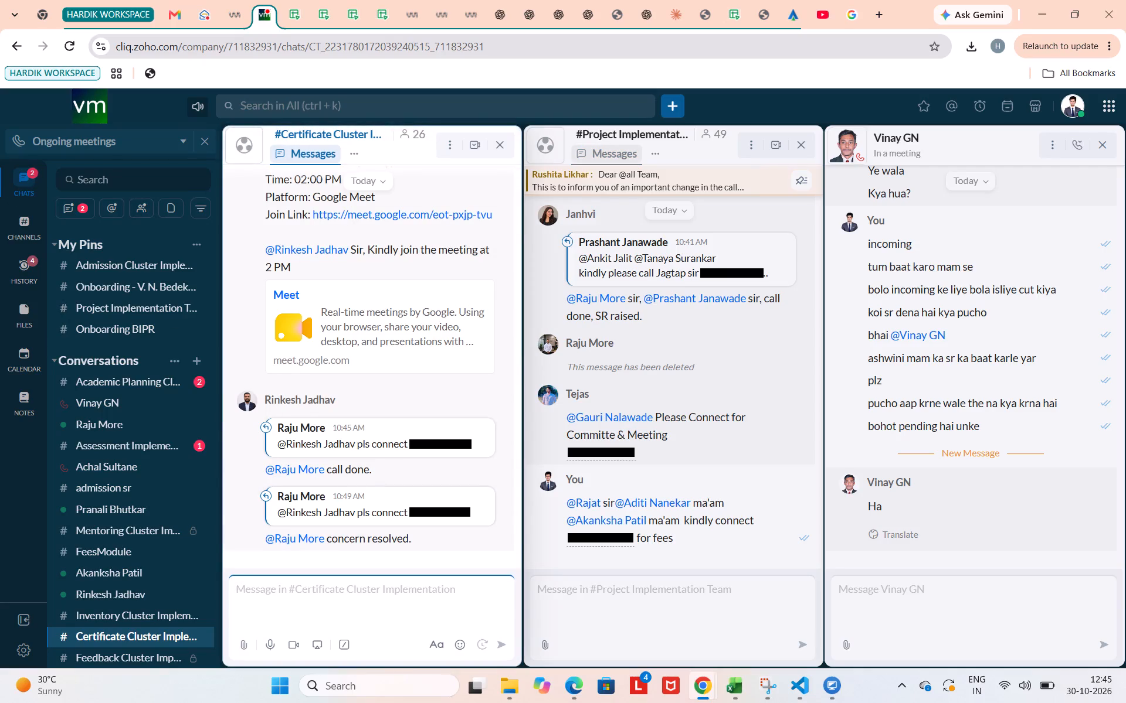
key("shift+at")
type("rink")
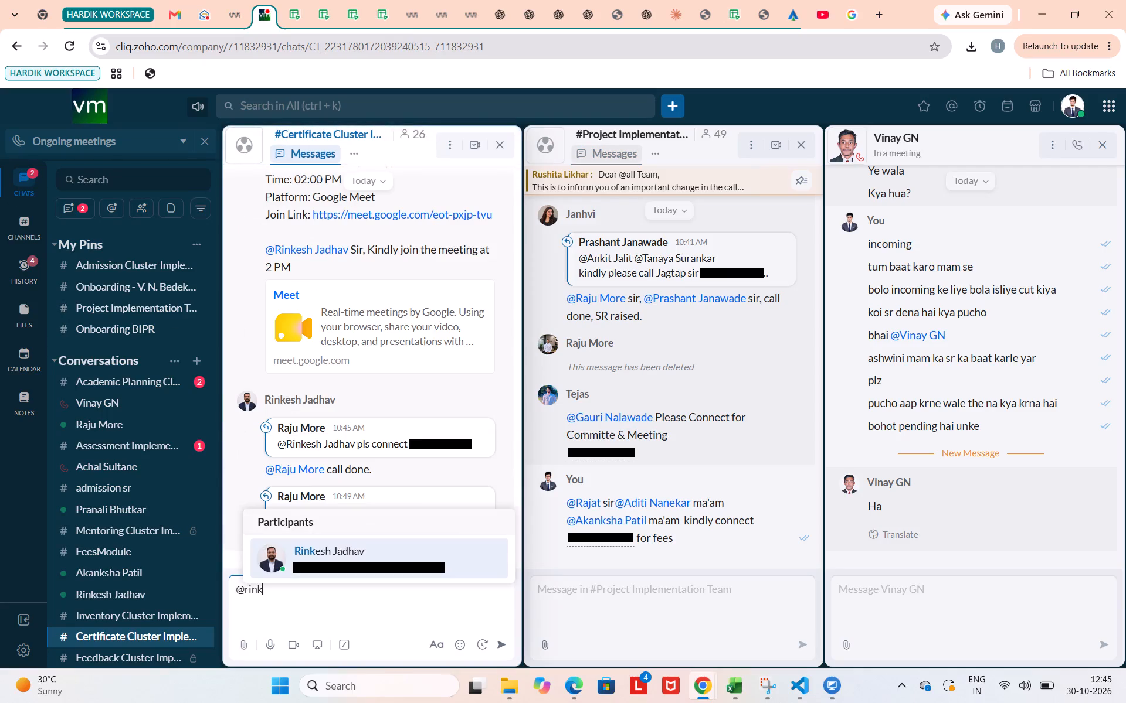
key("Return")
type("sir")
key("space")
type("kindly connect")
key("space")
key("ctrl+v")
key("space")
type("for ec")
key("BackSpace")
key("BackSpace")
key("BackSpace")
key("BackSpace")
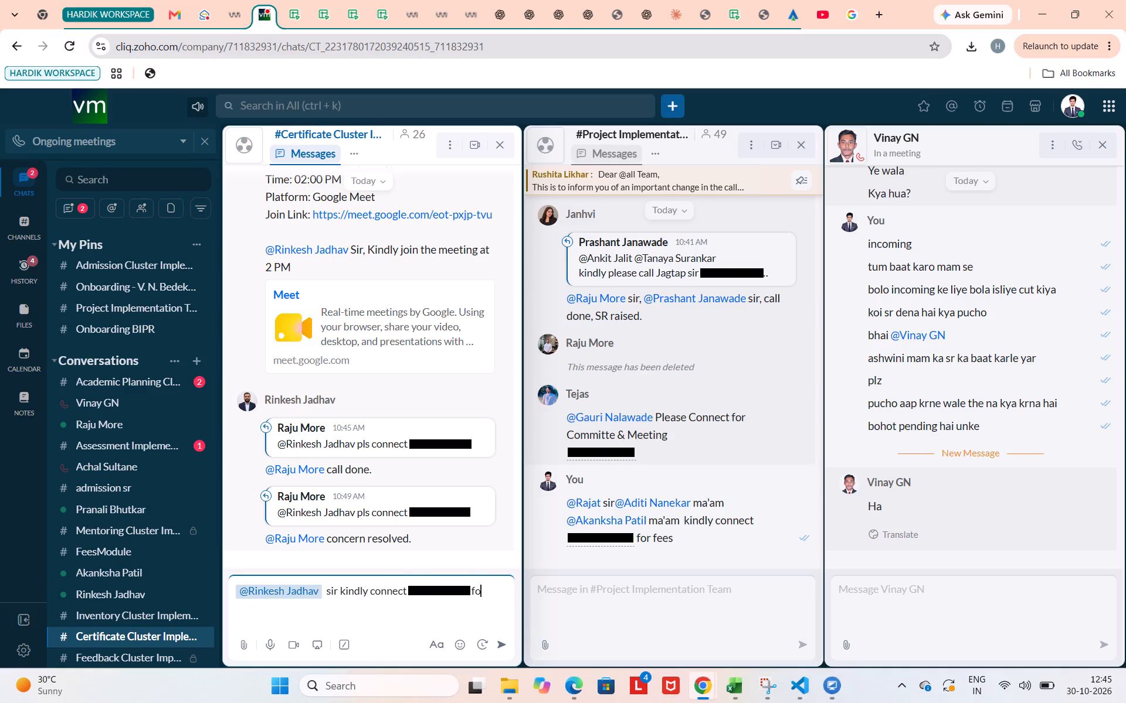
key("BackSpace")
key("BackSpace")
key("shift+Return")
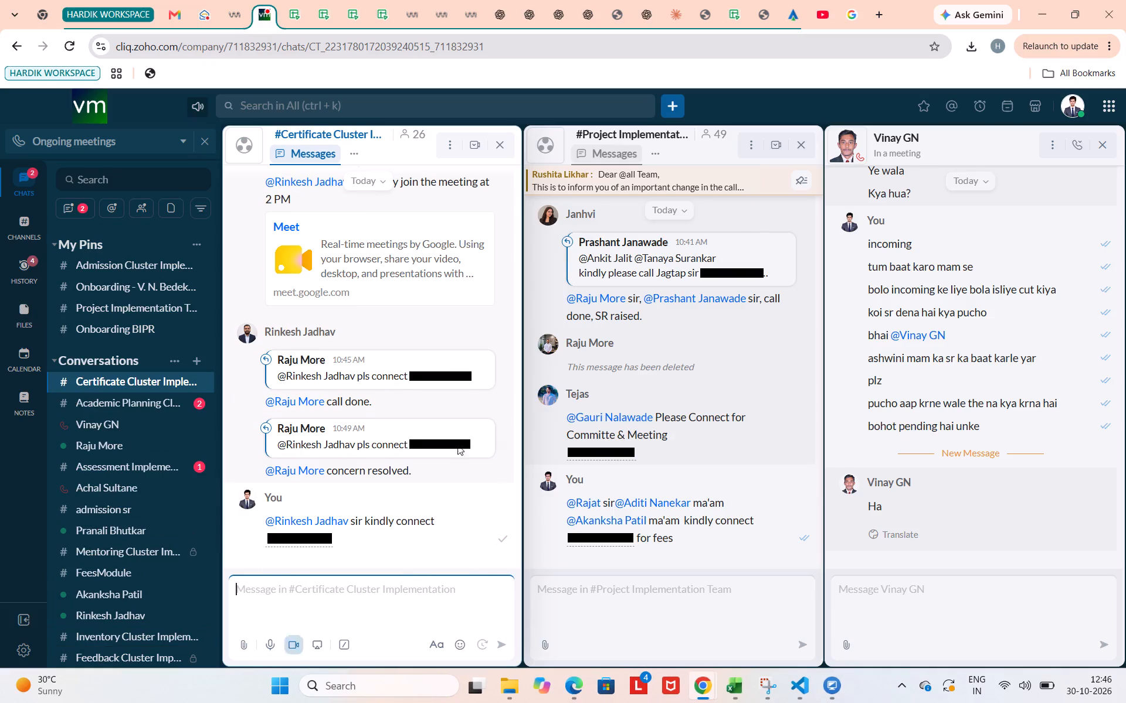
left_click(500, 151)
Switch to Acefone and place another outbound call to the number already entered in the dialer.
left_click(788, 19)
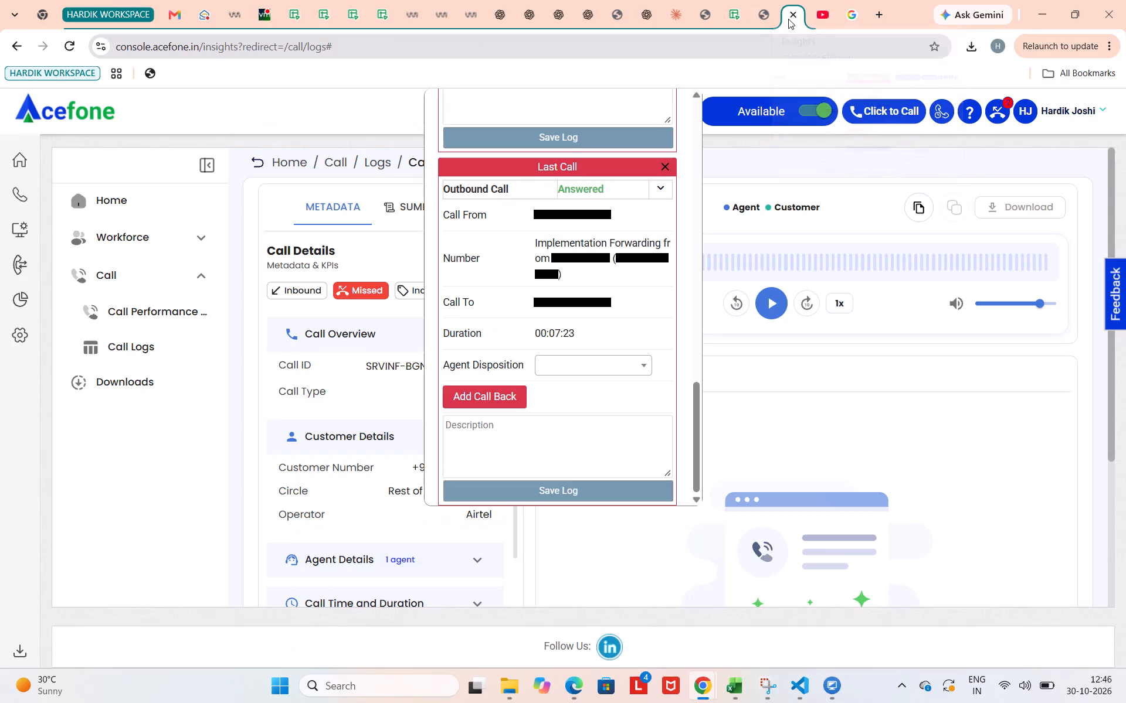
scroll(646, 124, "up", 20)
scroll(646, 124, "up", 6)
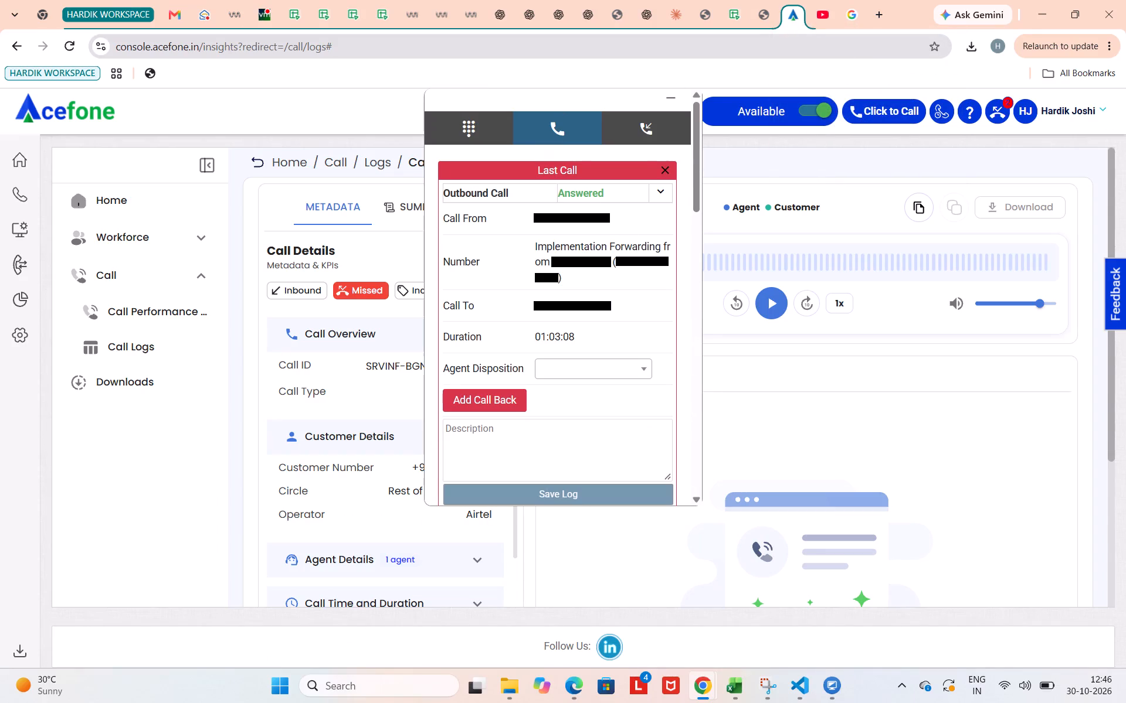
left_click(473, 126)
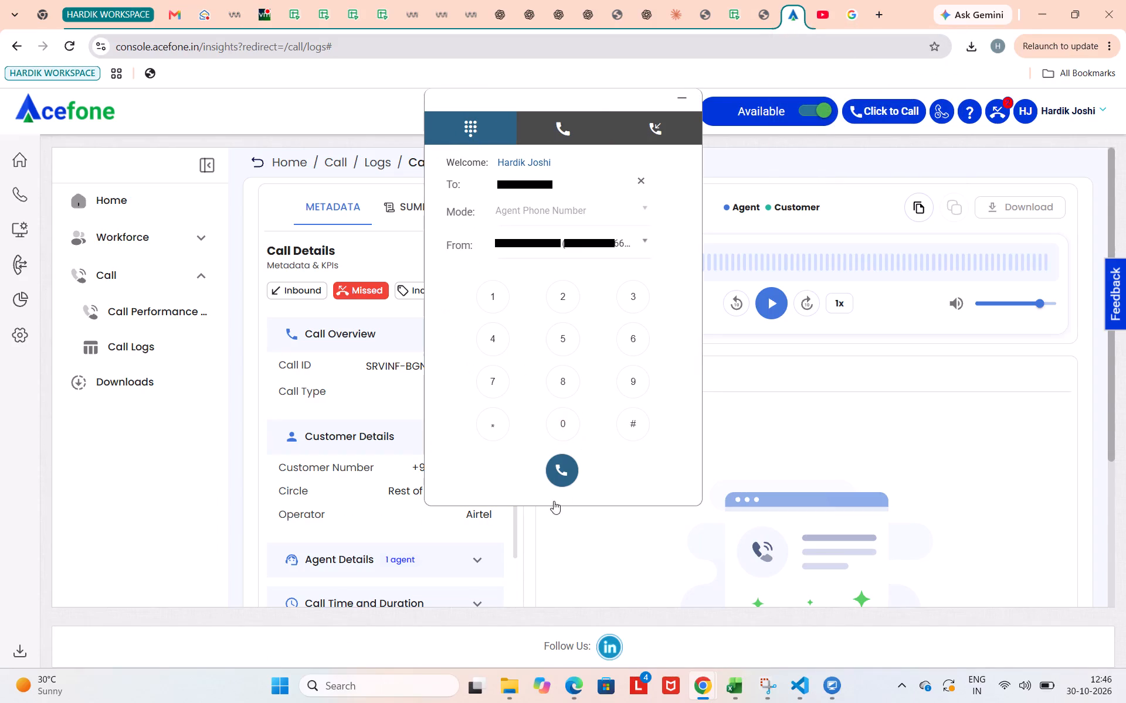
left_click(560, 469)
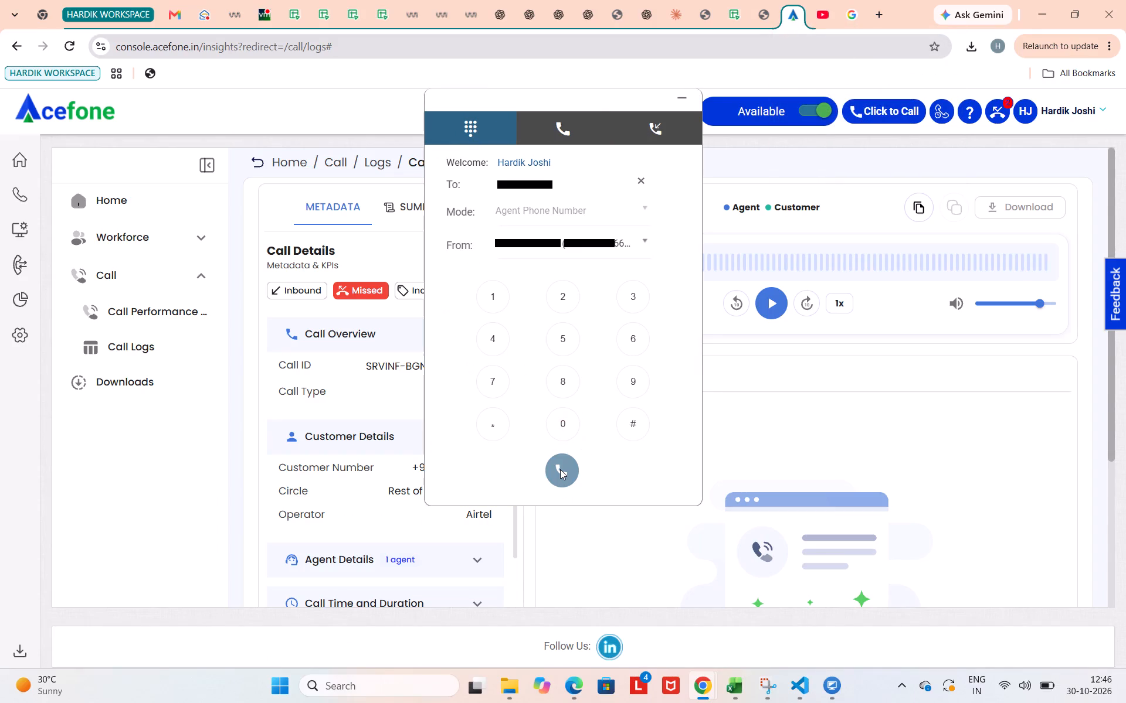
Return to Cliq, close the direct chat beside #Project Implementation Team, and reopen the #Certificate Cluster Implementation channel.
left_click(266, 1)
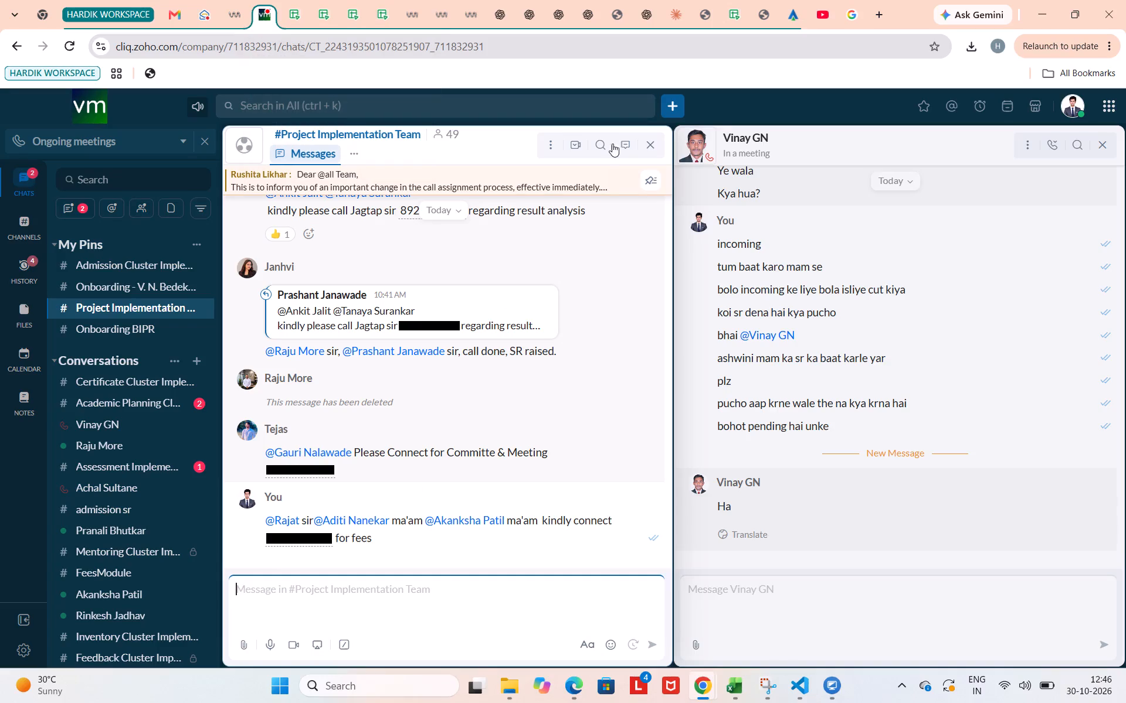
left_click(1109, 150)
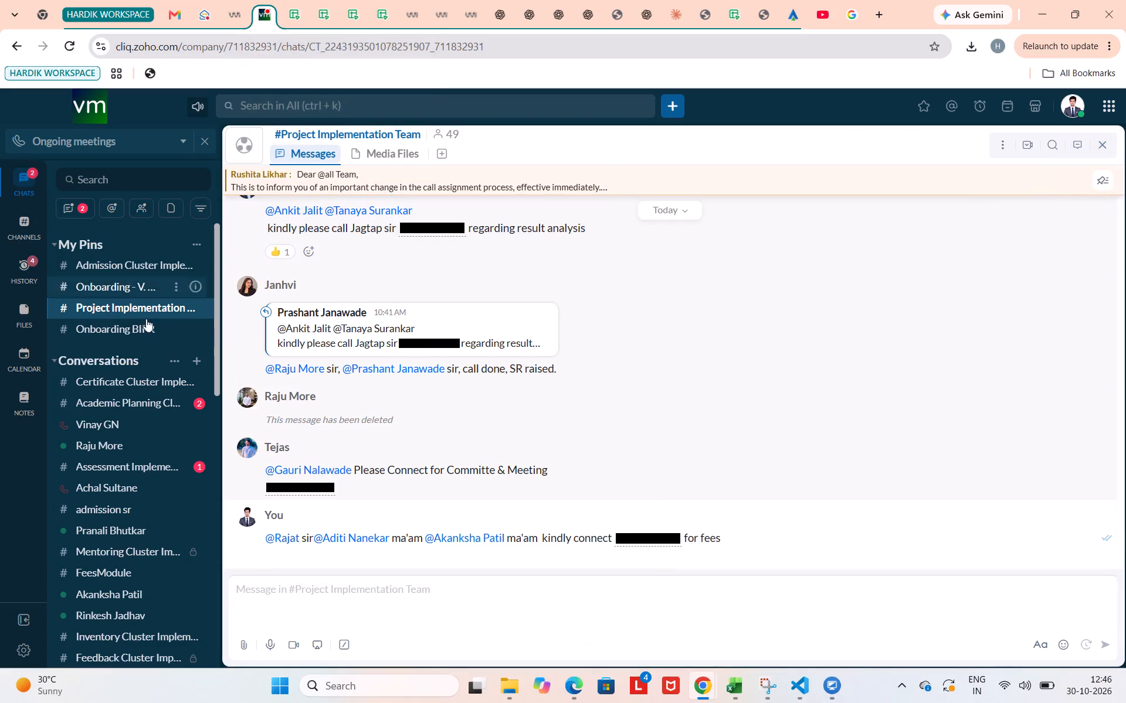
left_click(140, 378)
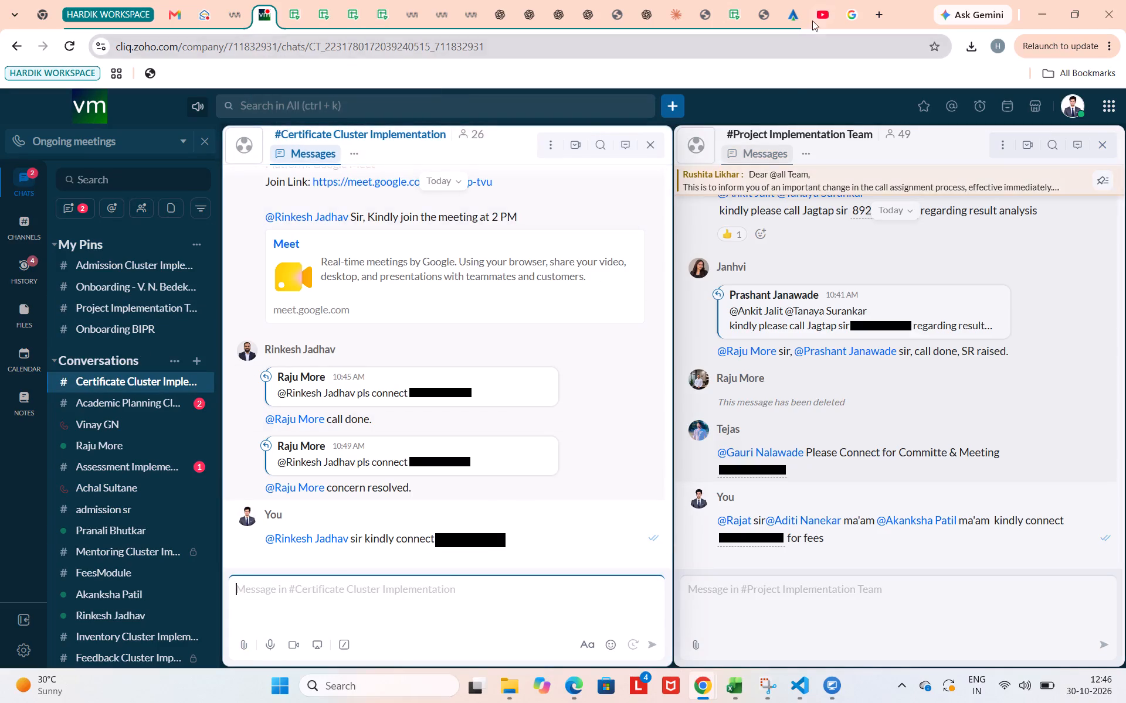
Switch back to Acefone and open the Call Detail Records.
left_click(794, 12)
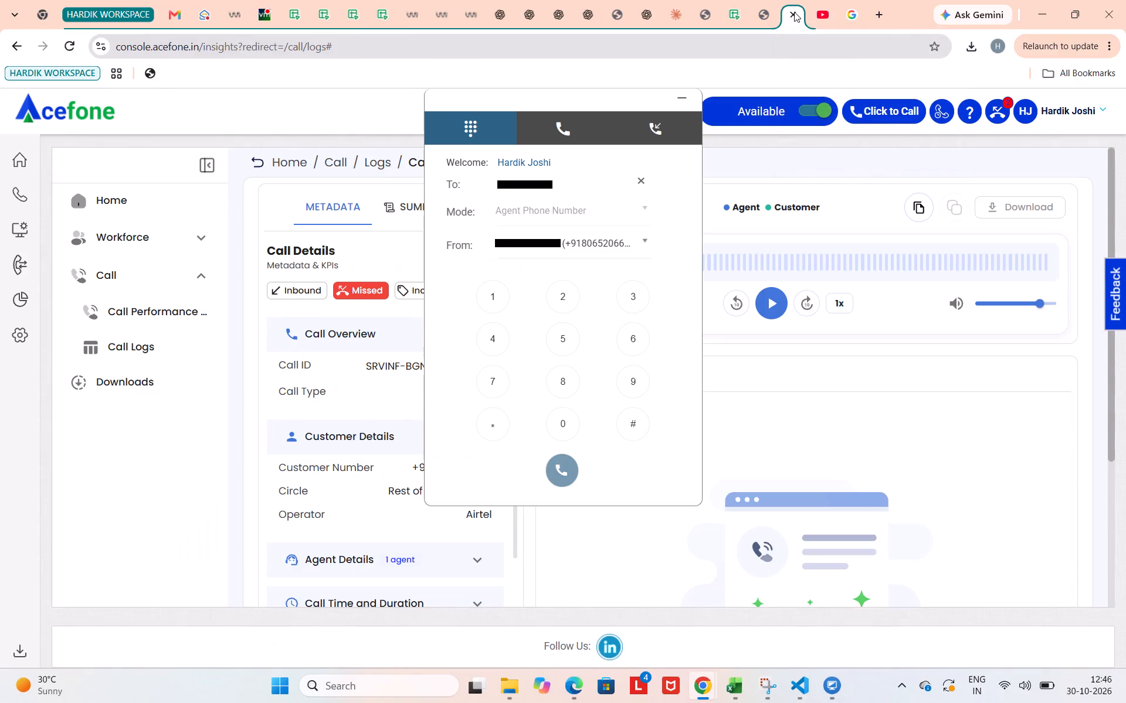
left_click(19, 261)
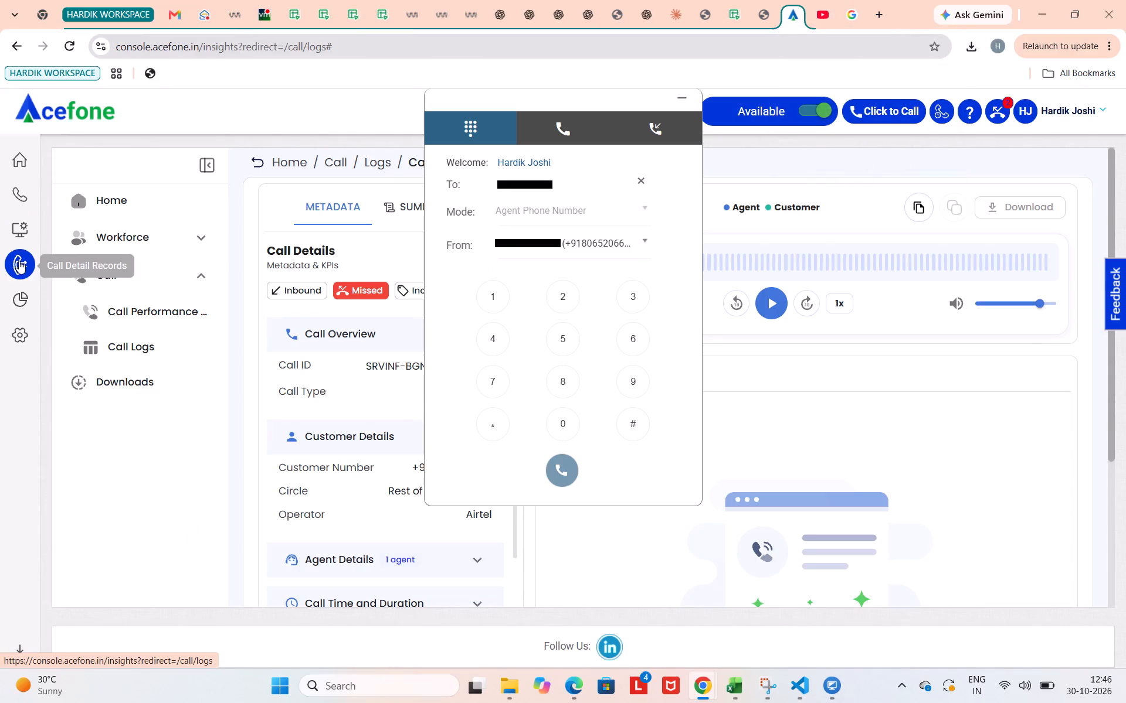
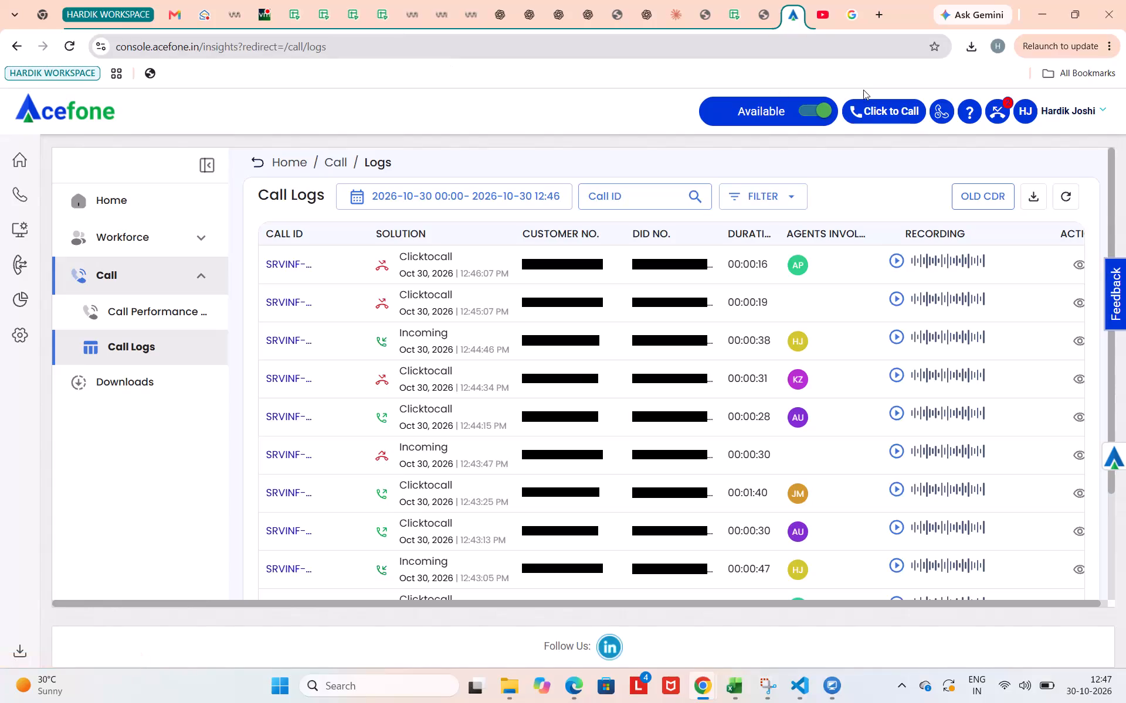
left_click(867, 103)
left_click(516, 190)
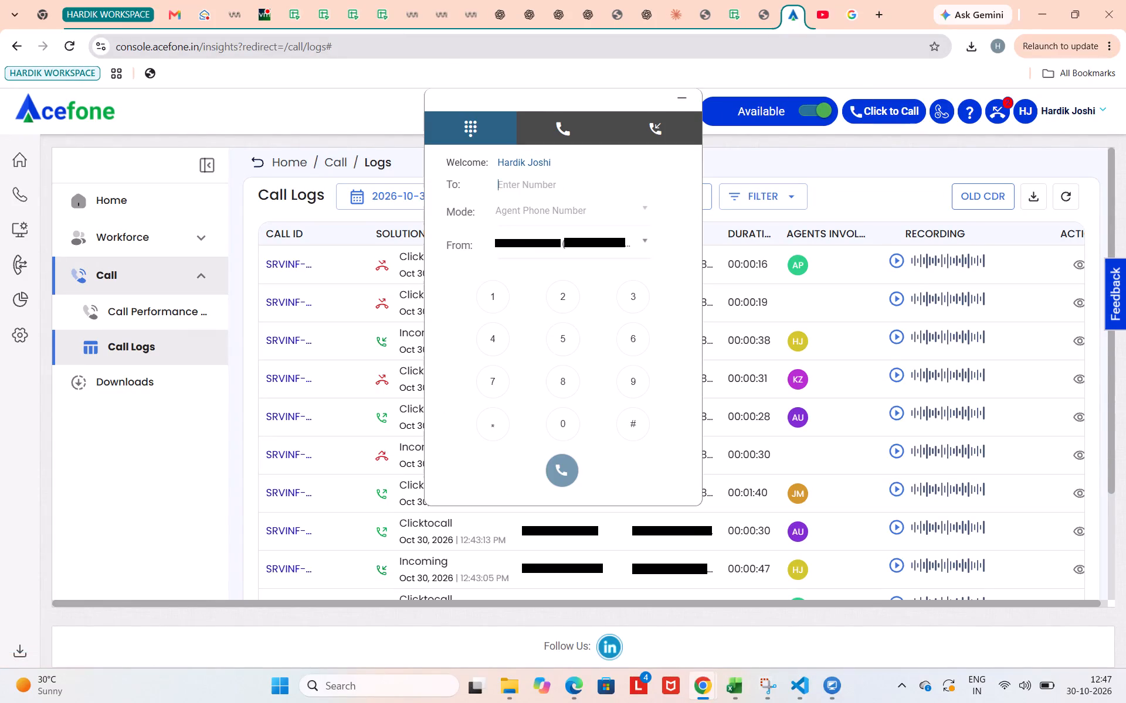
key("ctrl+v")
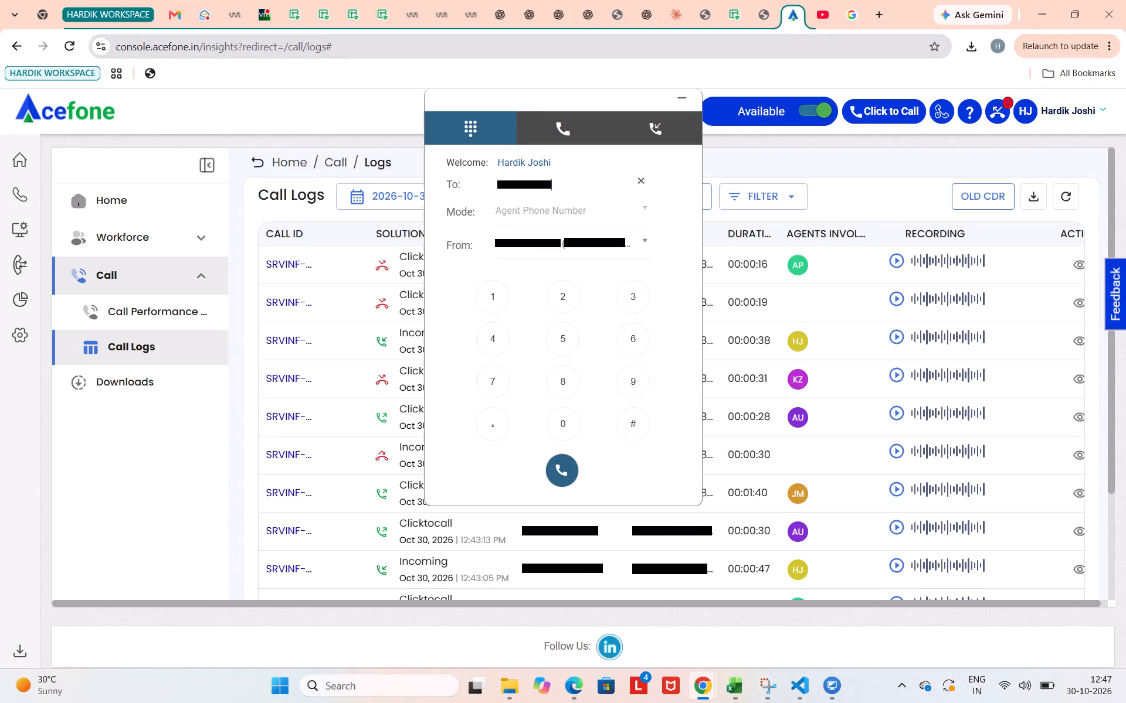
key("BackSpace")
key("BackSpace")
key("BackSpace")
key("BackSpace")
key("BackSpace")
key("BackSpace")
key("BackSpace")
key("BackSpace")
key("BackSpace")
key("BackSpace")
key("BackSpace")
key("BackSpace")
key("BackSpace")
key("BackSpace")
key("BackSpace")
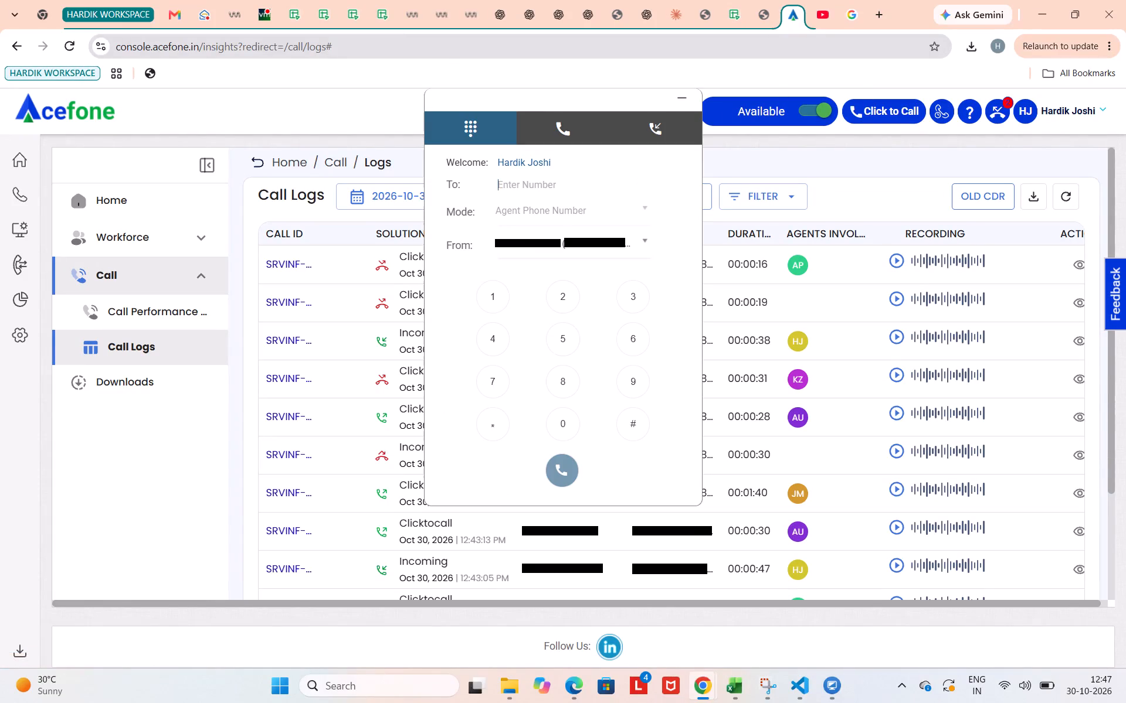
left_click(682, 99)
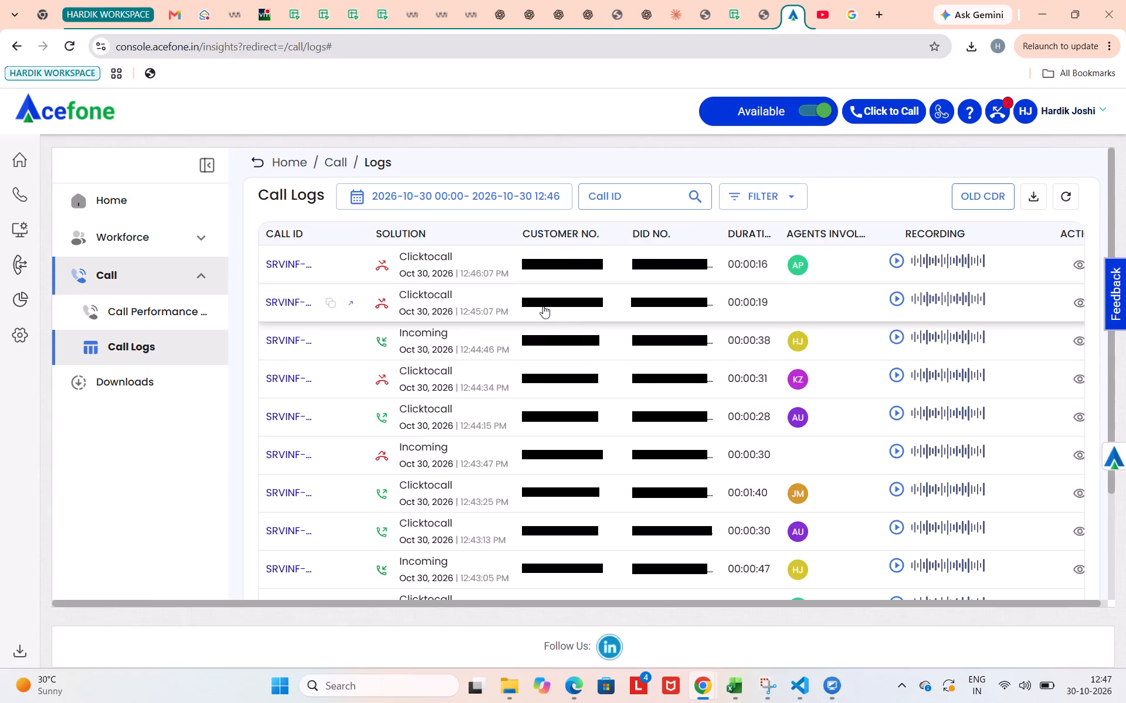
Open the call details of the missed Clicktocall entry from 12:45:07 PM and copy its customer number.
scroll(541, 304, "up", 6)
left_click_drag(538, 302, 754, 321)
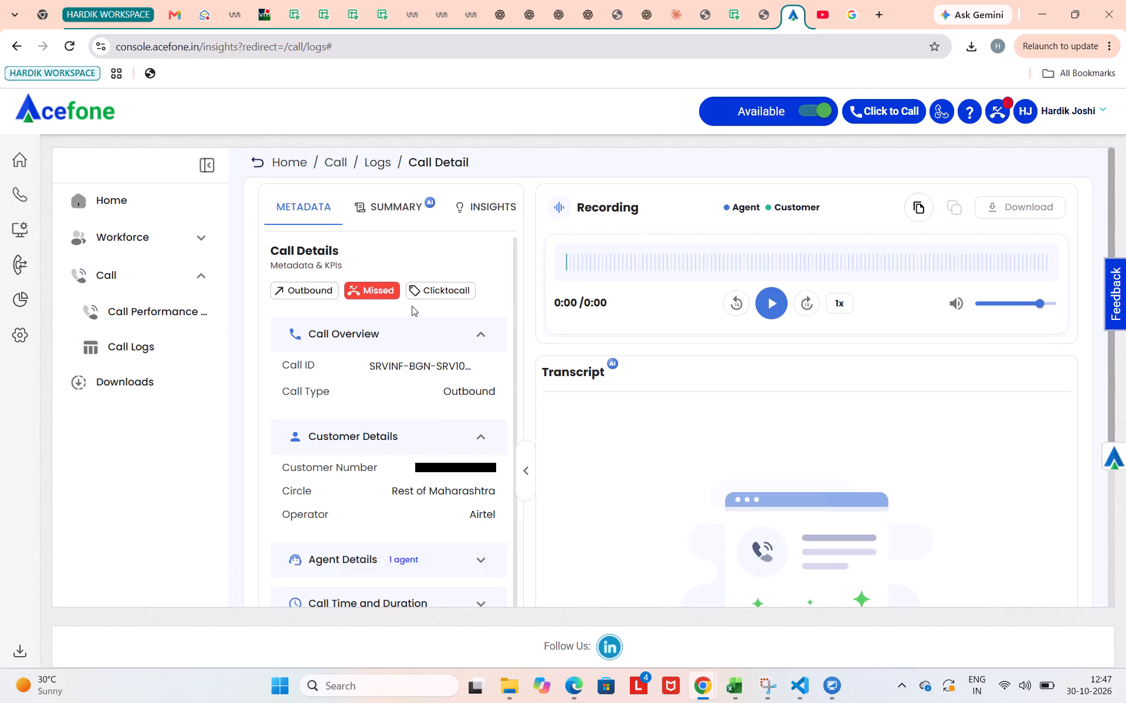
left_click_drag(430, 467, 548, 480)
left_click(484, 468)
double_click(450, 470)
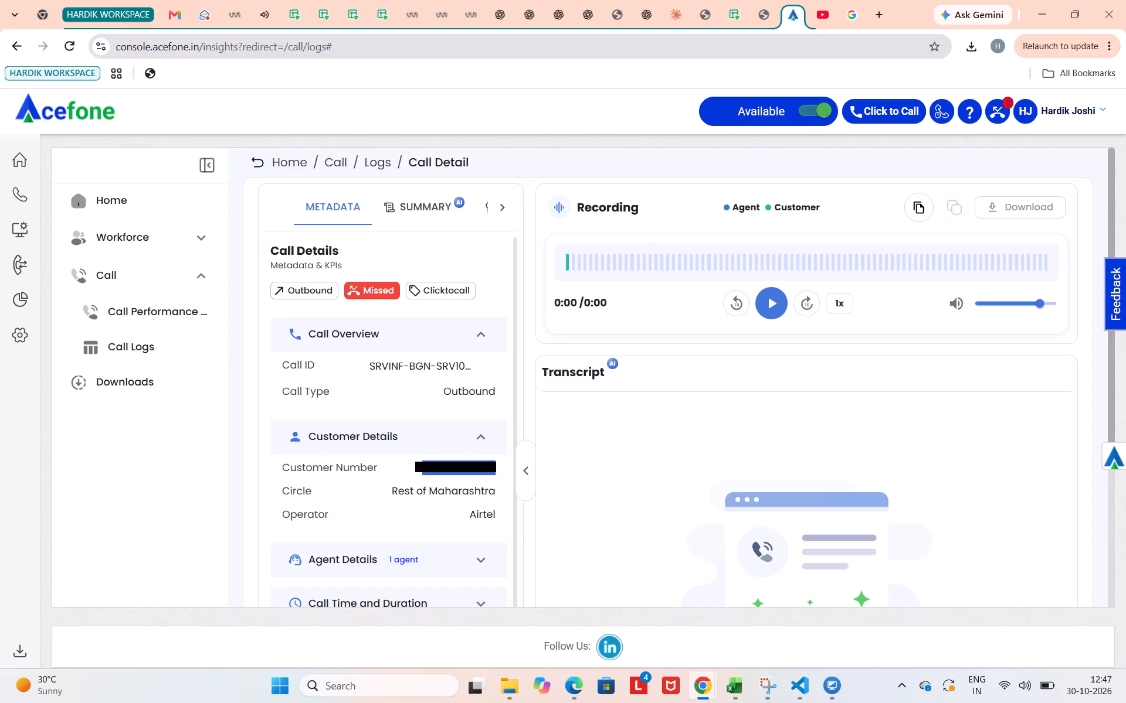
left_click(445, 470)
left_click_drag(434, 464, 487, 467)
left_click(467, 460)
left_click_drag(435, 469, 504, 474)
key("ctrl+c")
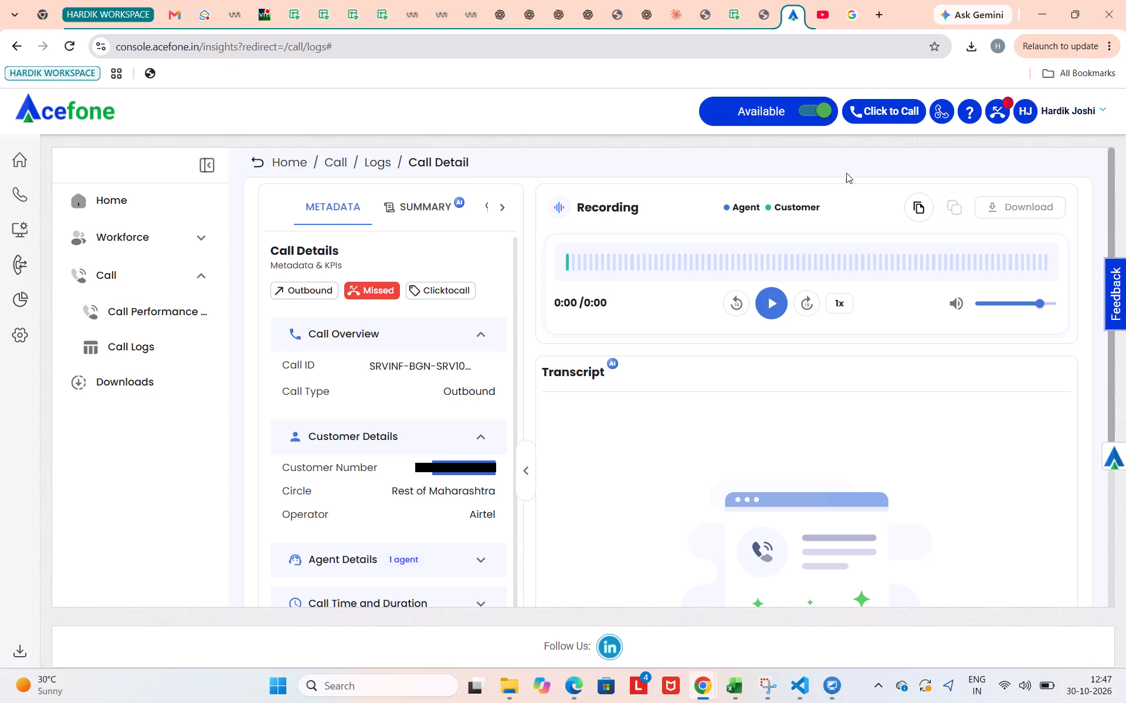
Place an outbound Click to Call call to the copied customer number.
left_click(881, 92)
left_click(881, 99)
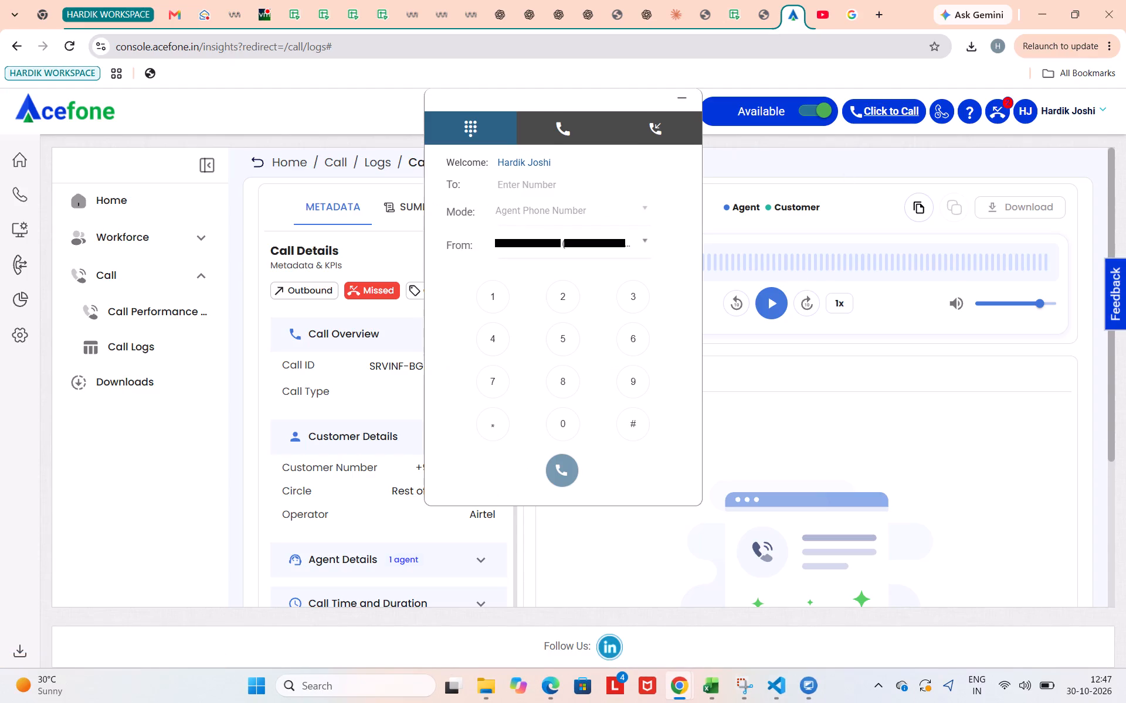
left_click(521, 186)
key("ctrl+v")
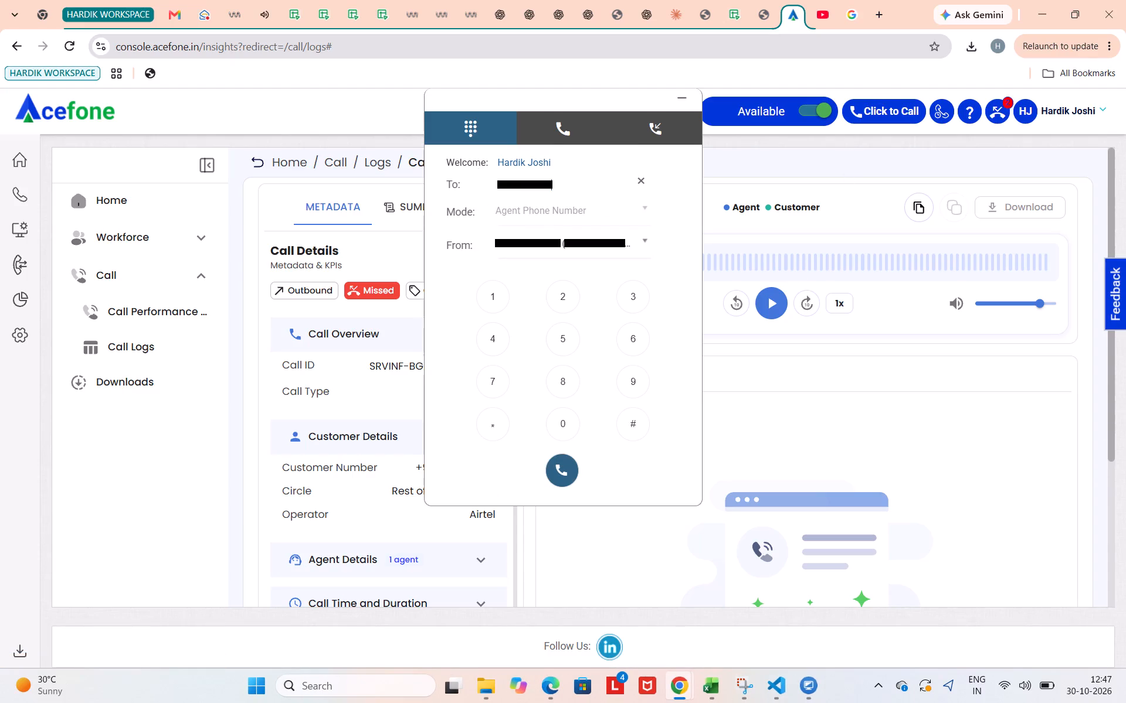
left_click(558, 470)
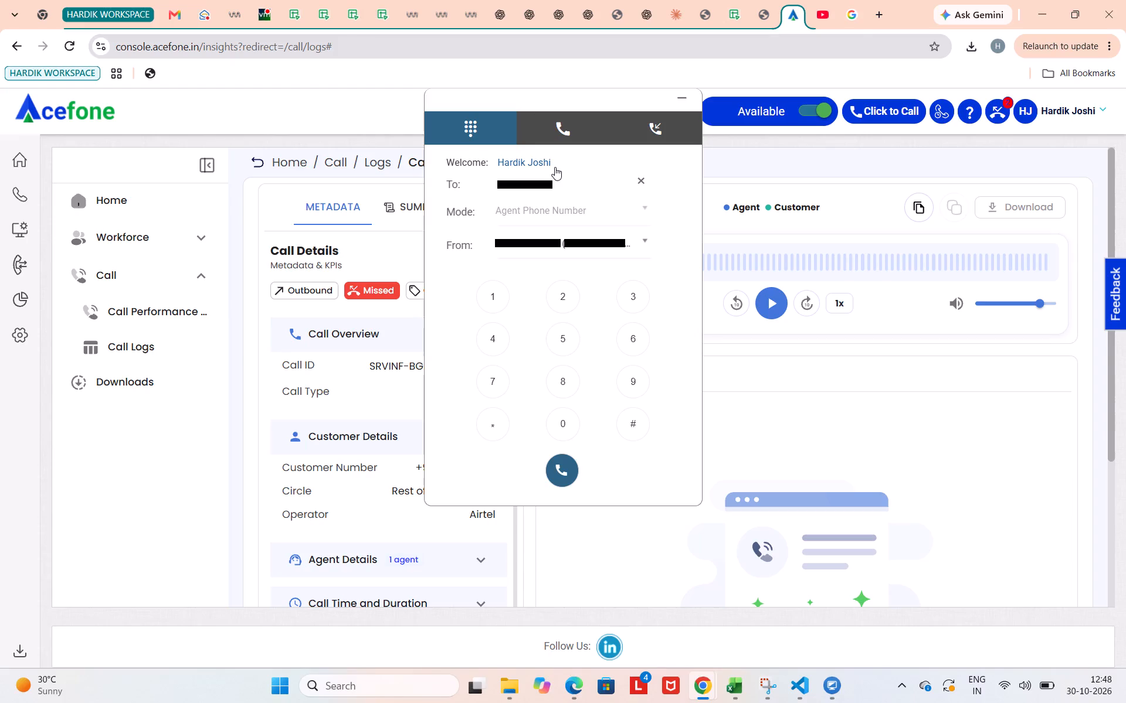
left_click(555, 186)
Reload the Call Logs and look through the latest call entries.
left_click(35, 273)
left_click(0, 252)
left_click(12, 260)
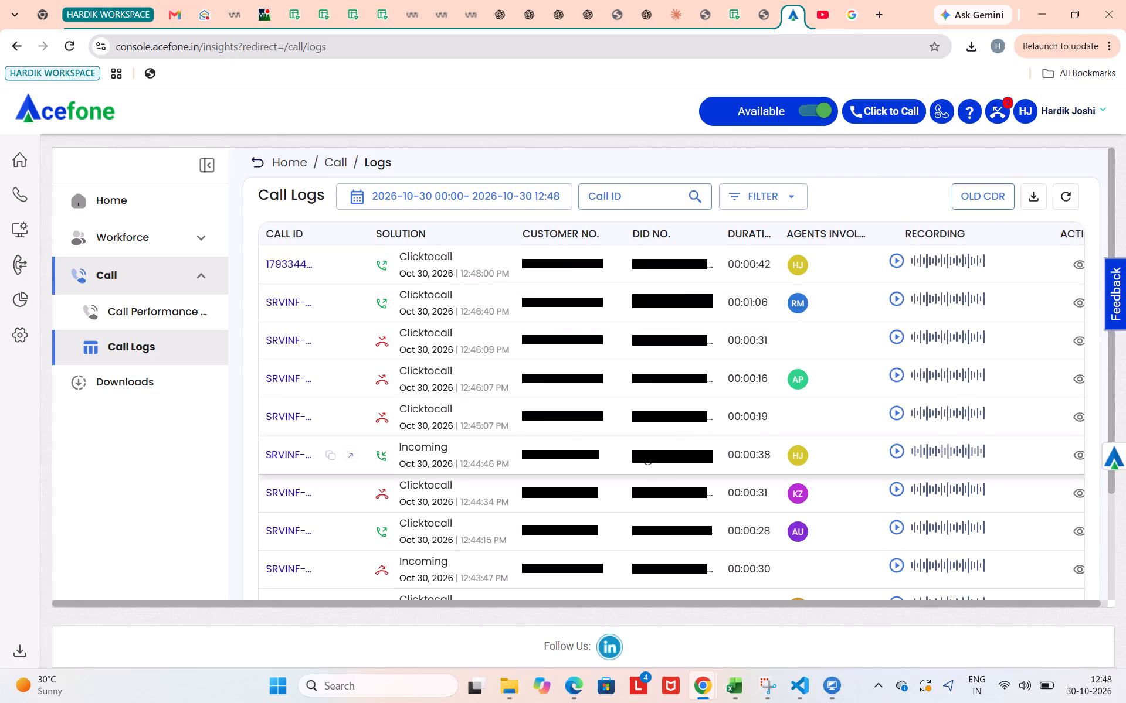
scroll(645, 451, "down", 2)
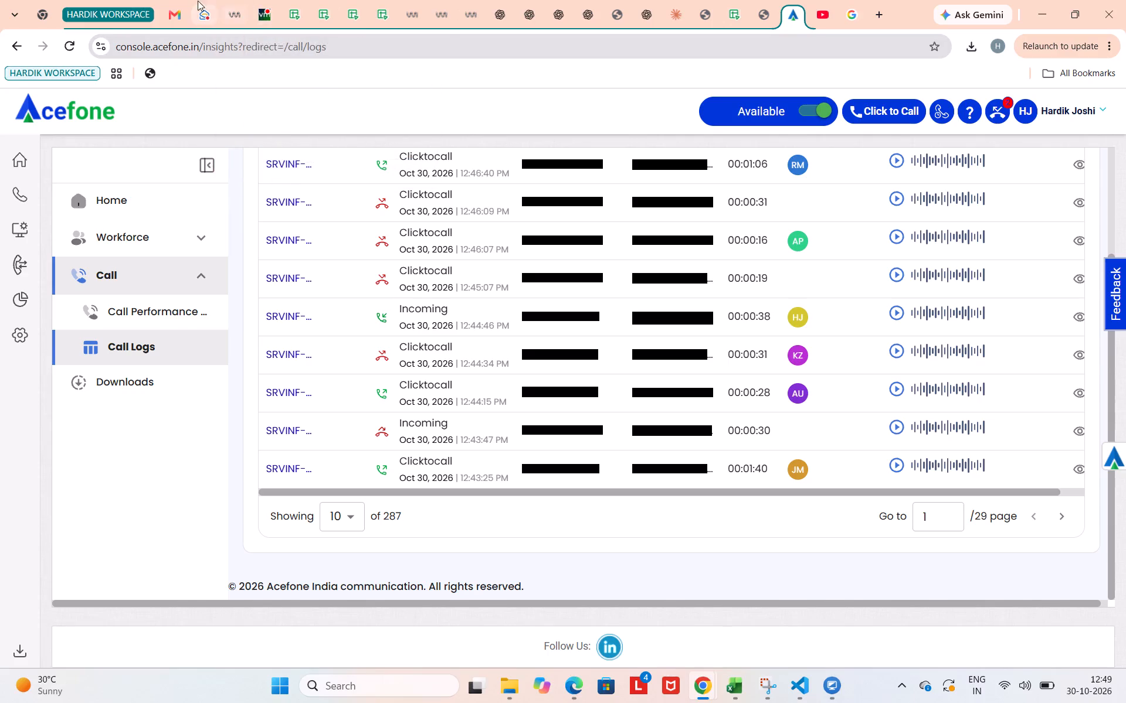
Switch to vmedulife Project Management, review the pending Call Back Requests, and close the request list.
left_click(469, 21)
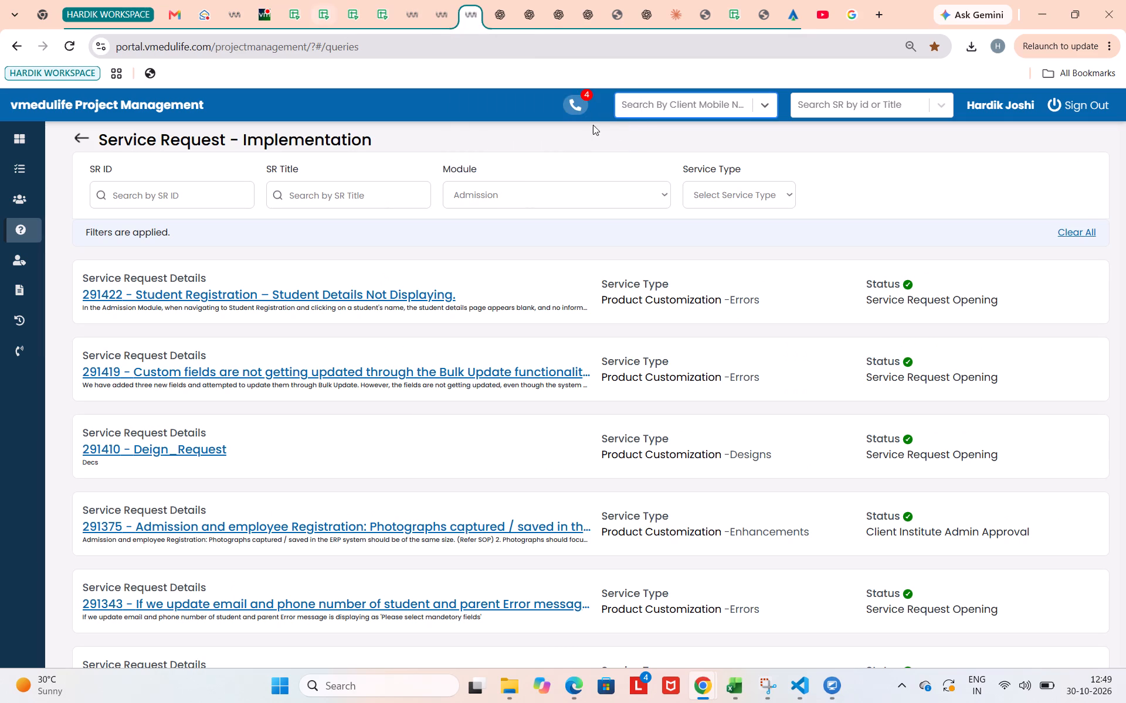
left_click(595, 114)
left_click(582, 106)
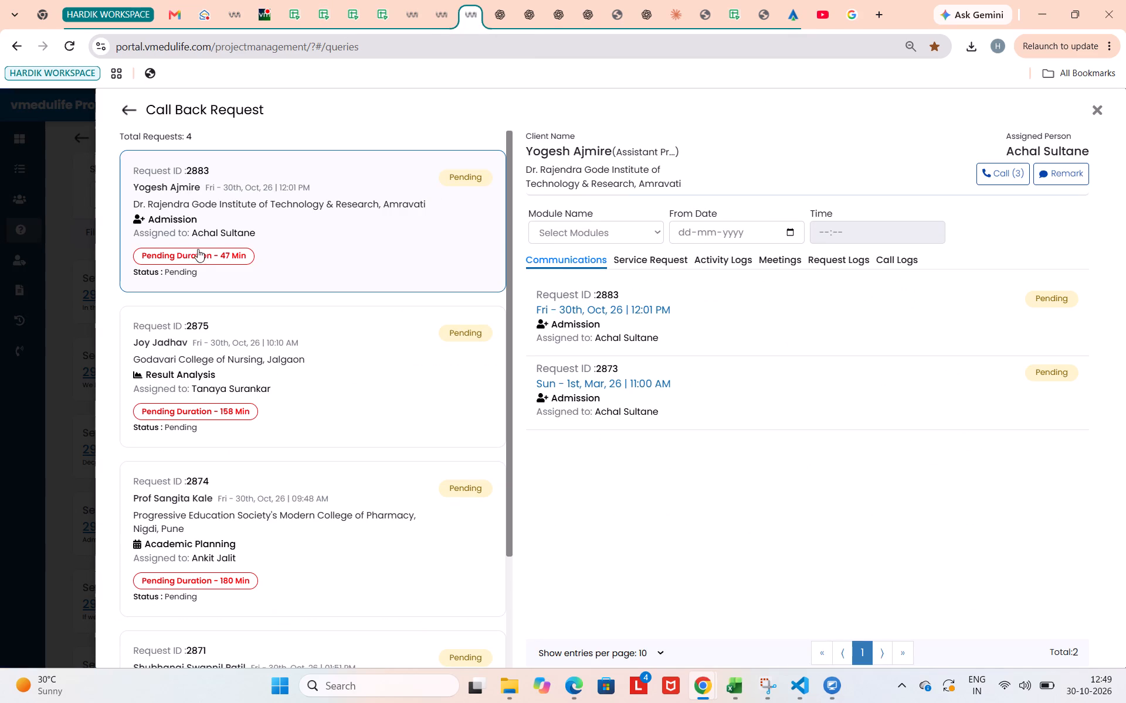
scroll(226, 470, "down", 6)
scroll(226, 470, "up", 4)
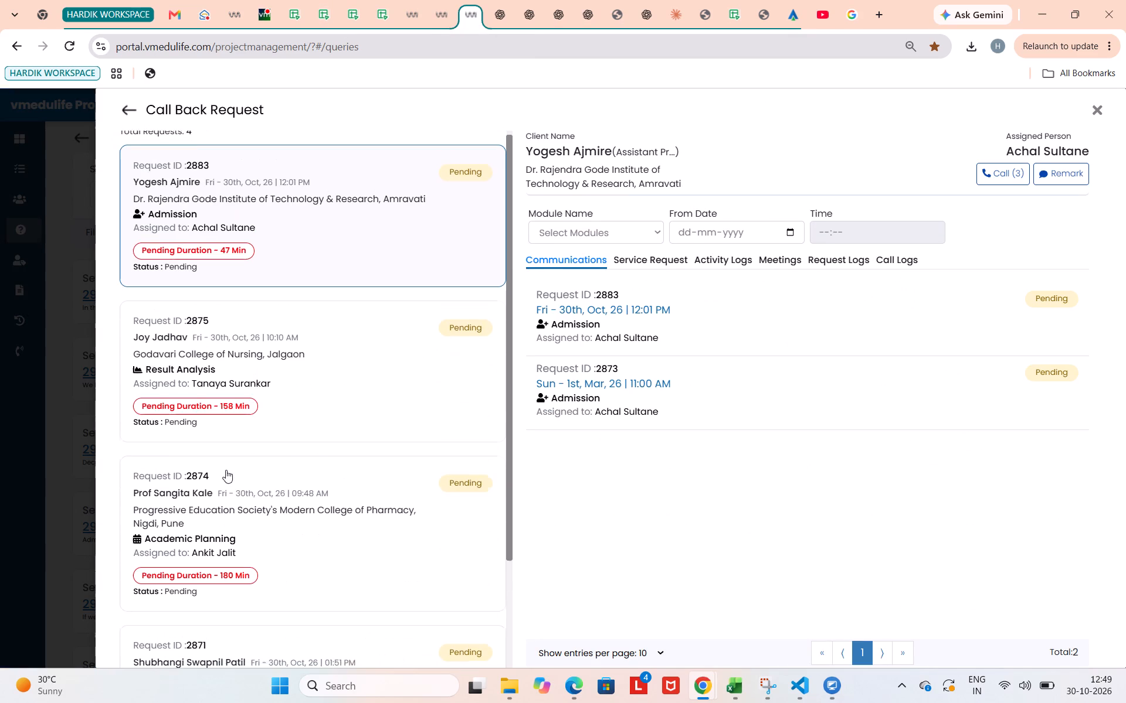
scroll(226, 470, "up", 4)
scroll(226, 470, "down", 5)
scroll(226, 470, "up", 1)
scroll(226, 470, "down", 1)
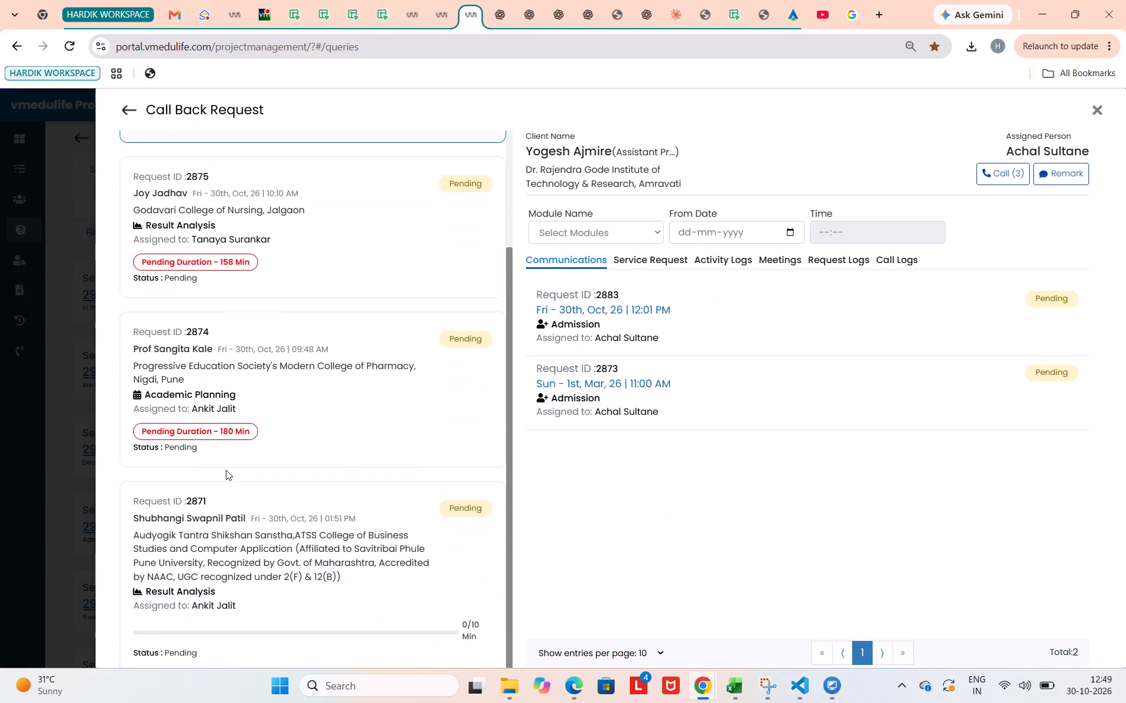
left_click(131, 106)
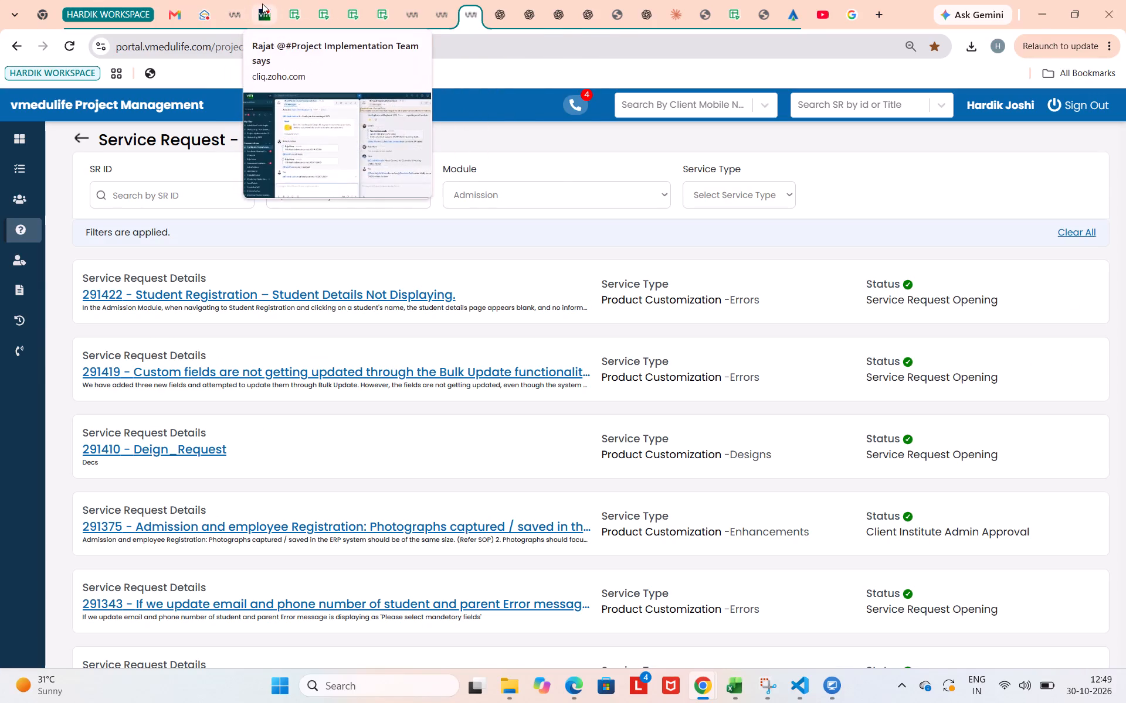
Switch to the Vm software portal, reopen the Admission module from the workspace's module list, and view its Settings page.
left_click(235, 8)
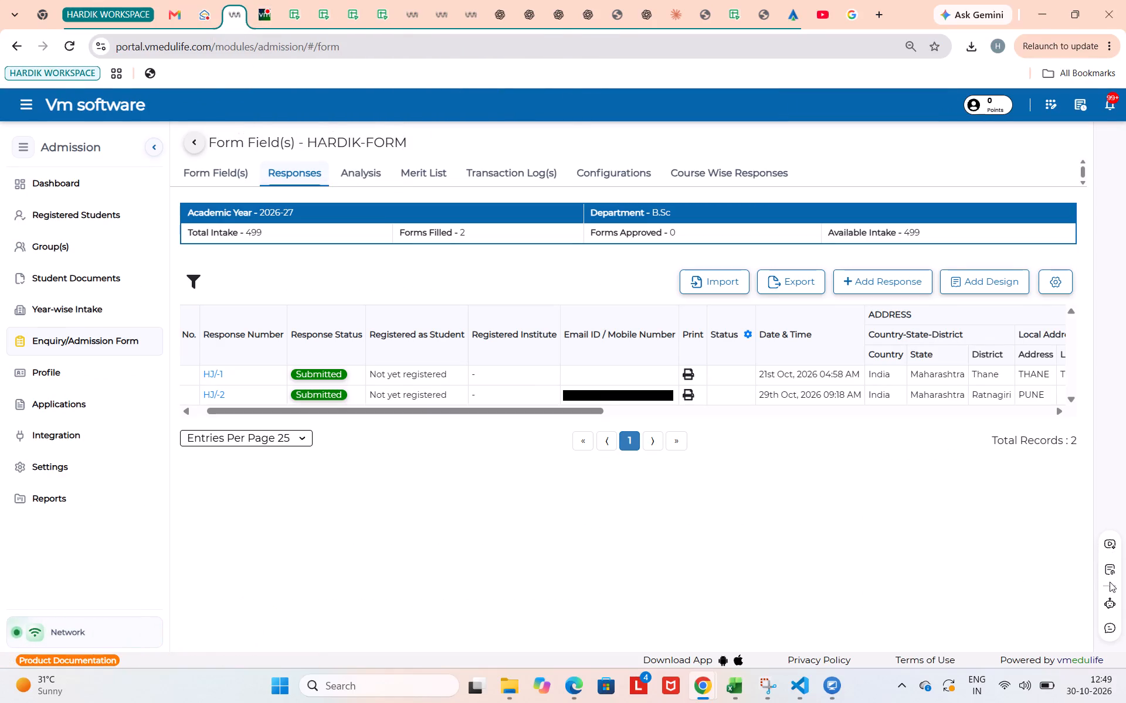
left_click(137, 108)
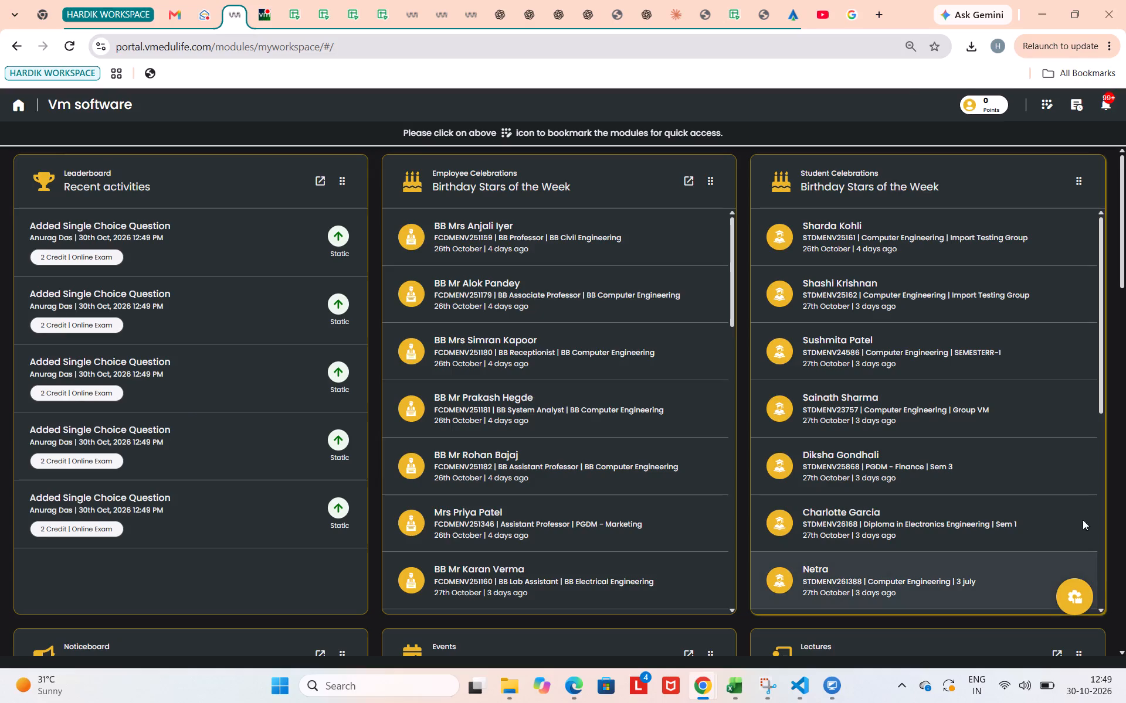
left_click(1047, 109)
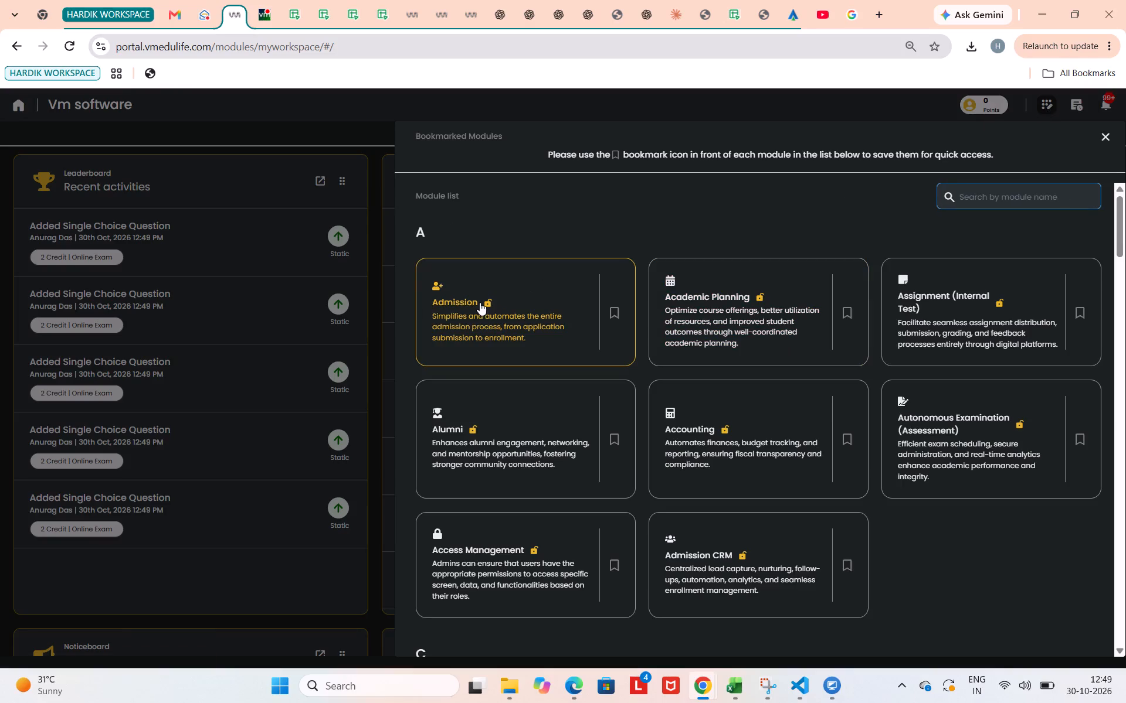
left_click(480, 302)
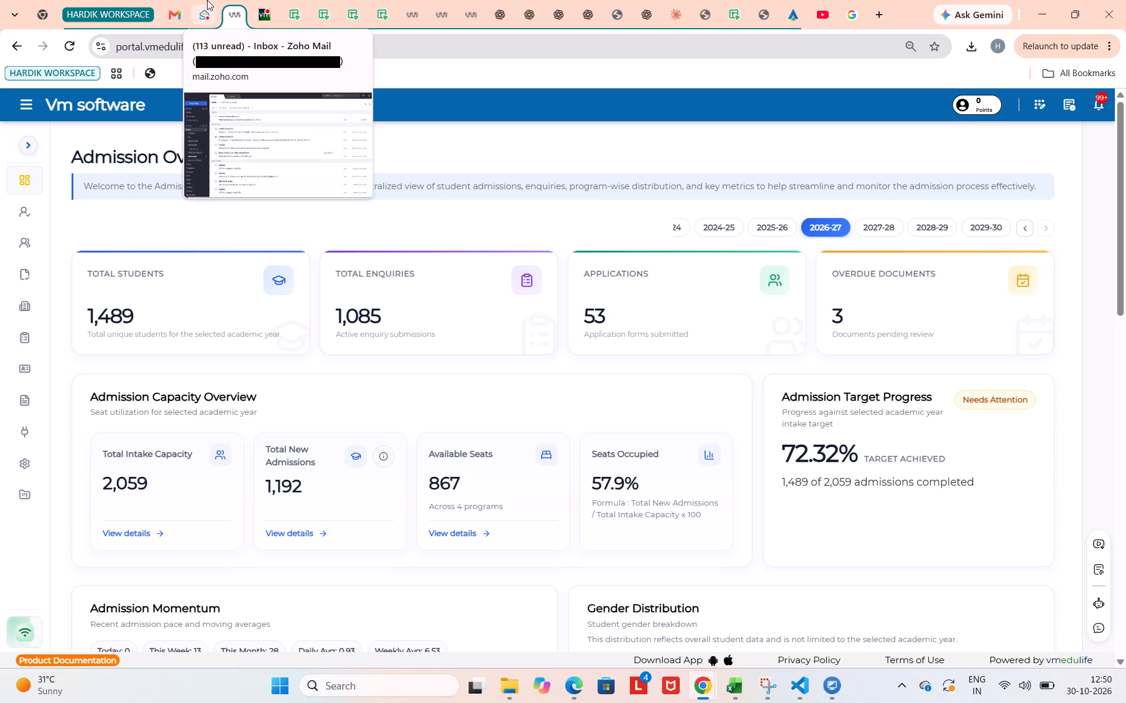
left_click(17, 469)
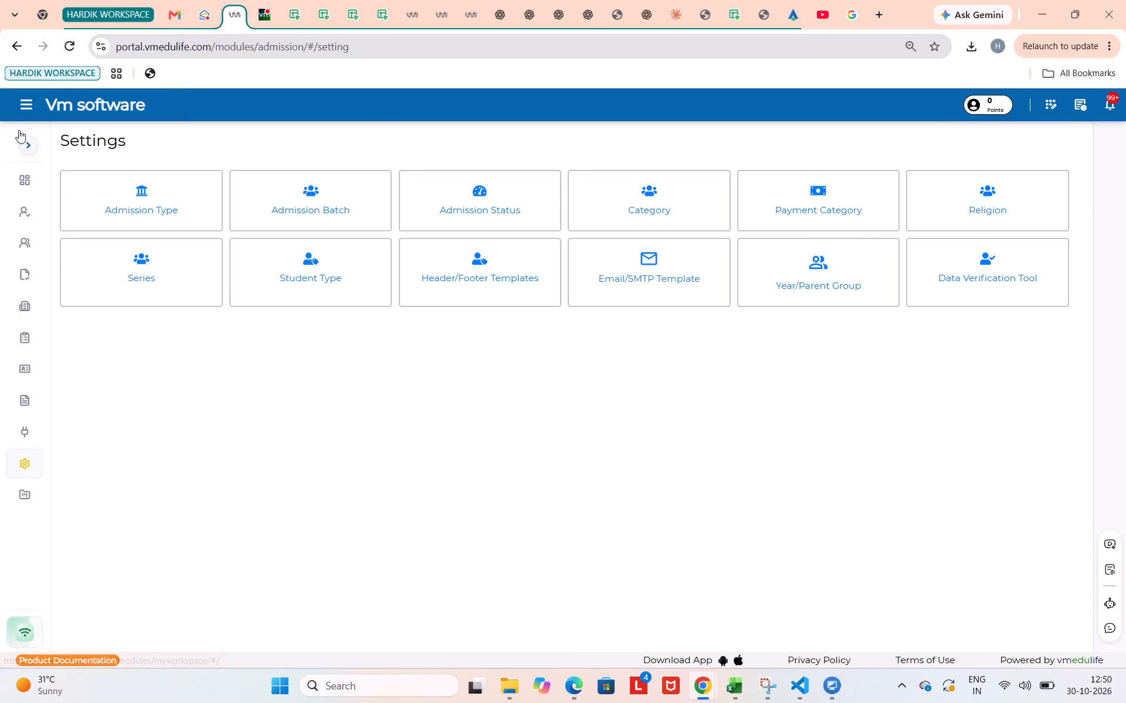
left_click(29, 134)
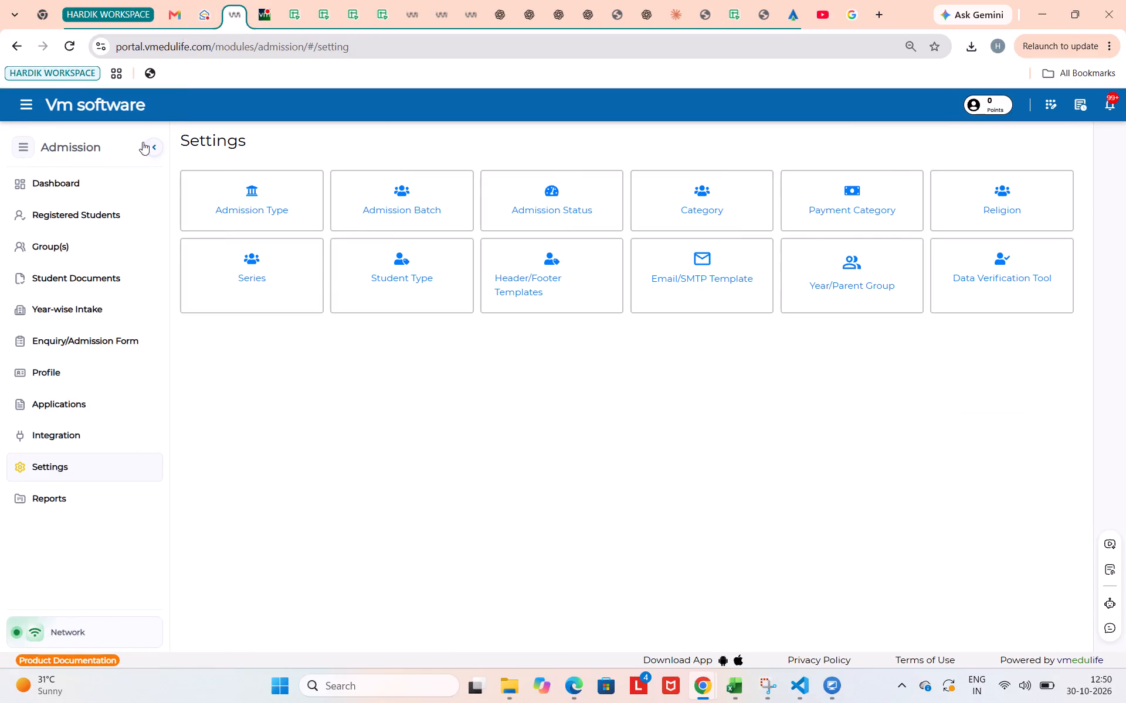
left_click(143, 147)
Return to the Vm software workspace, search the module list for "help", and open the Help Desk module.
left_click(117, 93)
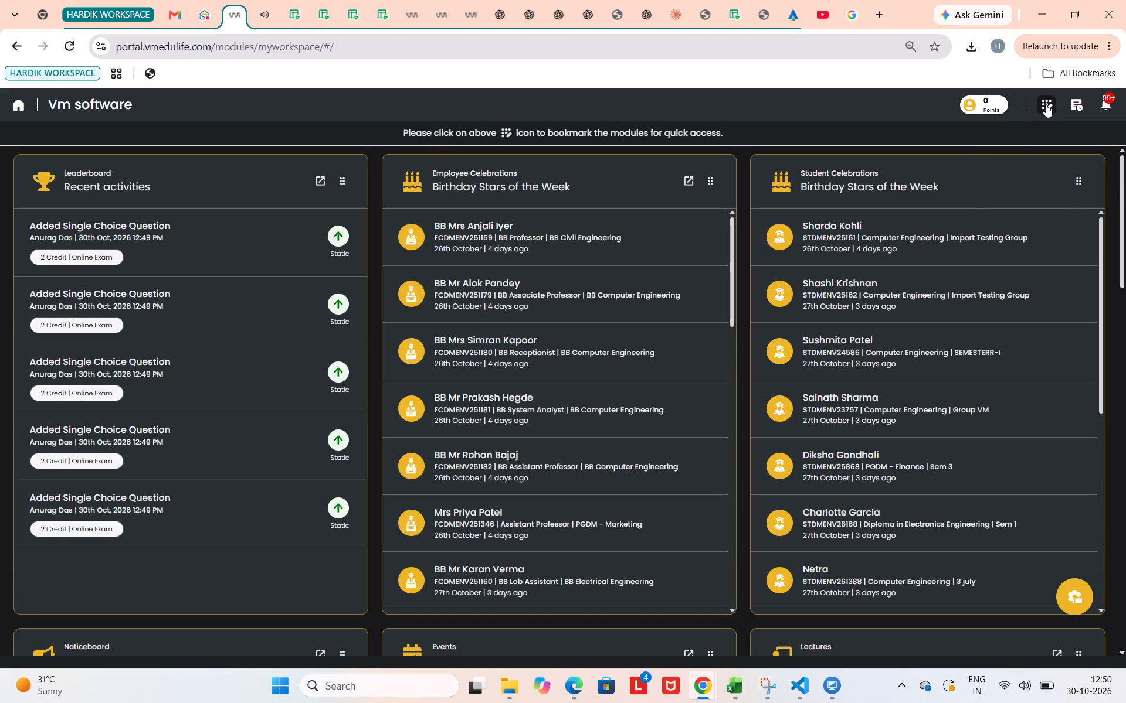
left_click(1046, 104)
left_click(1030, 200)
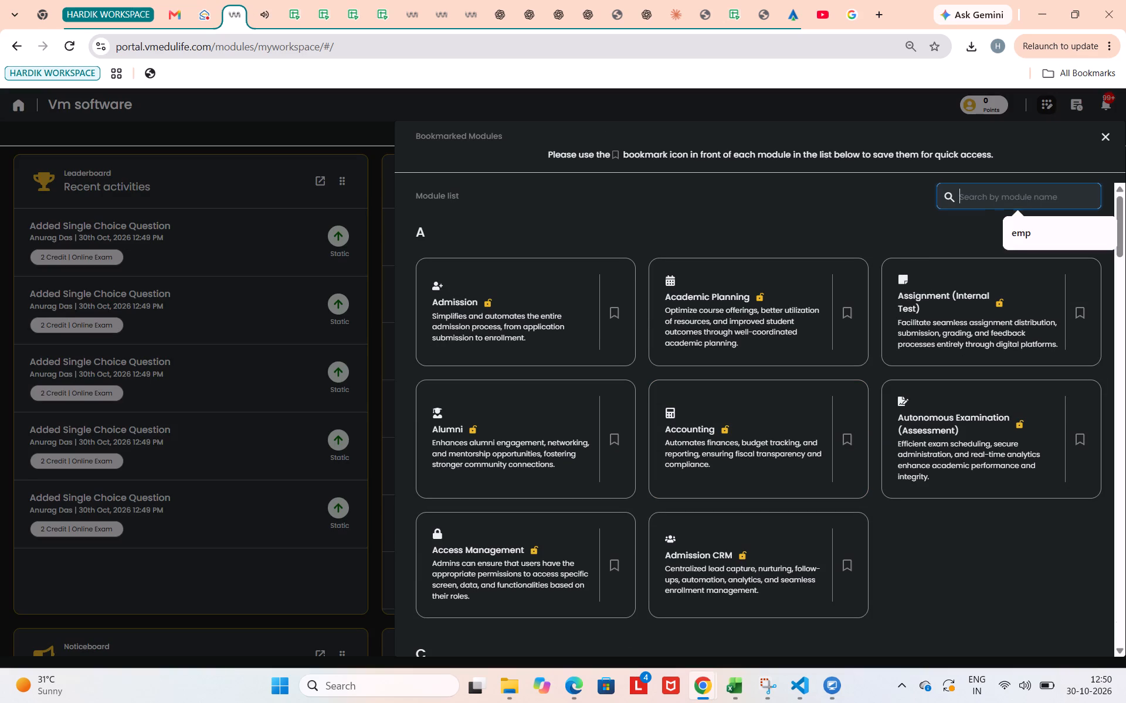
type("help")
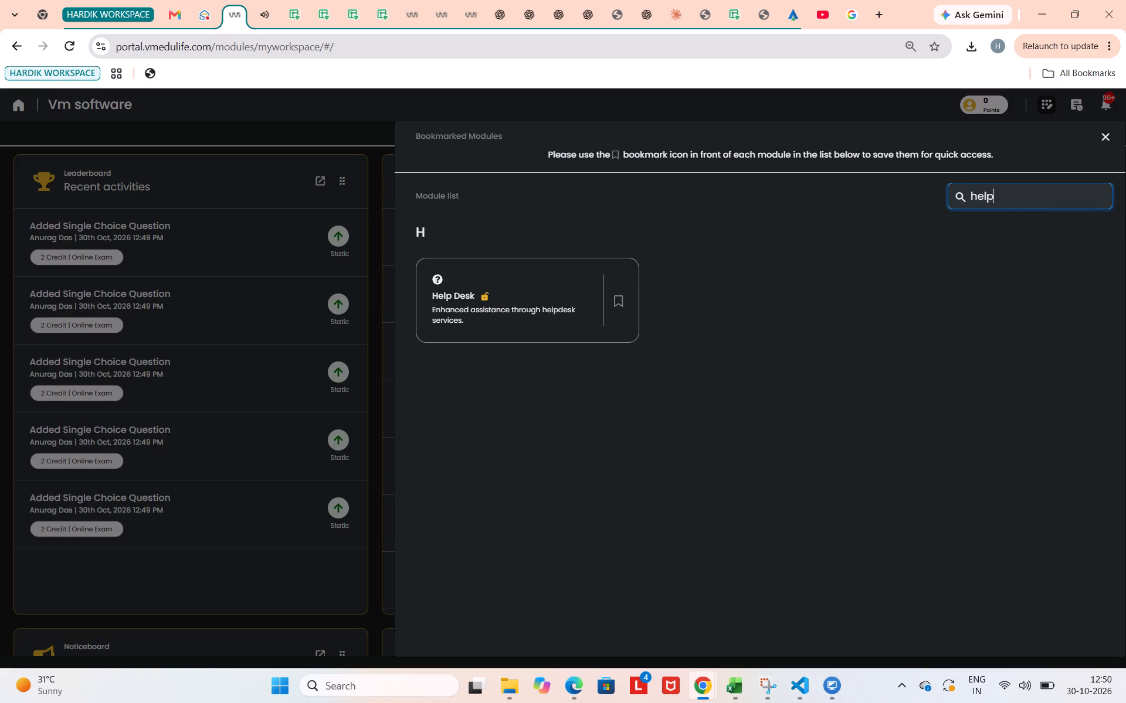
left_click(479, 296)
left_click(476, 296)
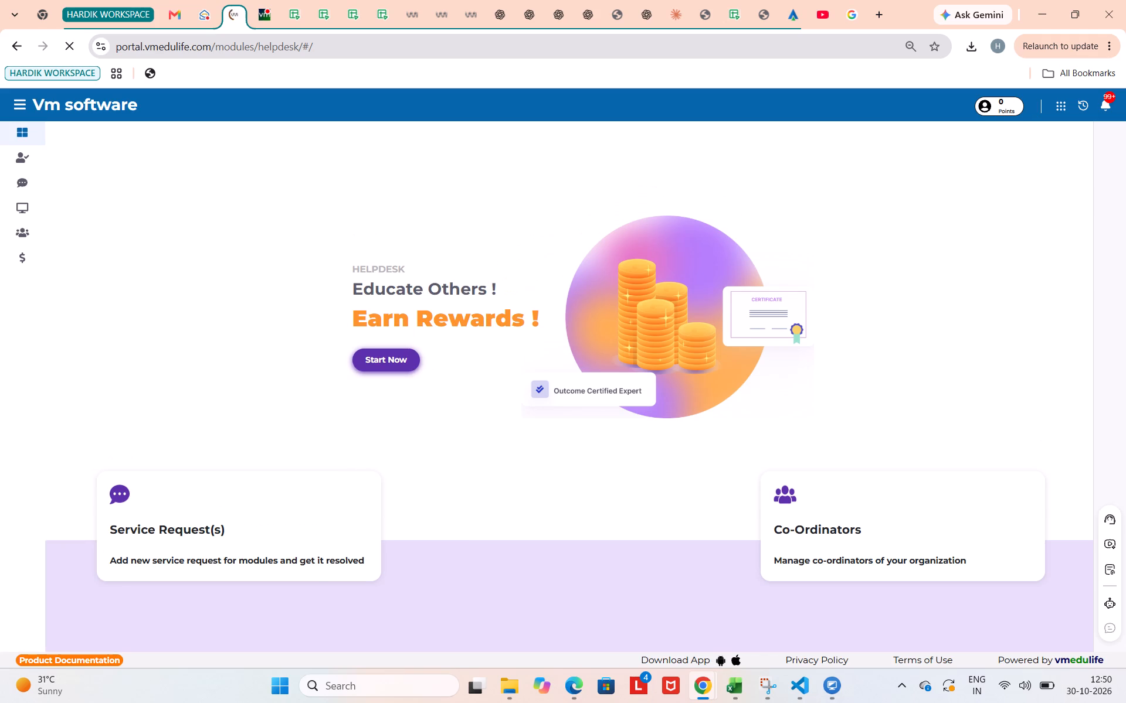
Open Help Desk's Call Request pane, check the pending call requests and the call history, and close it.
left_click(1107, 519)
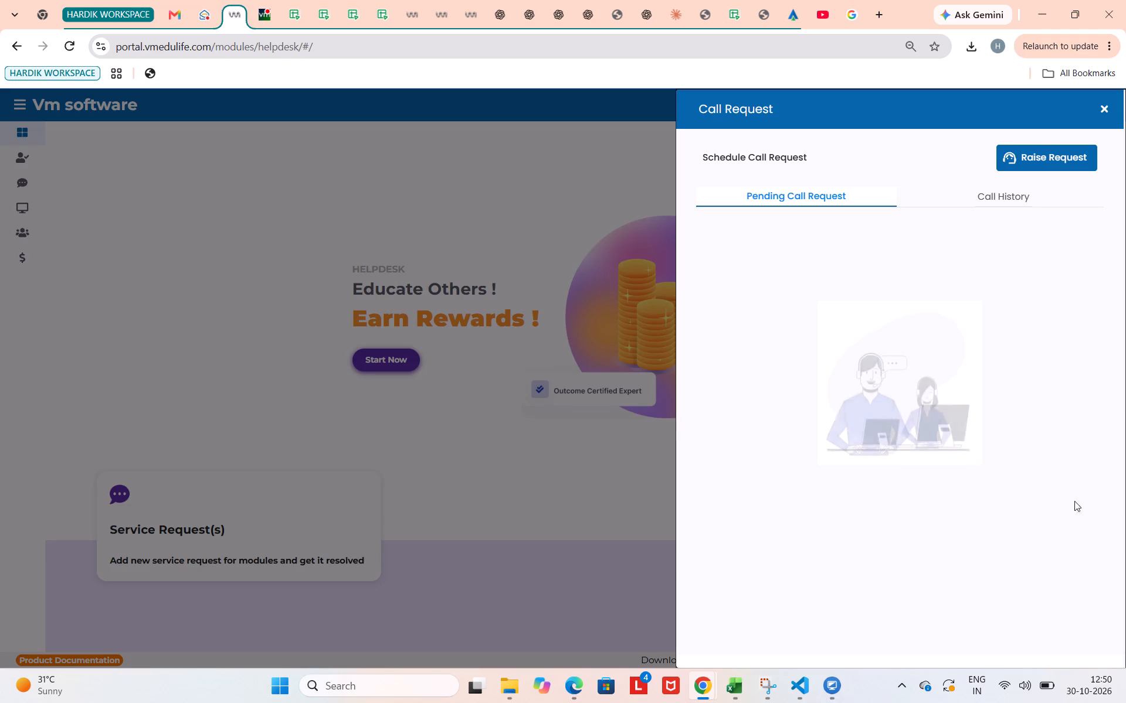
left_click(767, 162)
left_click(971, 200)
left_click(981, 205)
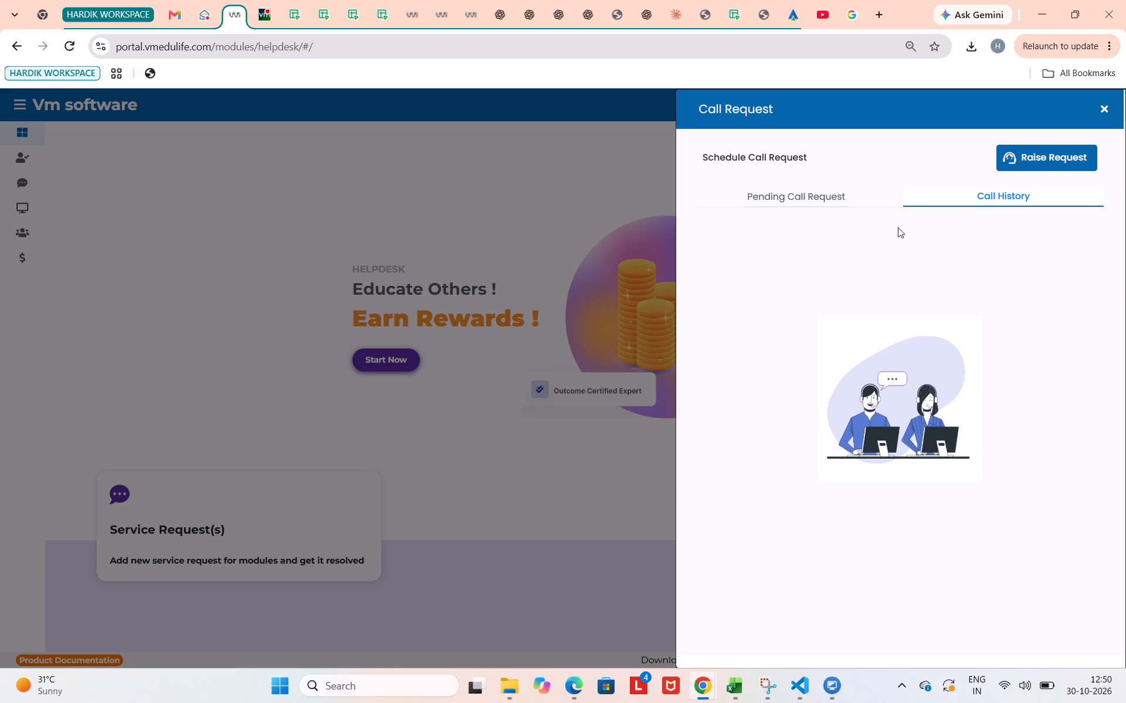
left_click(789, 261)
left_click(806, 248)
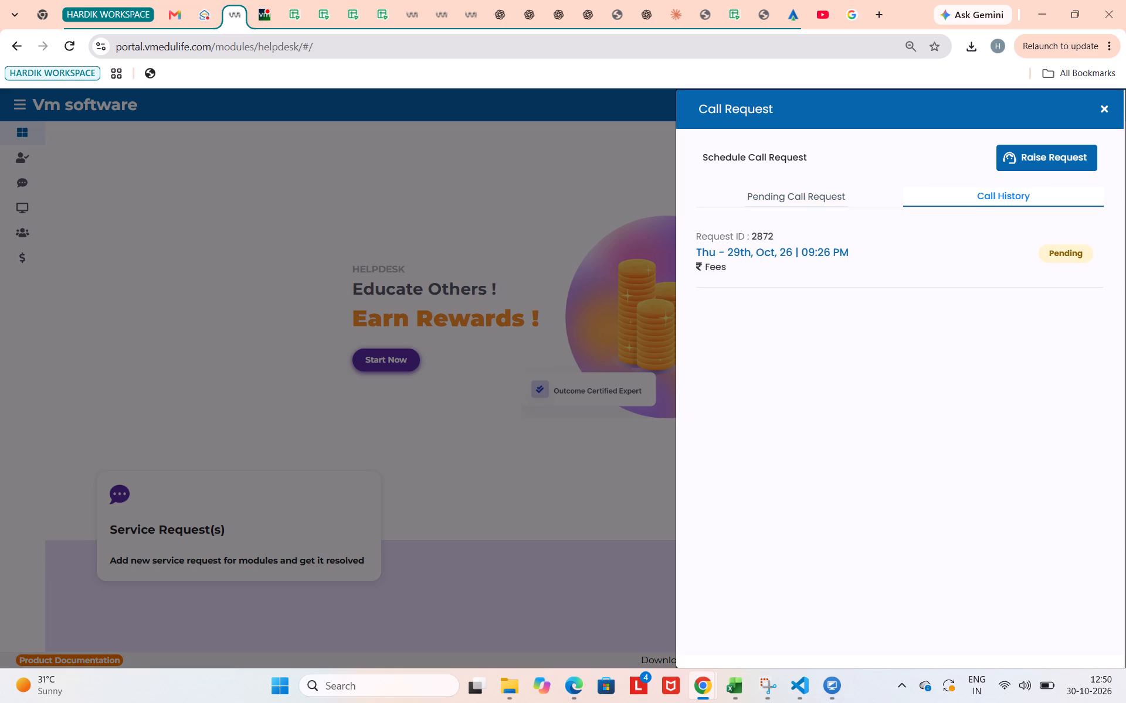
left_click(801, 204)
left_click(997, 206)
left_click(801, 246)
left_click(1107, 111)
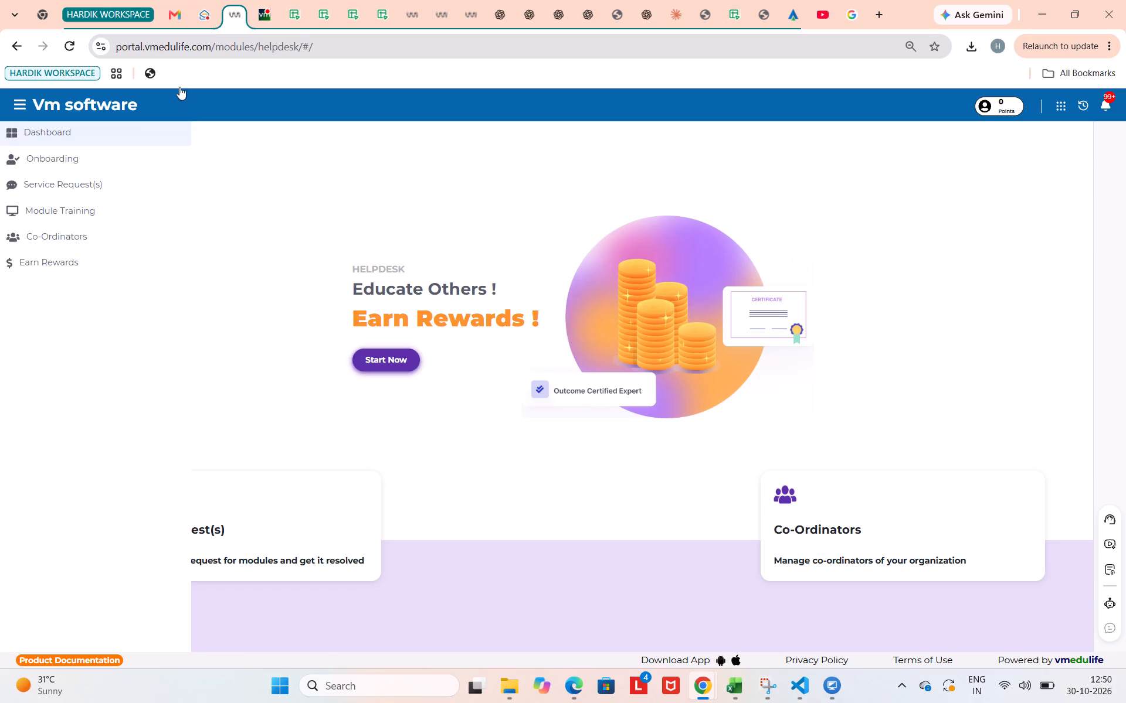
Switch to Cliq and close the #Project Implementation Team and #Certificate Cluster Implementation channels.
left_click(258, 9)
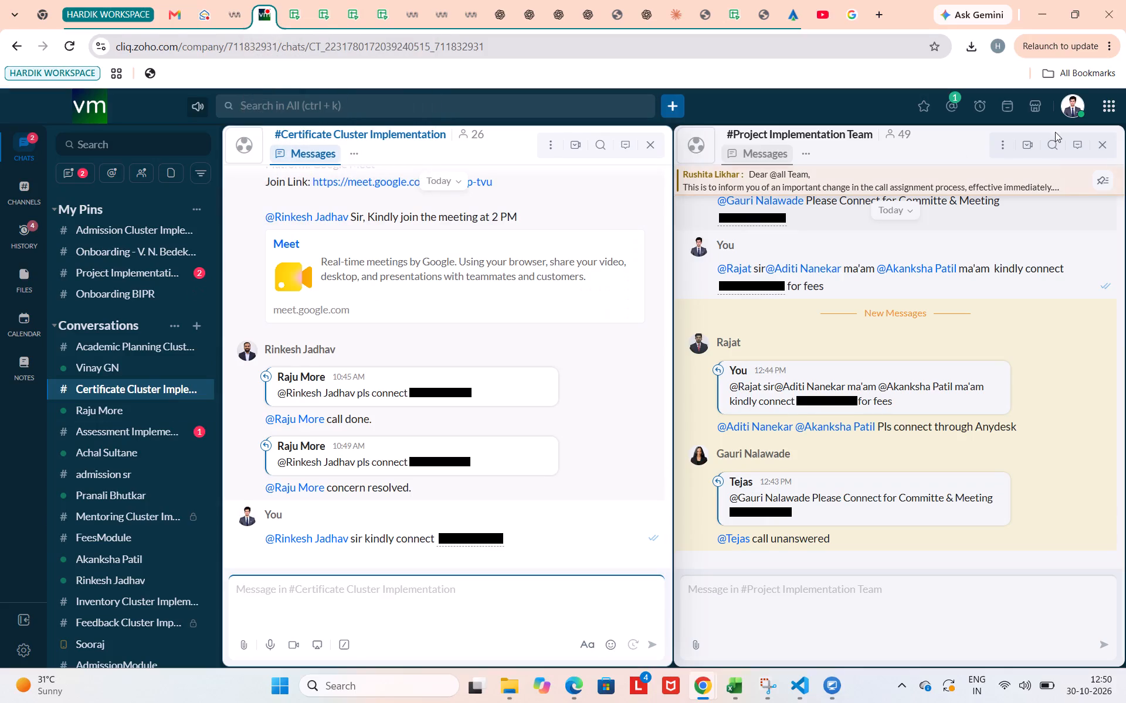
left_click(1099, 145)
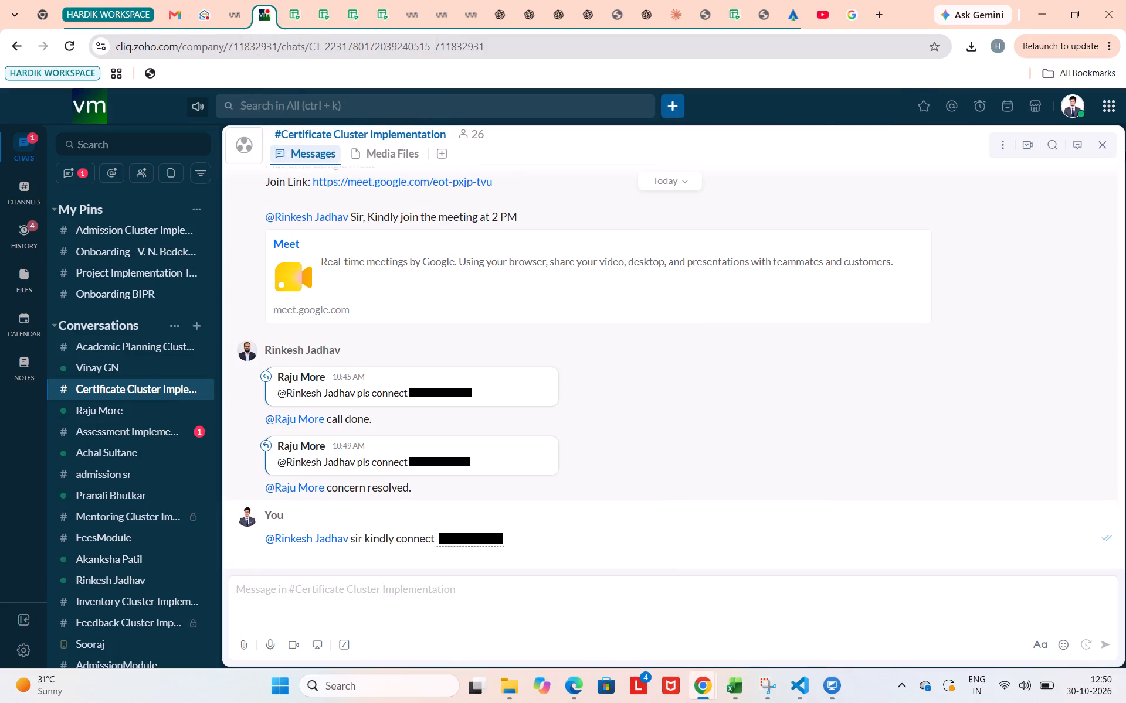
left_click(1104, 145)
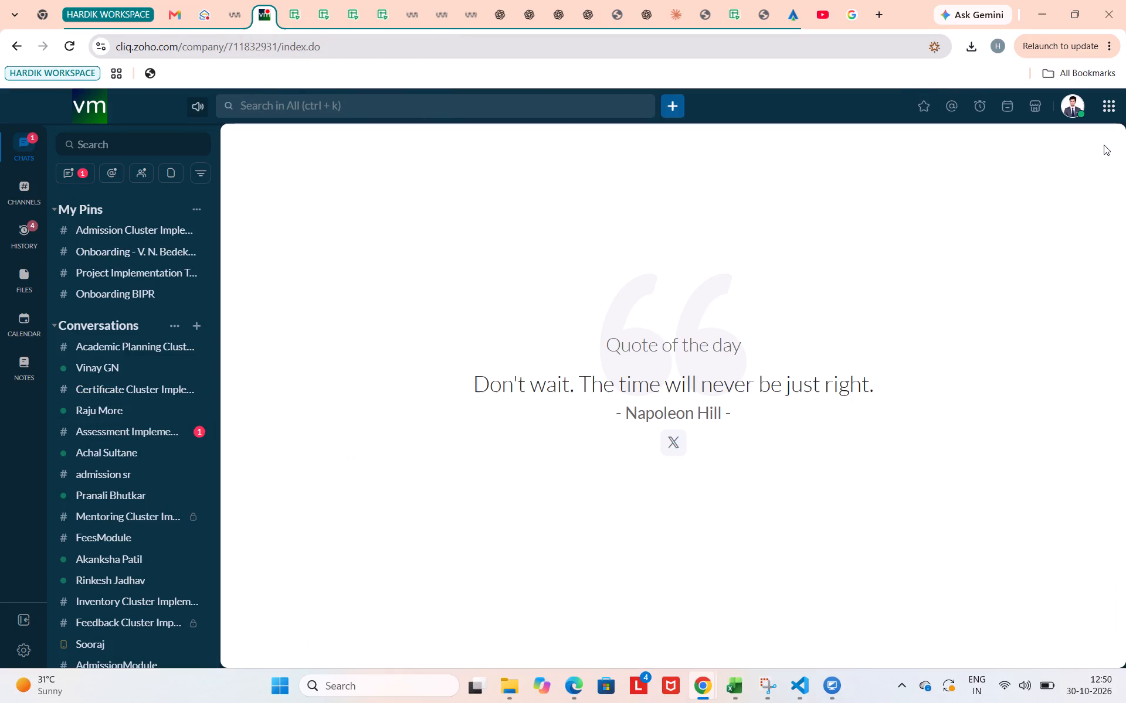
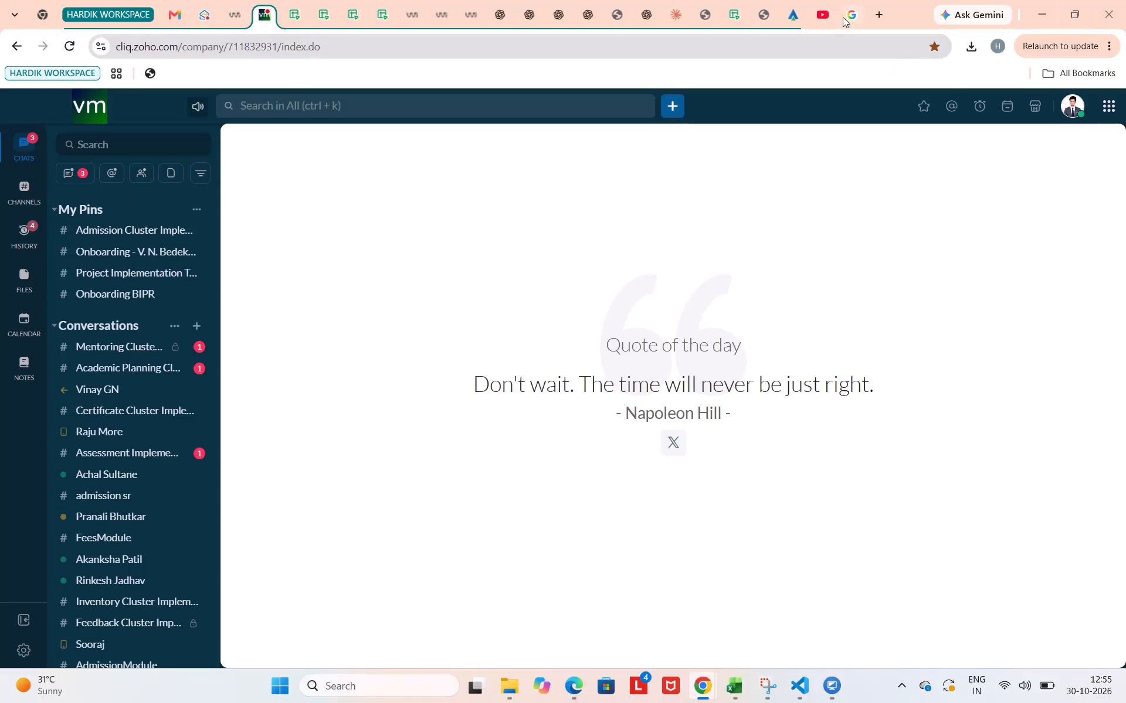
Switch to Acefone and open the call details of the missed incoming call from 12:53:23 PM in the call logs.
left_click(798, 7)
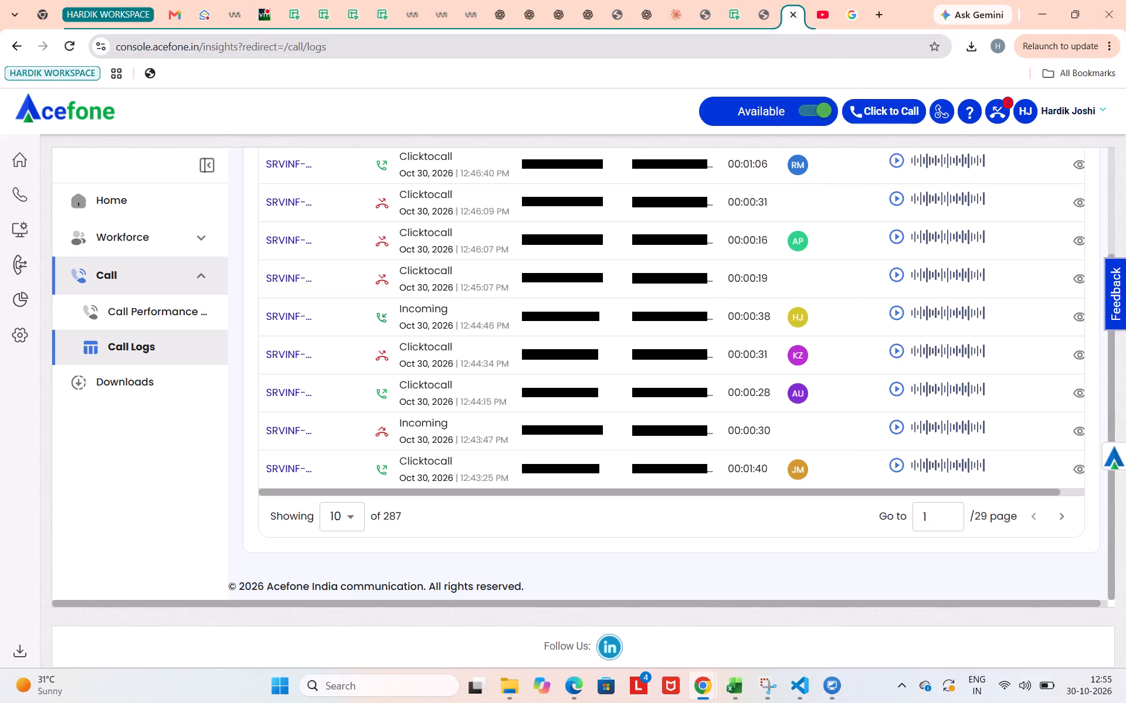
left_click(2, 270)
left_click(10, 270)
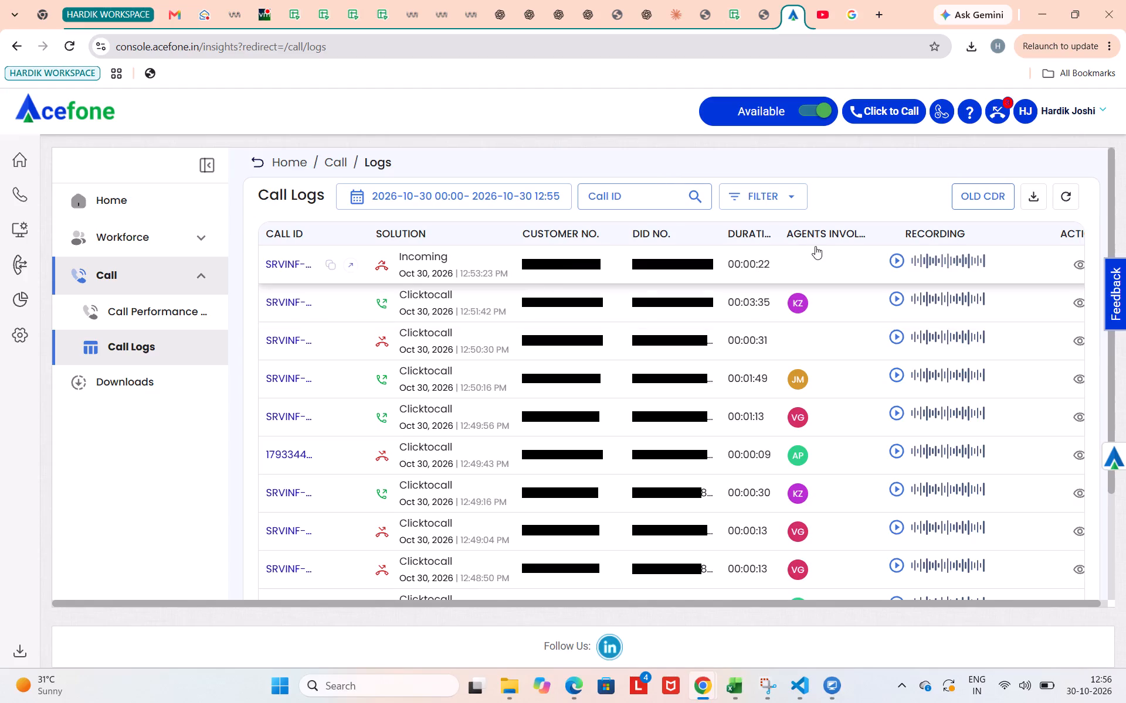
left_click(381, 264)
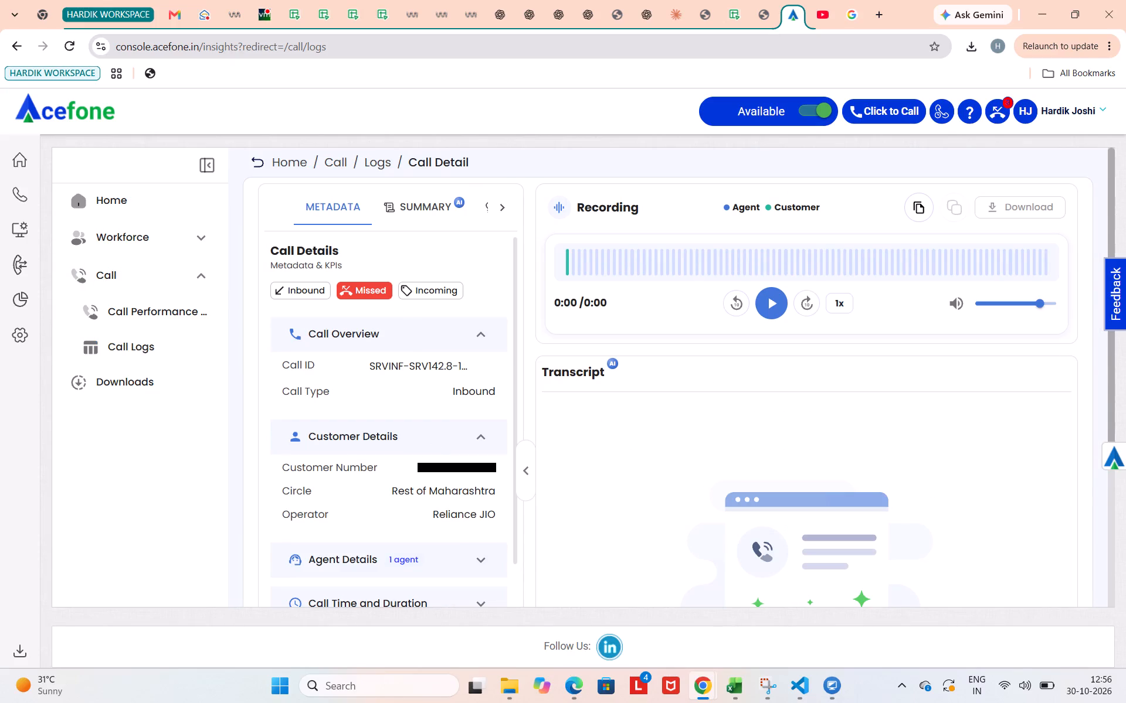
Call the missed caller back with Click to Call using the copied customer number, return to Call Logs and minimise the dialer.
left_click_drag(435, 465, 507, 464)
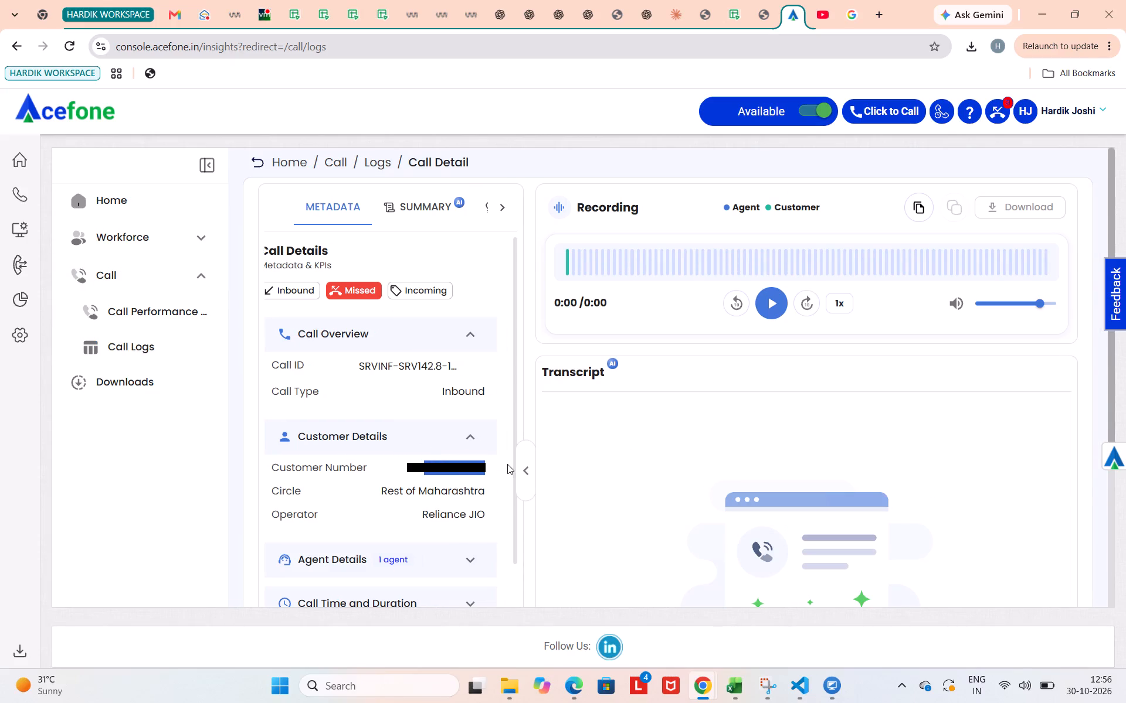
key("ctrl+c")
left_click(904, 105)
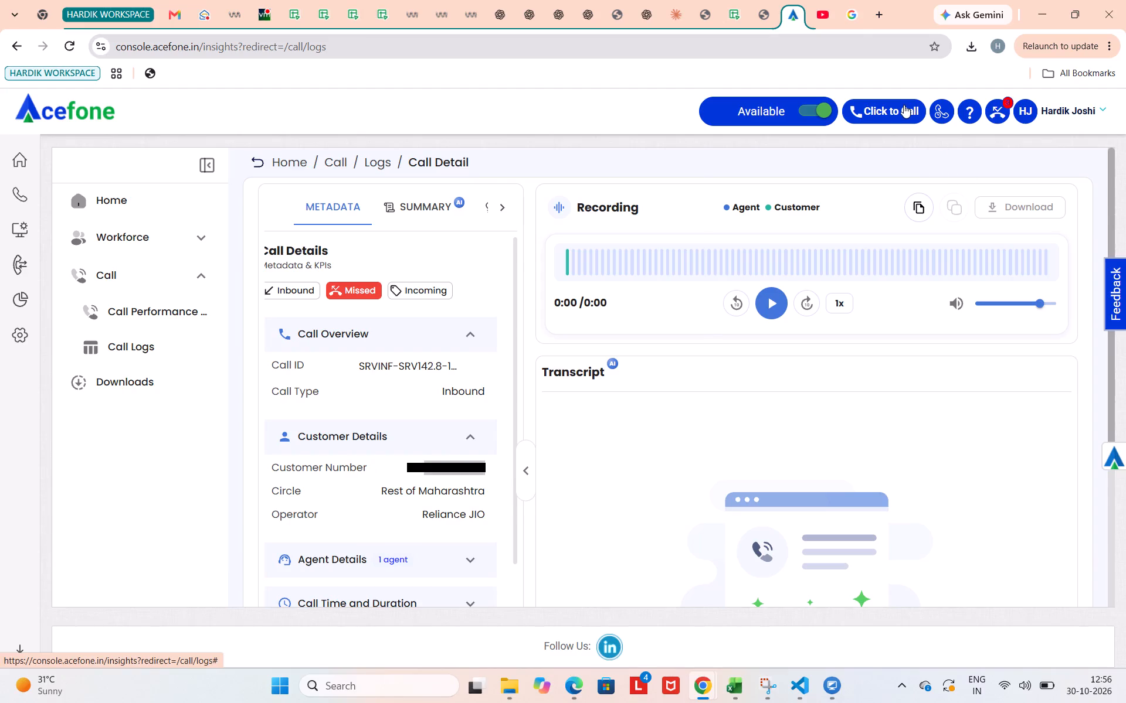
left_click(525, 180)
key("ctrl+v")
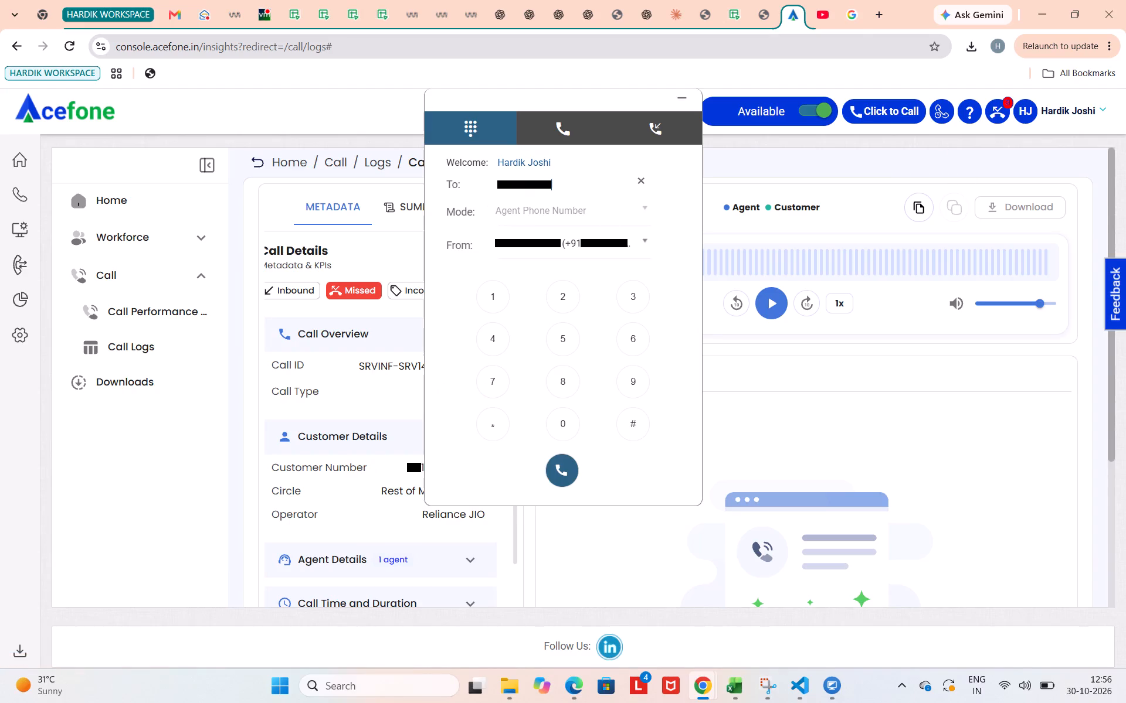
left_click(558, 469)
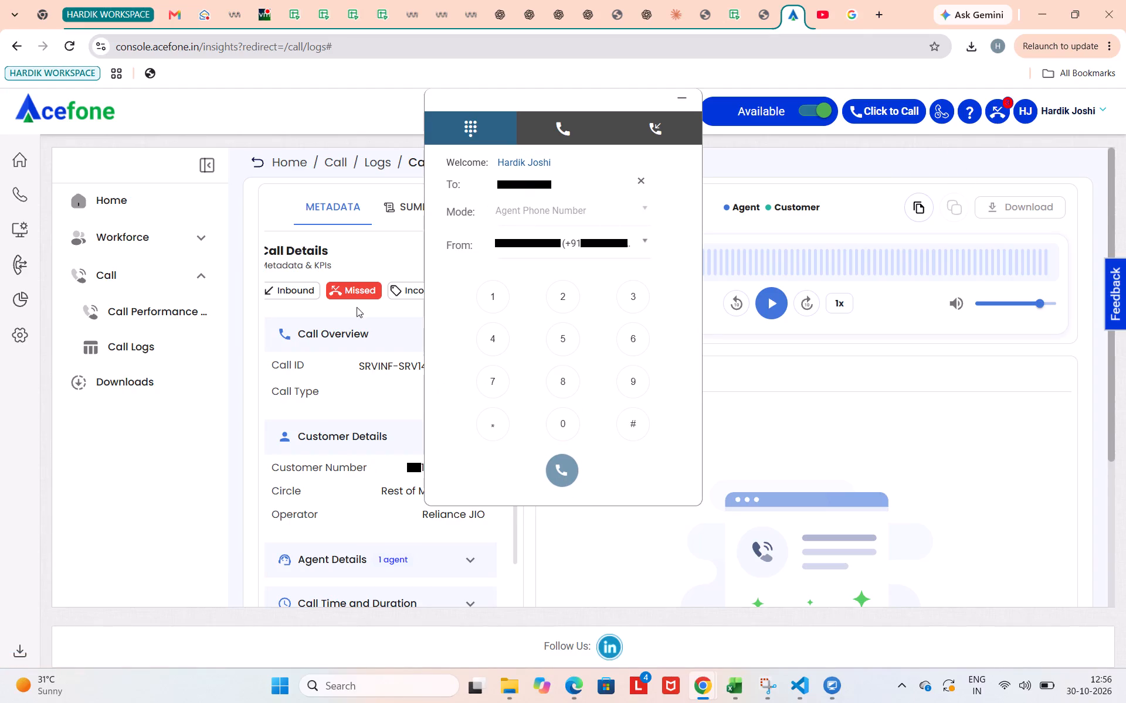
left_click(256, 161)
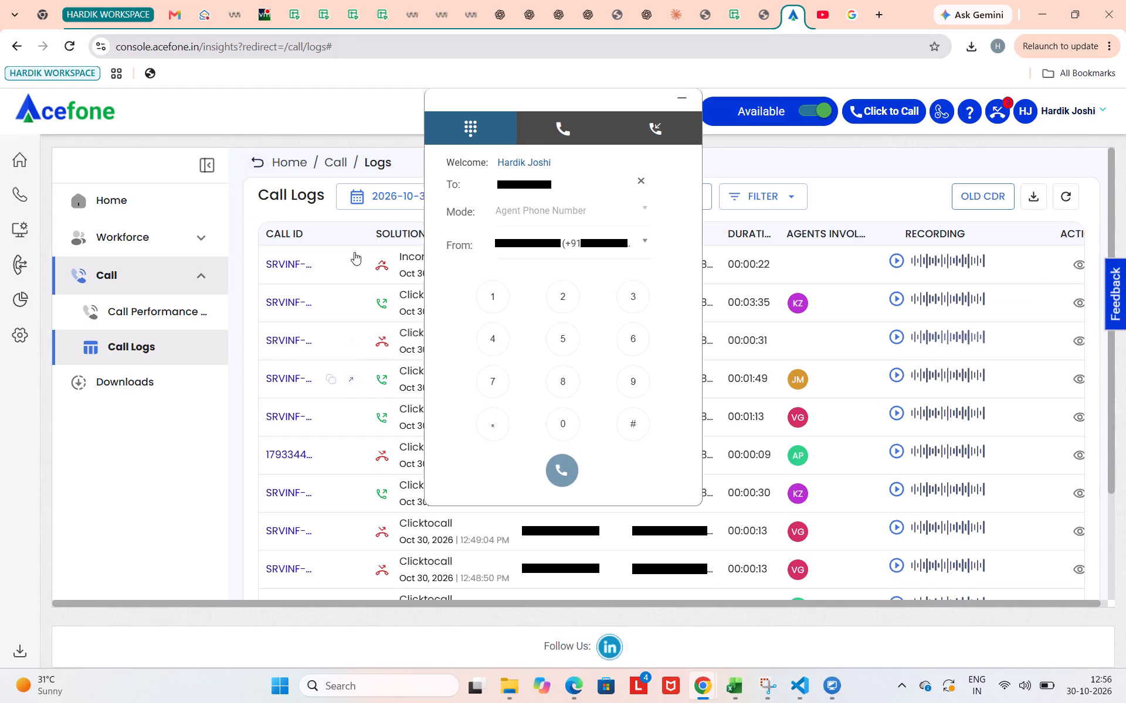
left_click(677, 99)
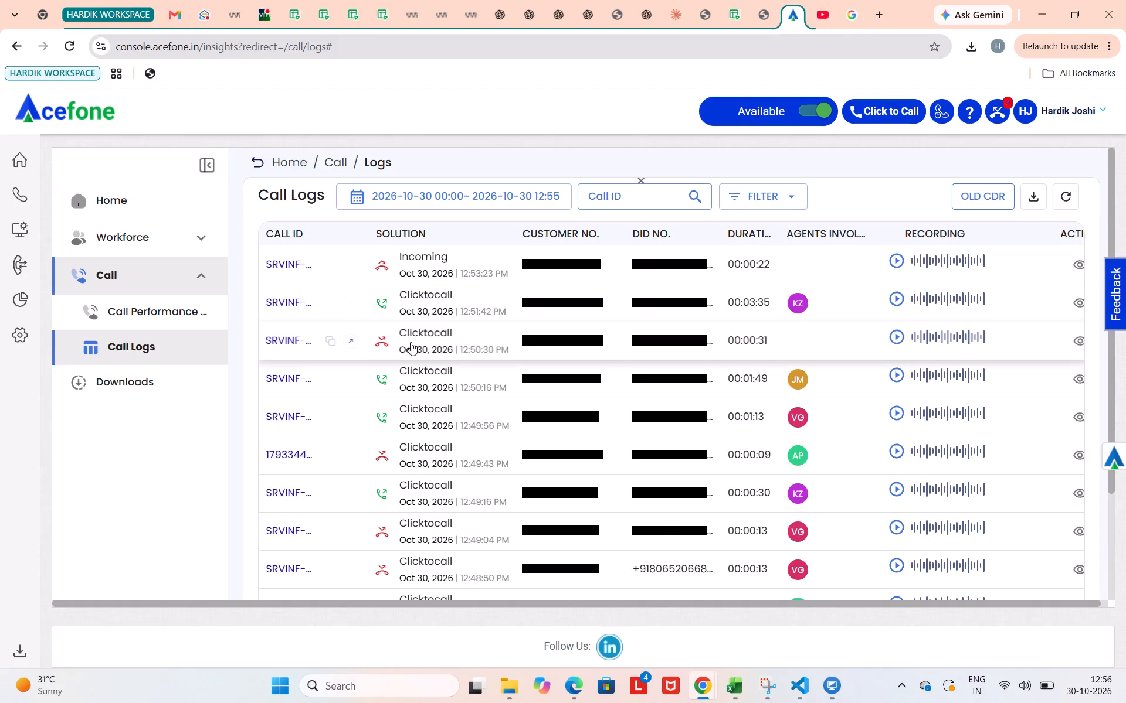
View the call details of the missed Clicktocall entry from 12:50:30 PM and return to Call Logs.
left_click(381, 339)
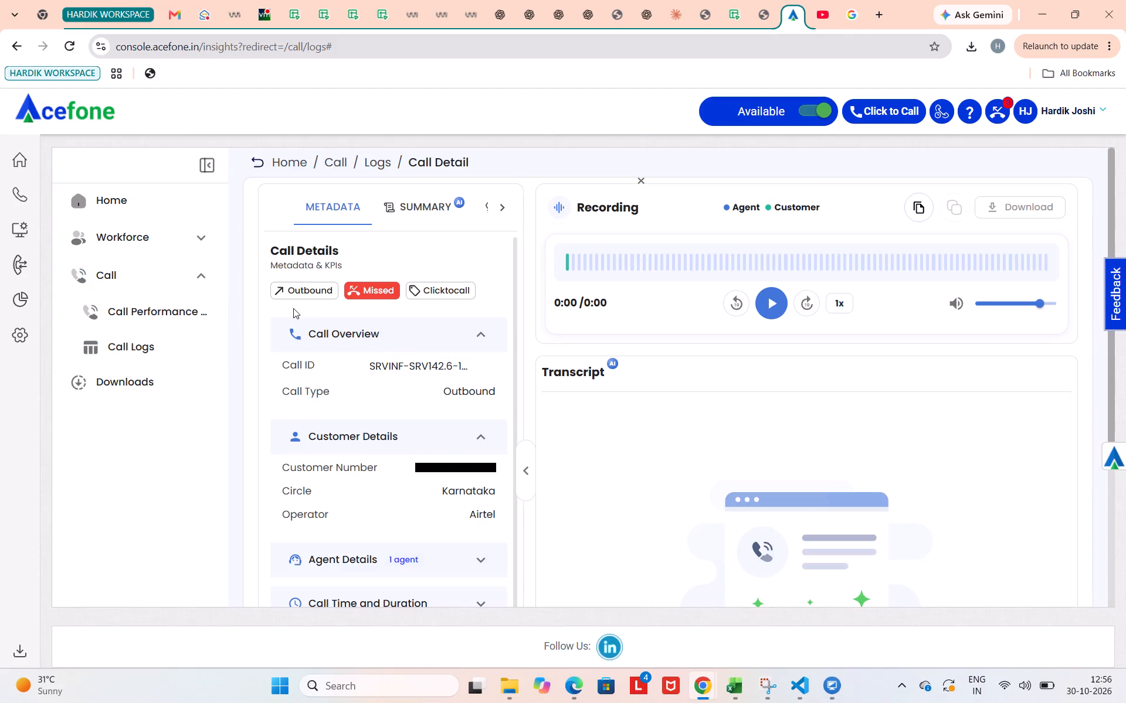
left_click(254, 161)
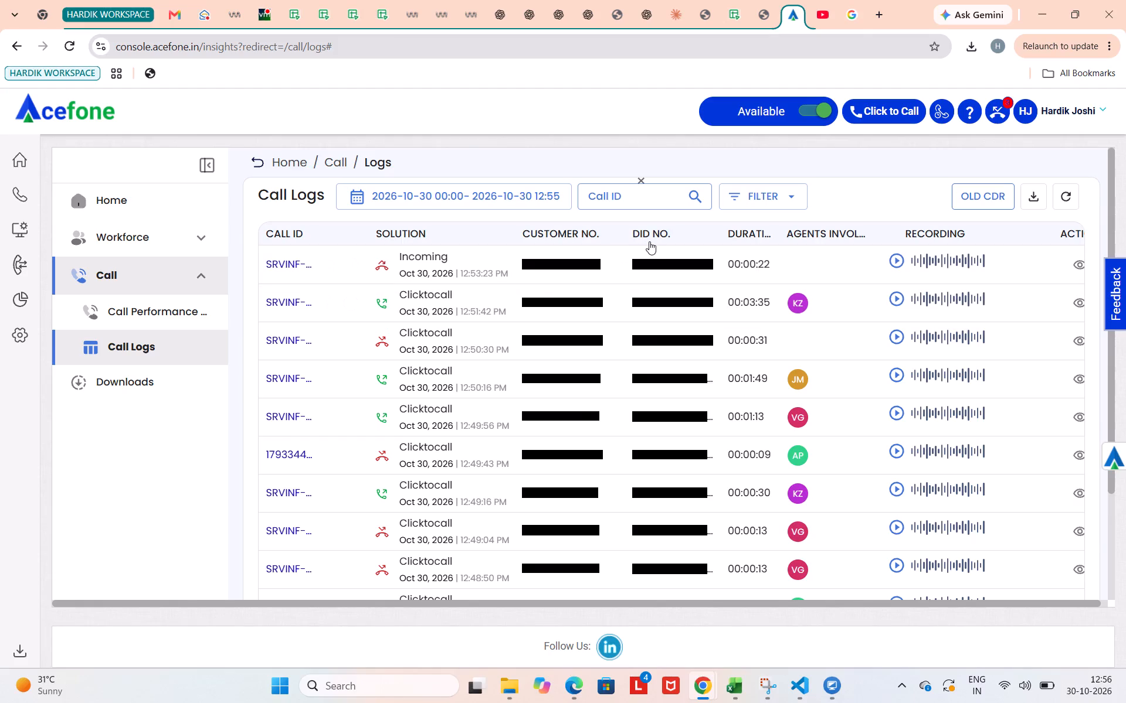
Open Acefone's live calls page.
left_click(28, 198)
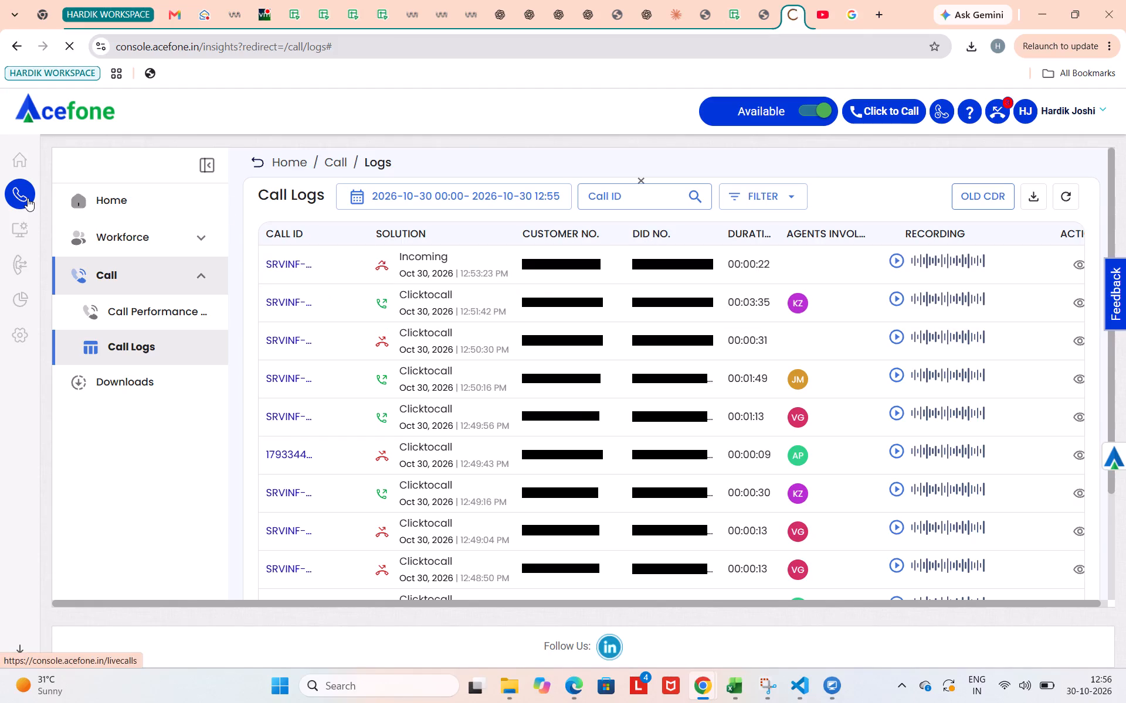
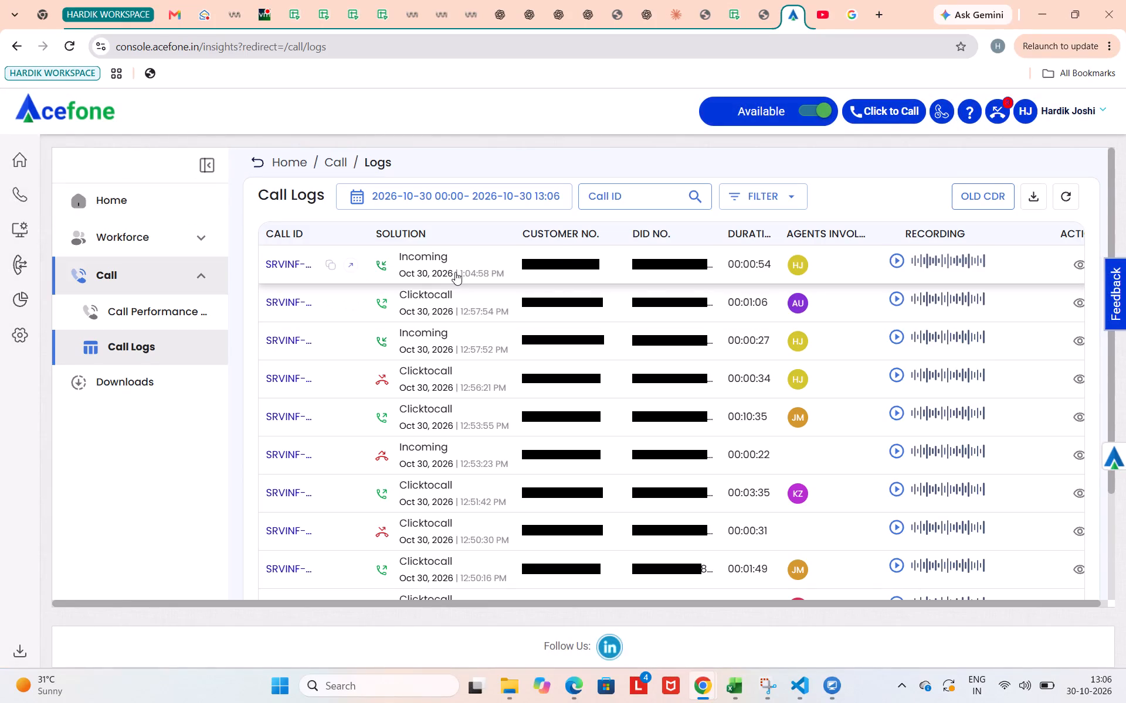
Open the call details of the incoming call from 1:04:58 PM and copy its customer number.
left_click(546, 265)
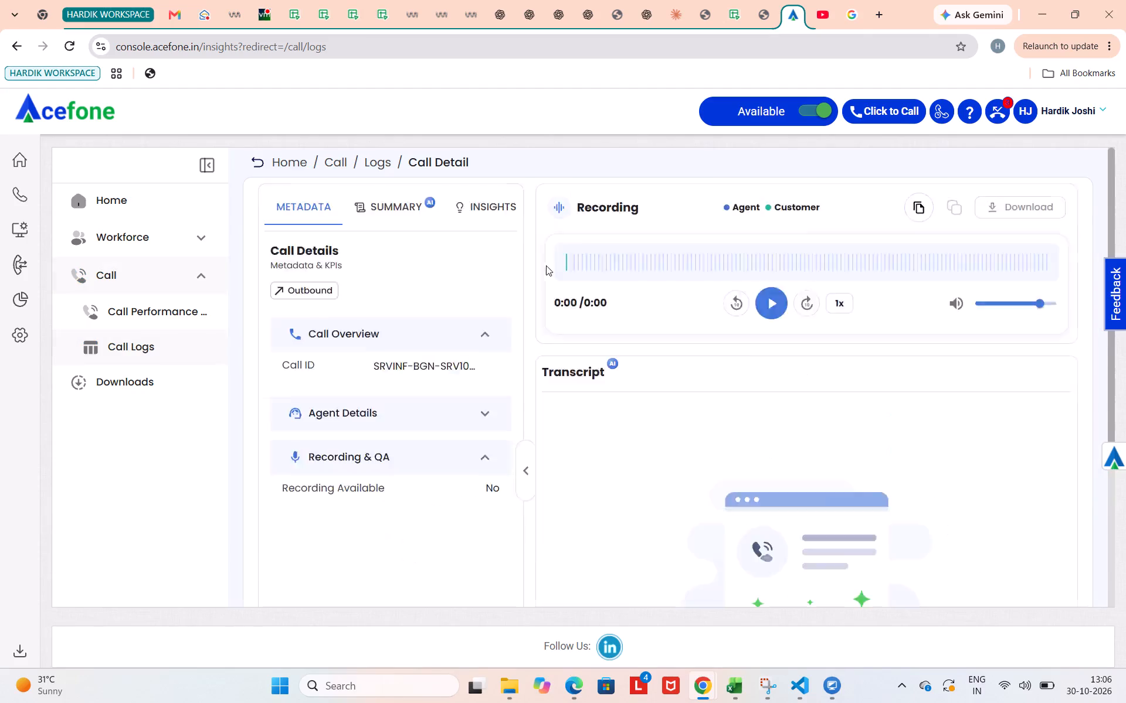
left_click_drag(436, 467, 485, 470)
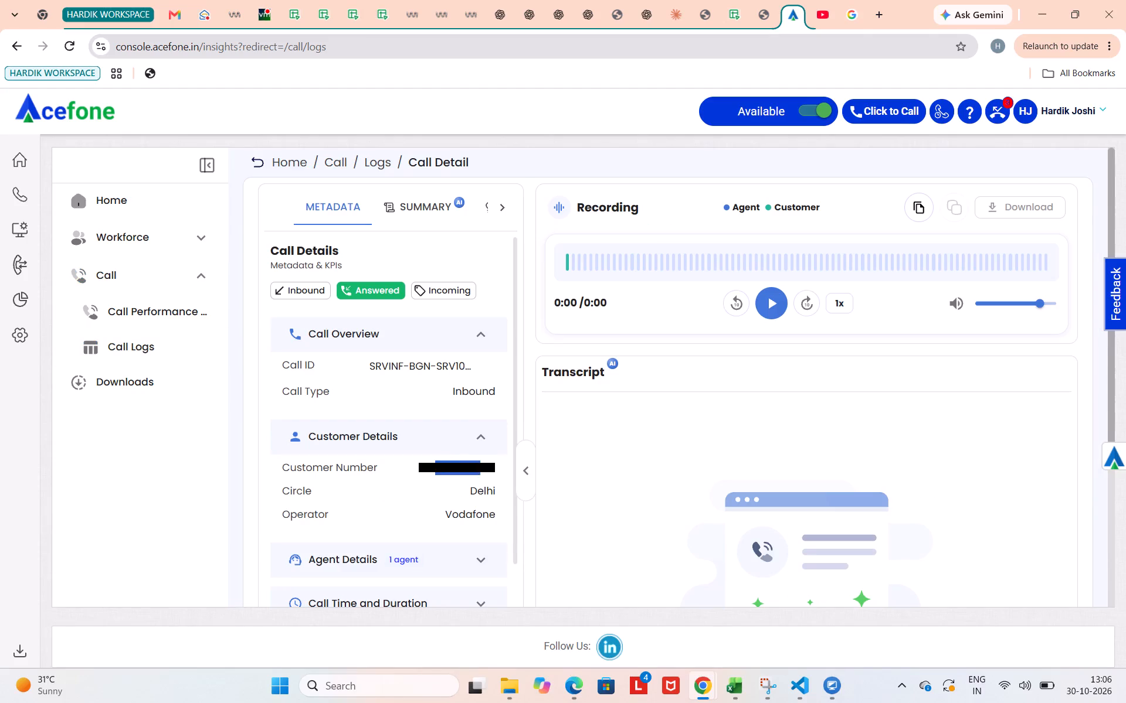
left_click_drag(485, 470, 513, 472)
key("ctrl+c")
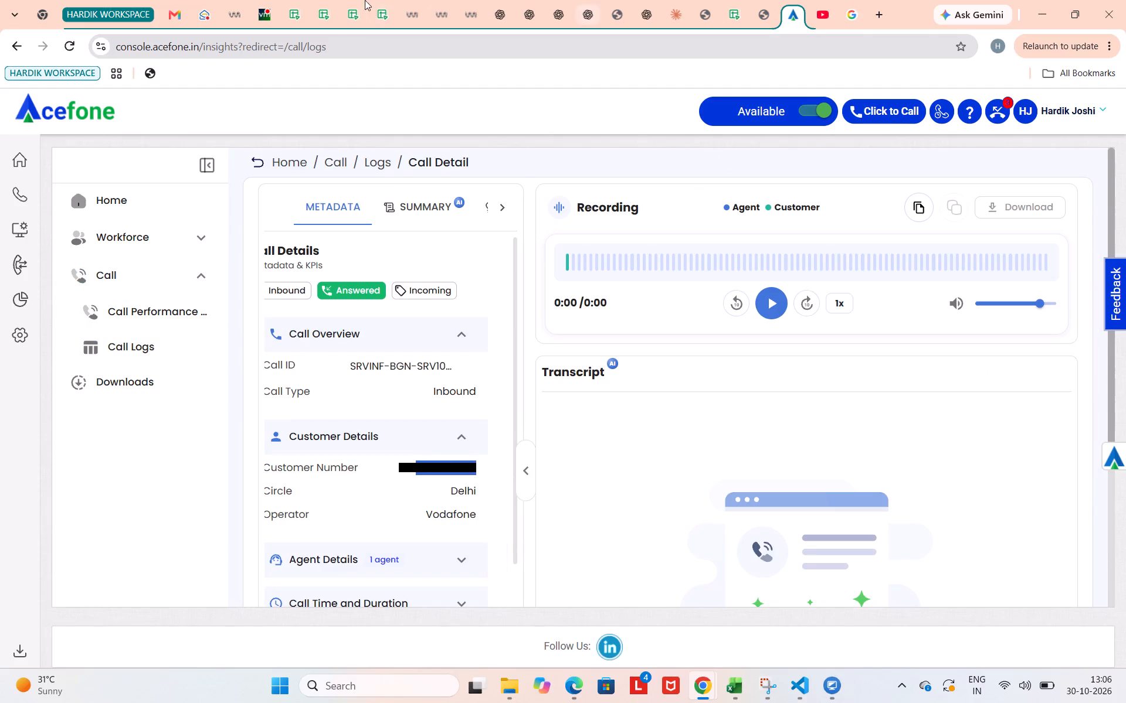
Switch to Cliq and begin a message in the Project Implementation Team channel that mentions Rajat, followed by "sir".
left_click(262, 10)
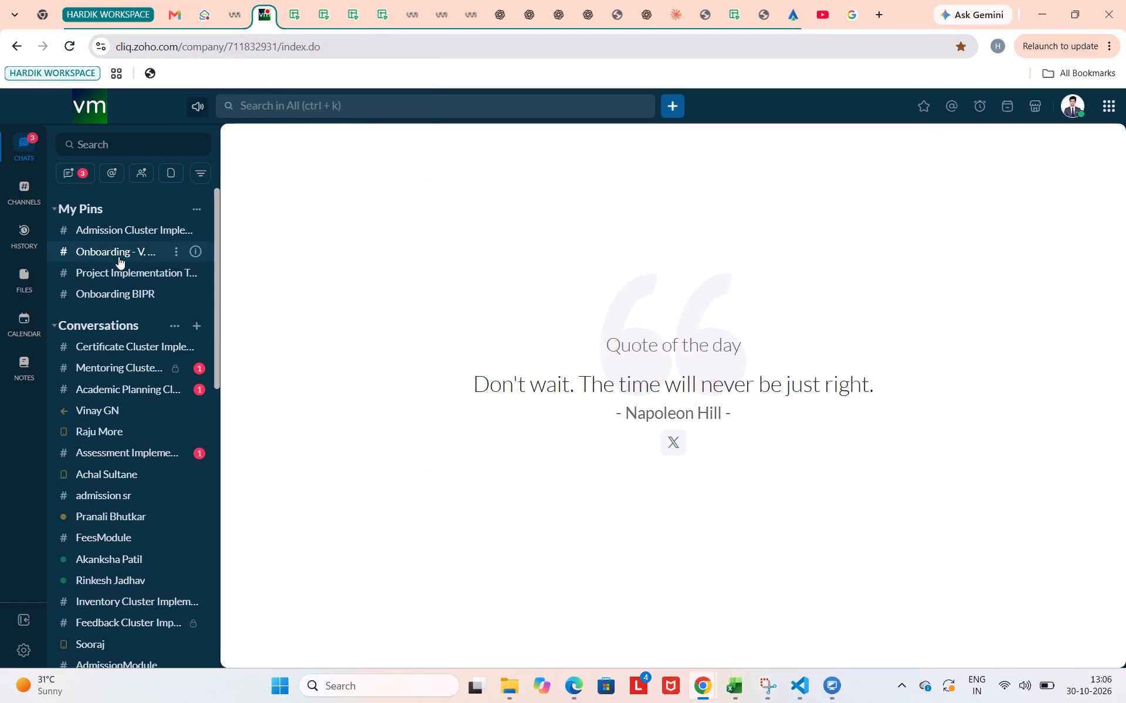
left_click(128, 273)
left_click(392, 585)
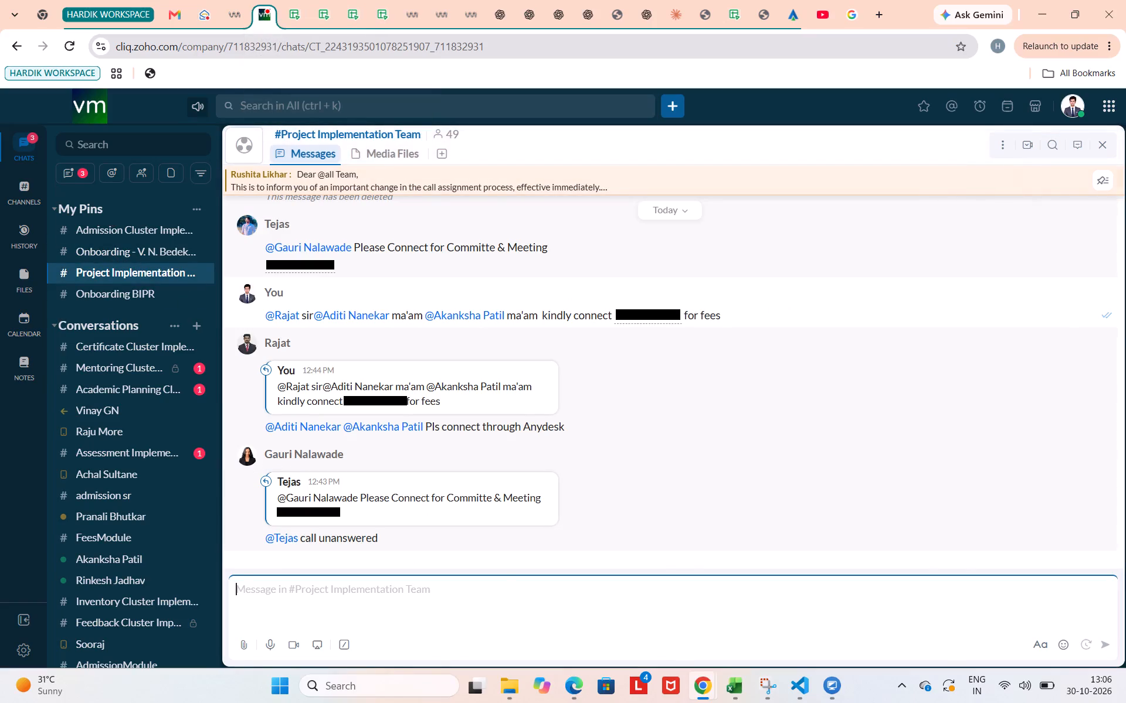
key("shift+at")
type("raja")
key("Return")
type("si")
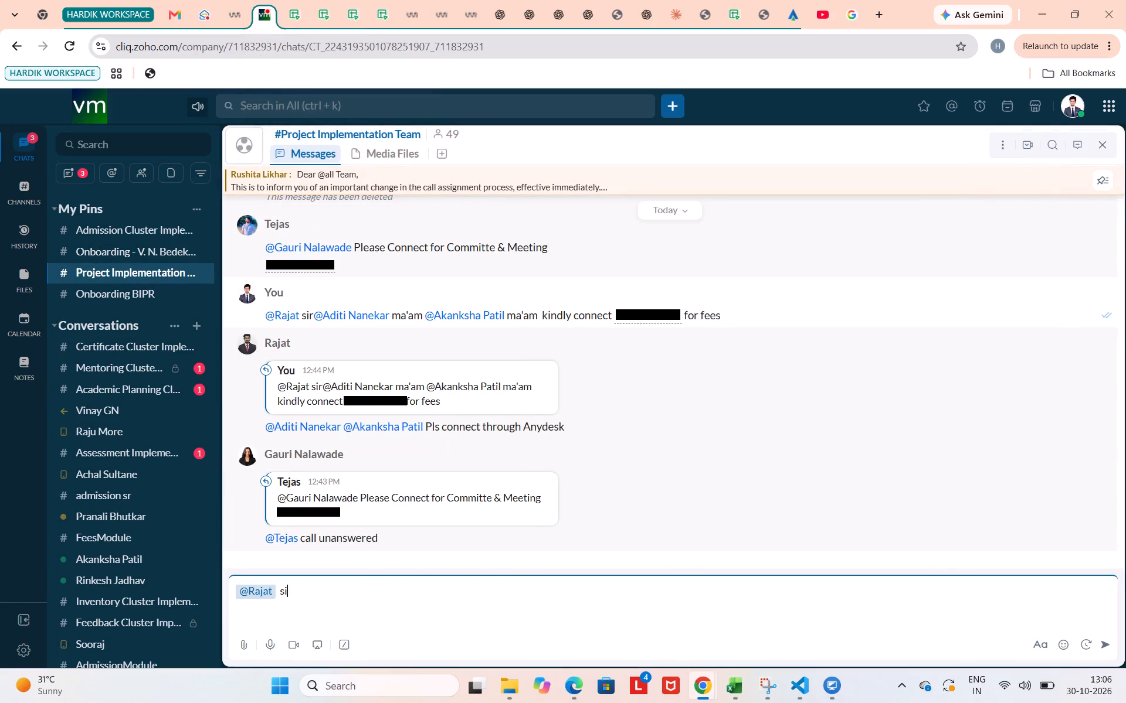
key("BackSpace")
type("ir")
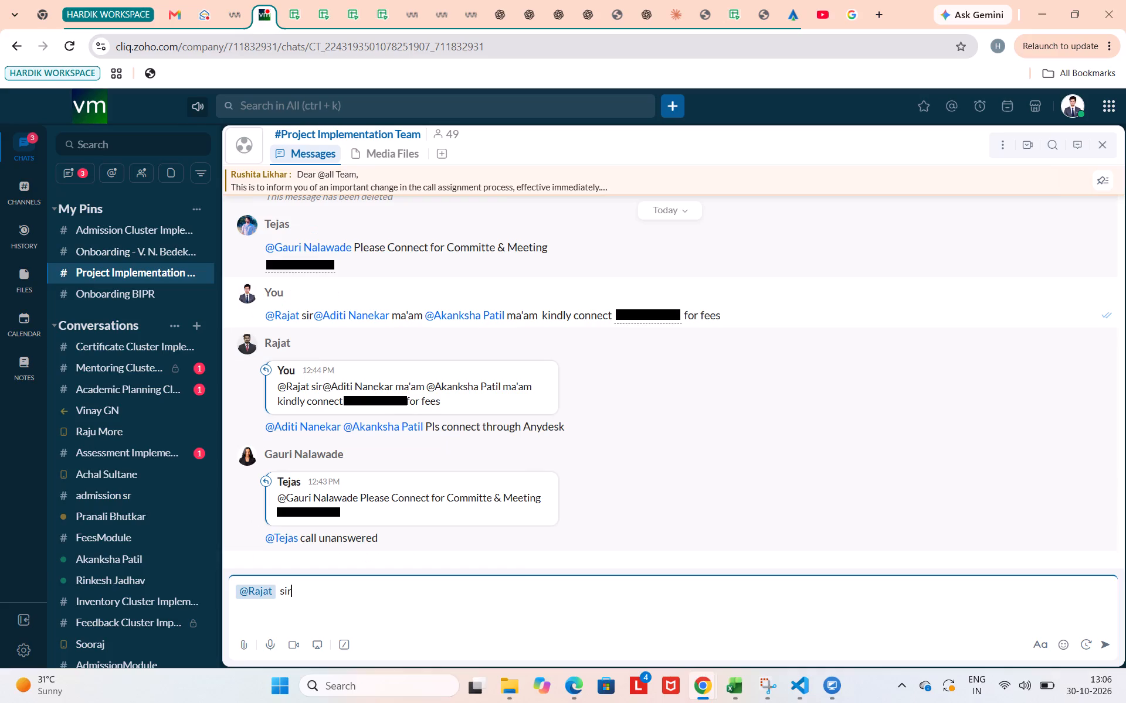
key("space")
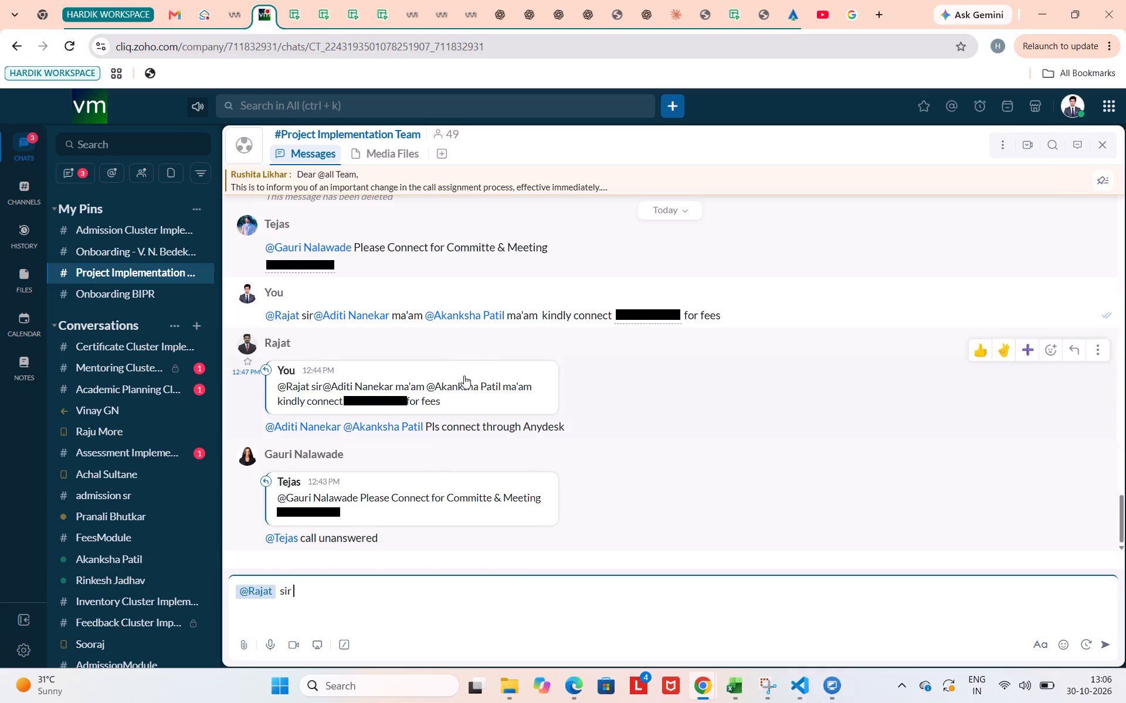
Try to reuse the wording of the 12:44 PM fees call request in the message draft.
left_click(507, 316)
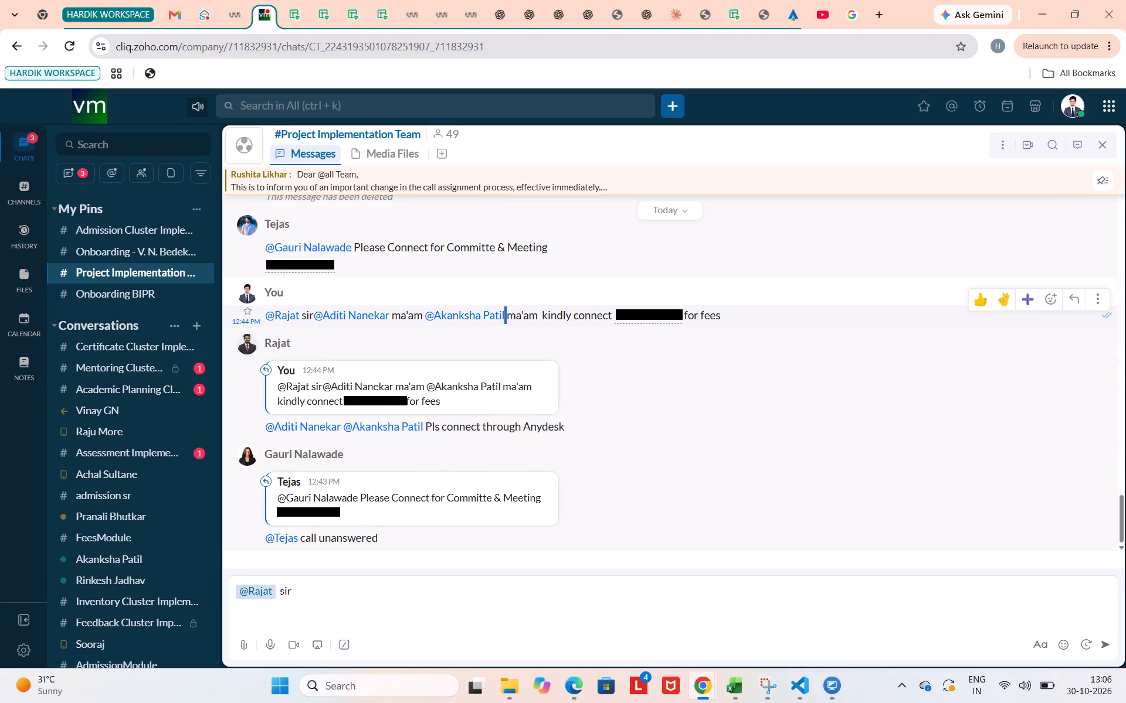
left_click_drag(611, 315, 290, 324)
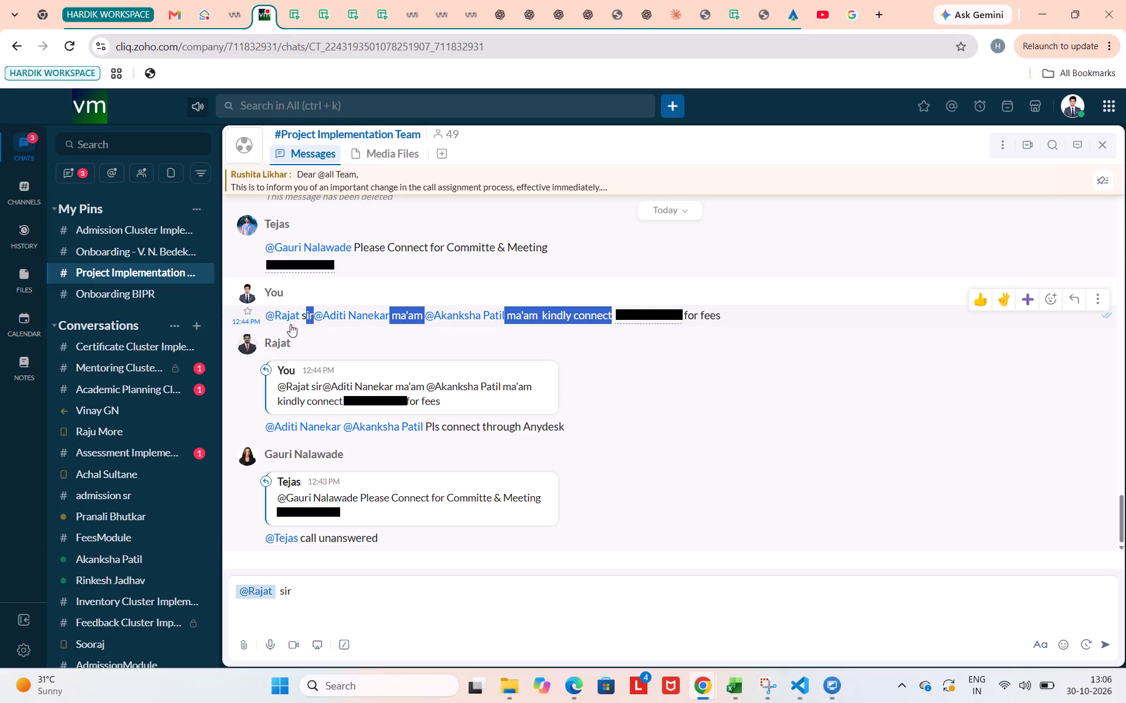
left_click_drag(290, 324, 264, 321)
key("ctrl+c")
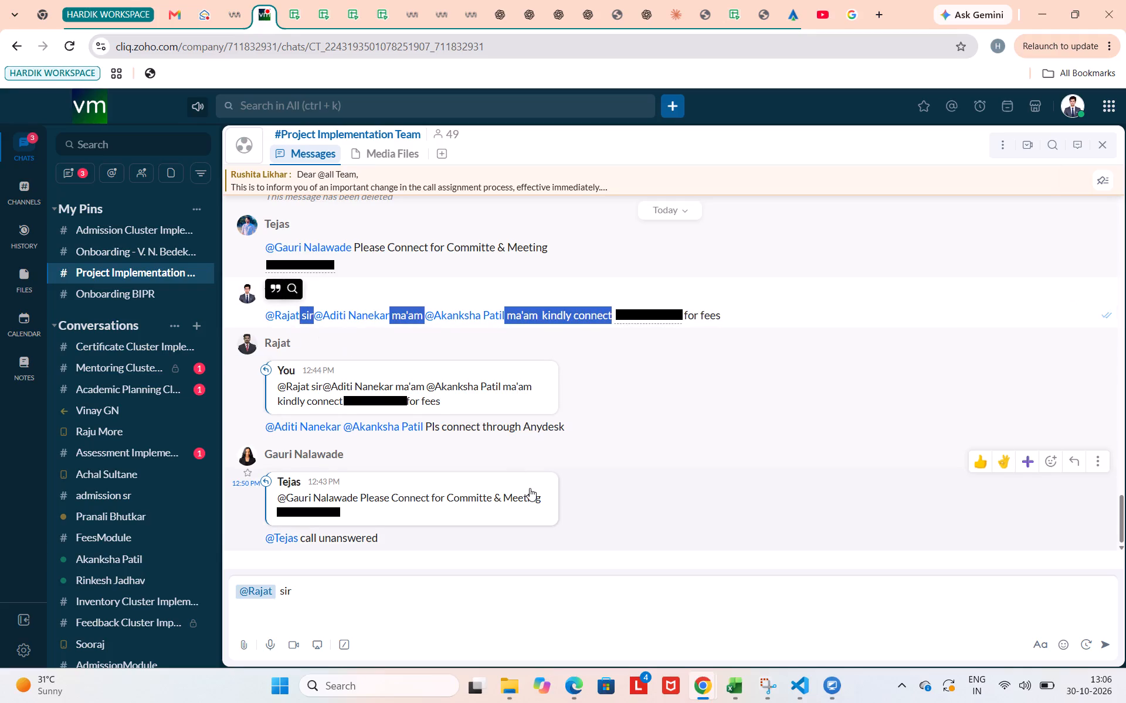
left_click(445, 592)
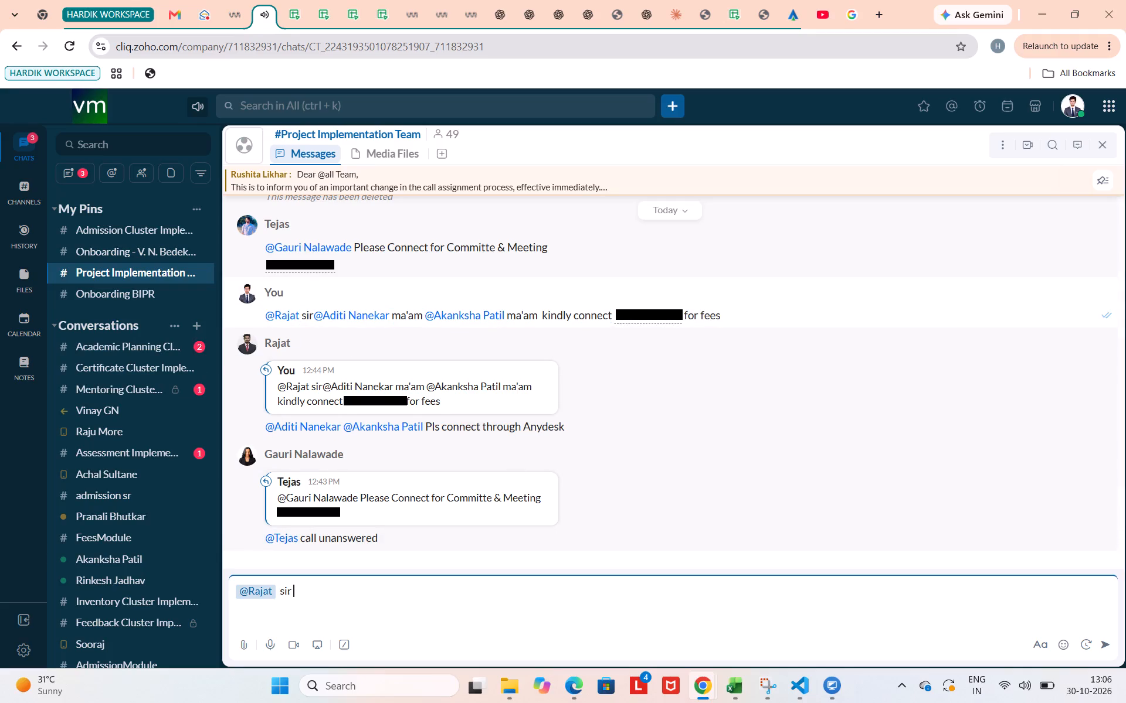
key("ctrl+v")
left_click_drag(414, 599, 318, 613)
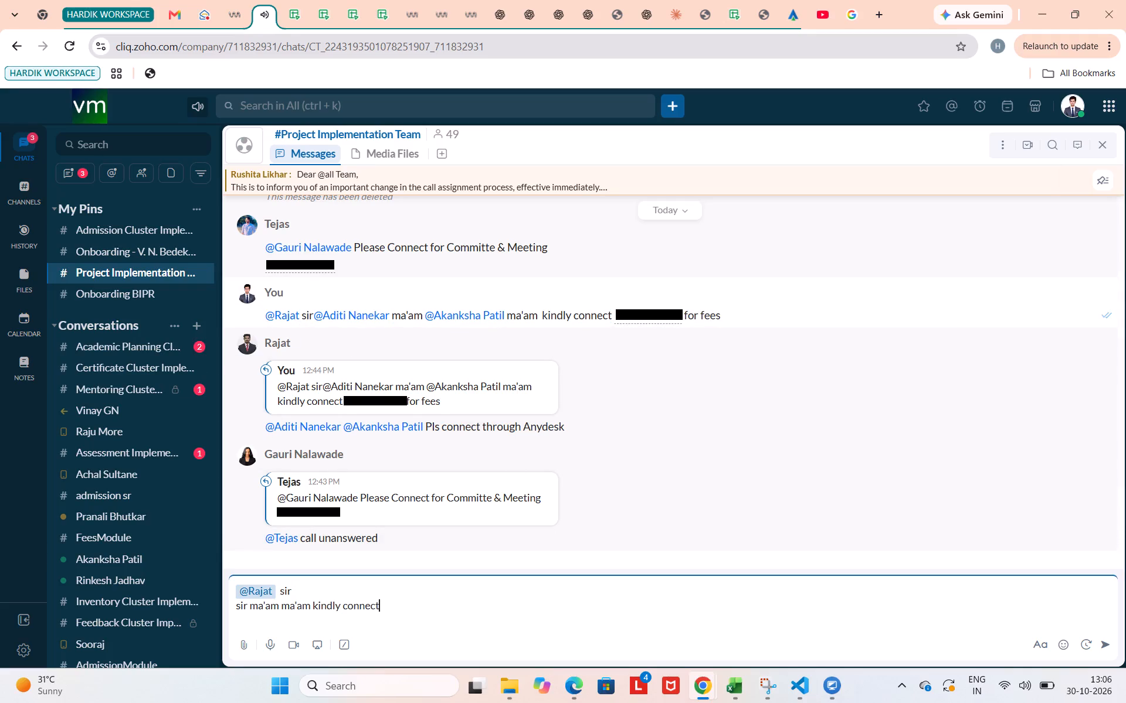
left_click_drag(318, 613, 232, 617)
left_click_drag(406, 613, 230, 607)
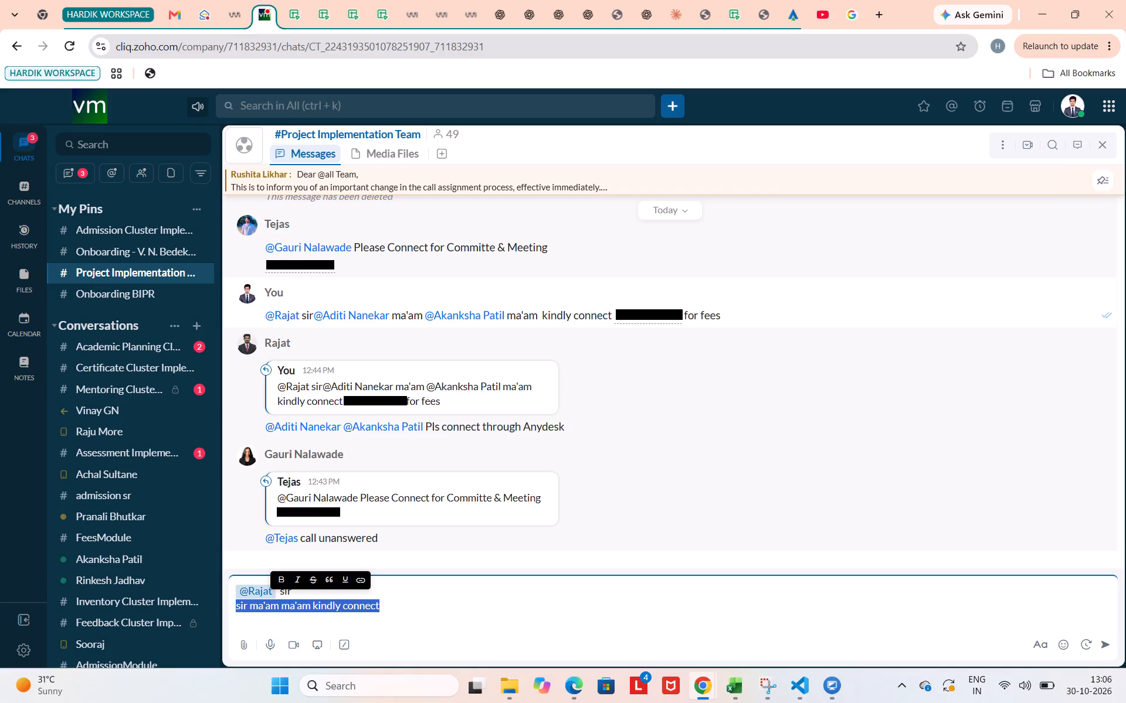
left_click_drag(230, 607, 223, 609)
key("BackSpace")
Remove "sir" from the draft and mention Akanksha and Aditi after Rajat.
left_click(316, 589)
key("shift+at")
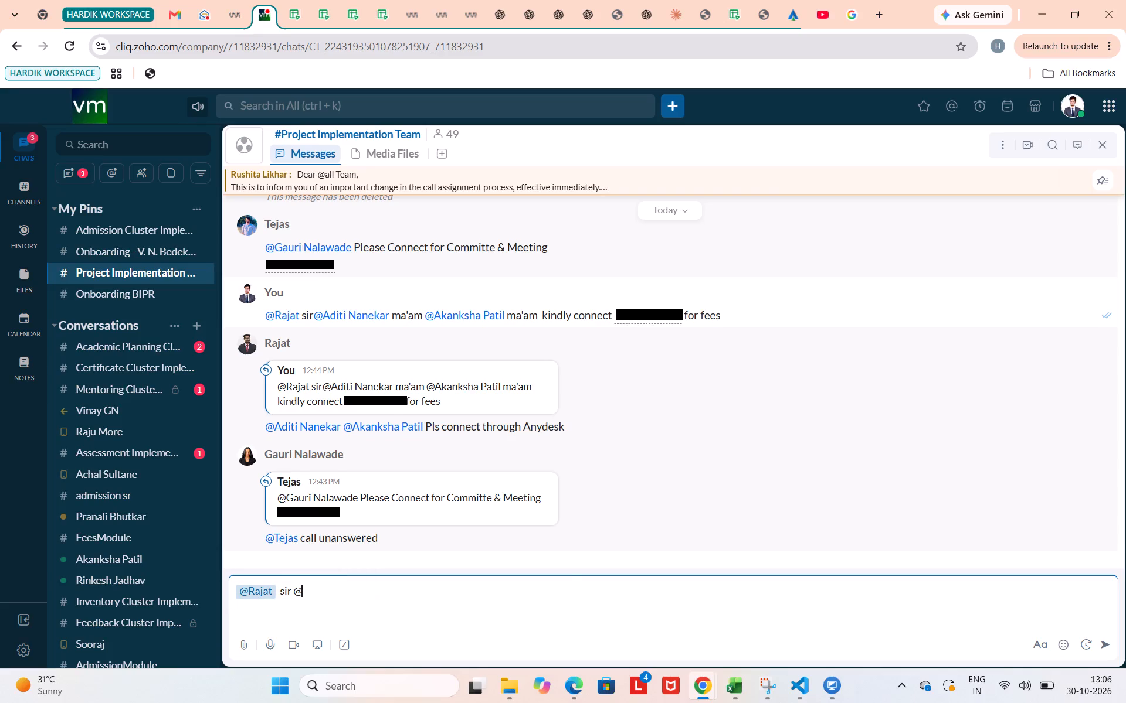
key("BackSpace")
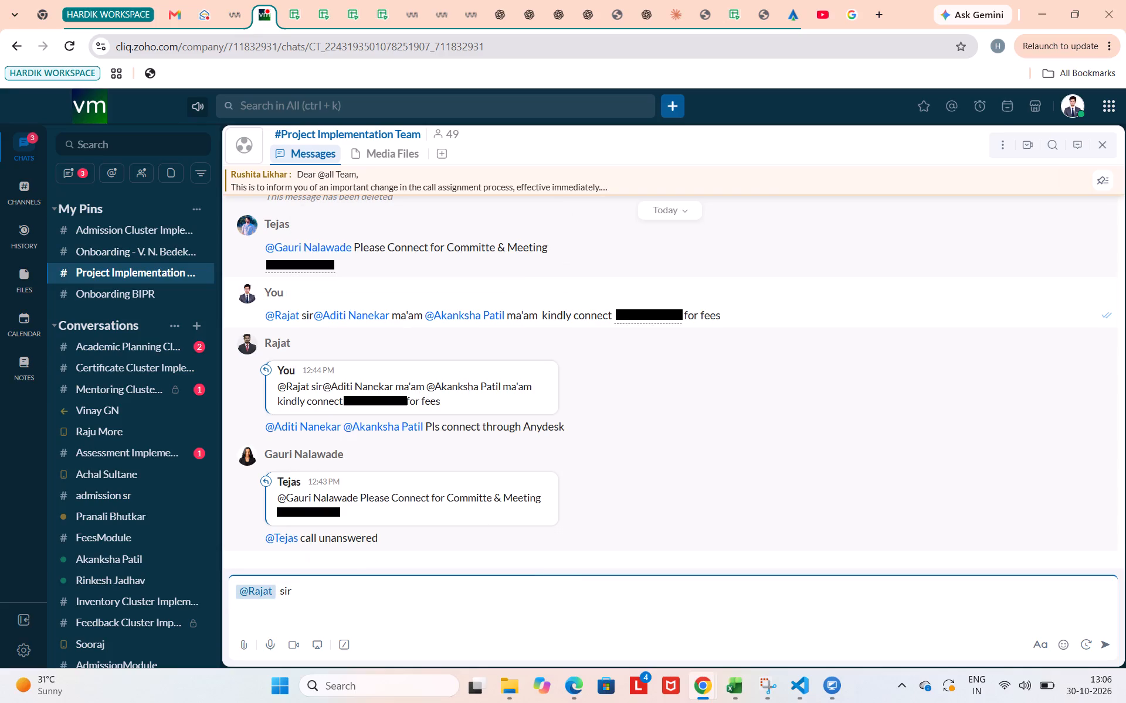
key("BackSpace")
key("BackSpace")
key("BackSpace")
key("BackSpace")
key("BackSpace")
type("@aka")
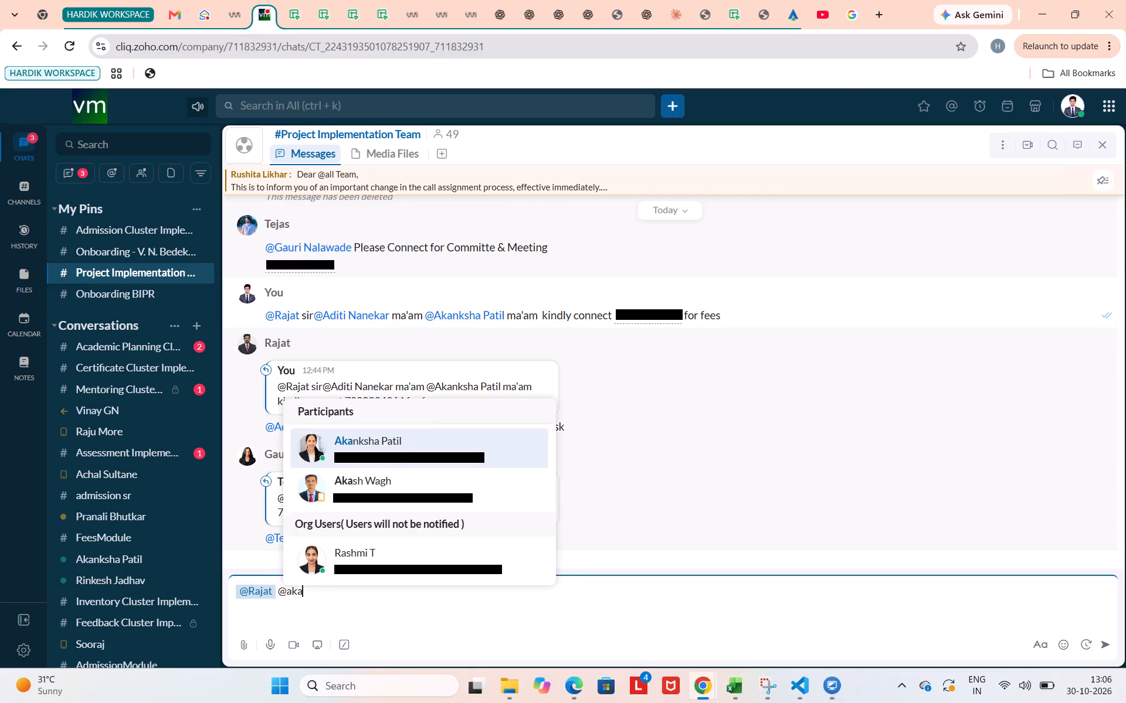
key("Return")
type("@adi")
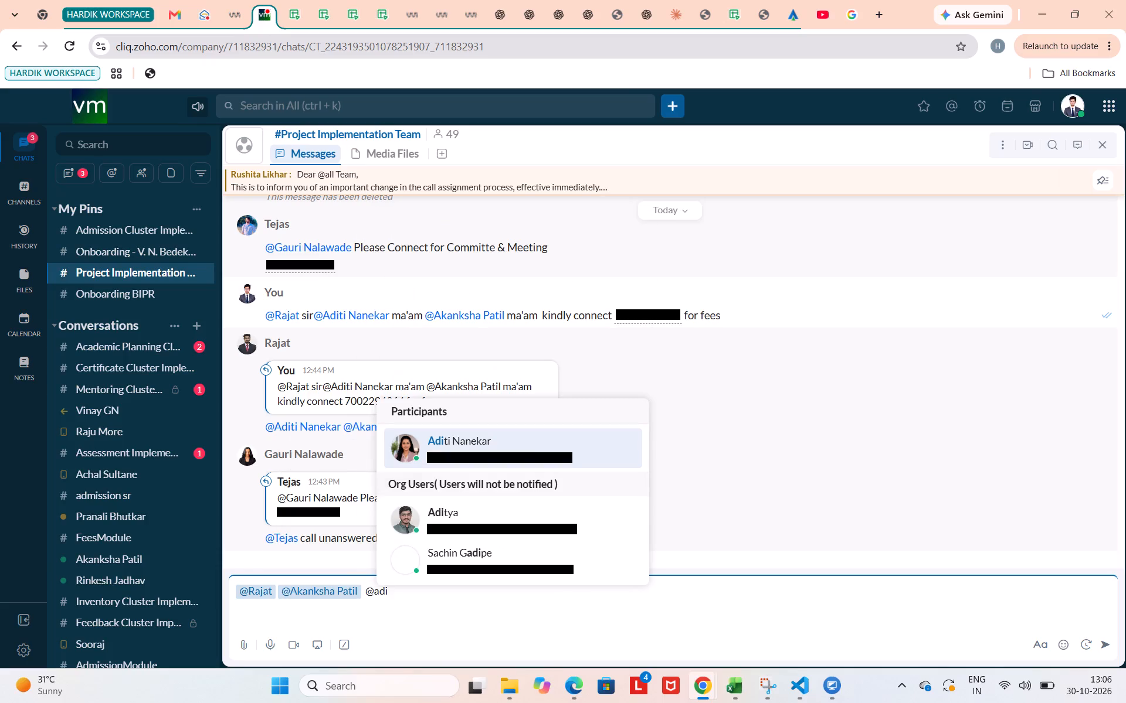
left_click(419, 428)
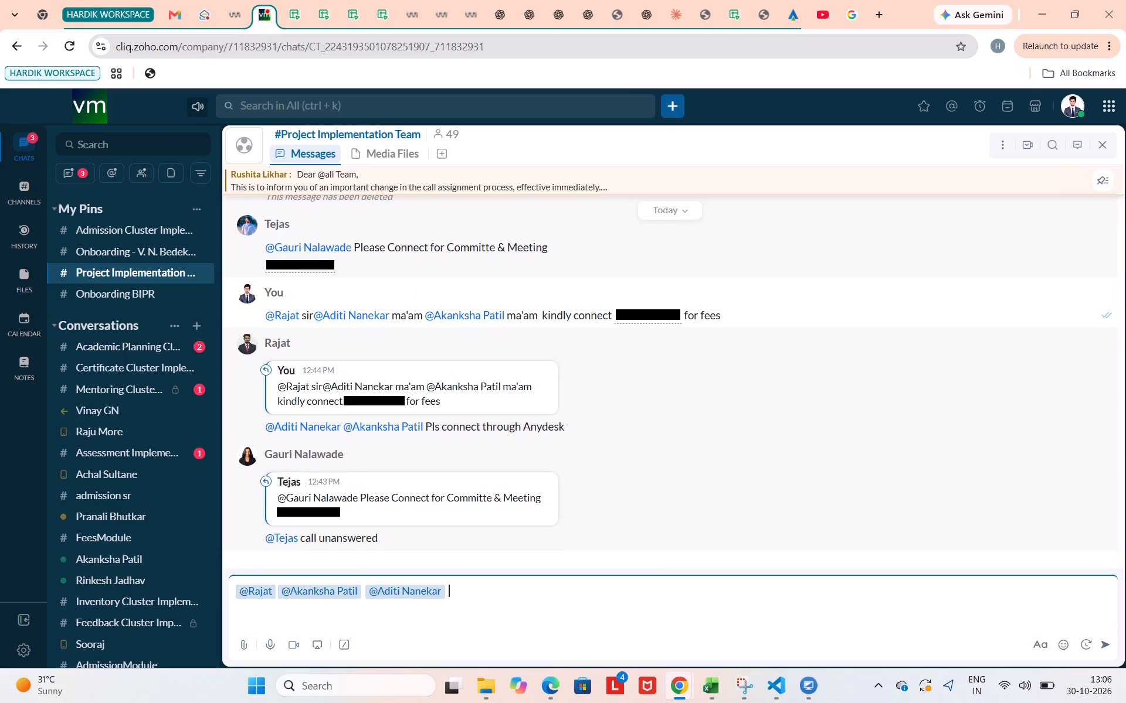
Insert "sir," after Rajat's mention and add "ma'am kindly connect for" after Aditi's mention.
left_click(277, 598)
type("sir,")
key("space")
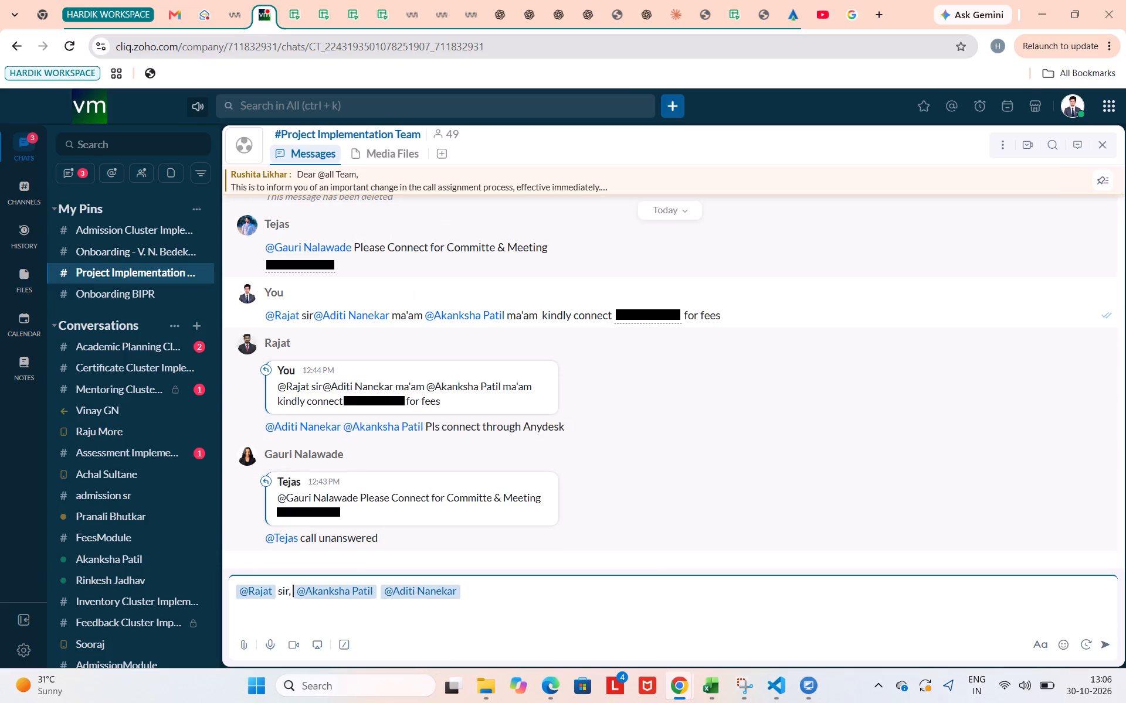
left_click(506, 599)
left_click(507, 593)
type("ma'am kindly connect fo")
key("space")
key("BackSpace")
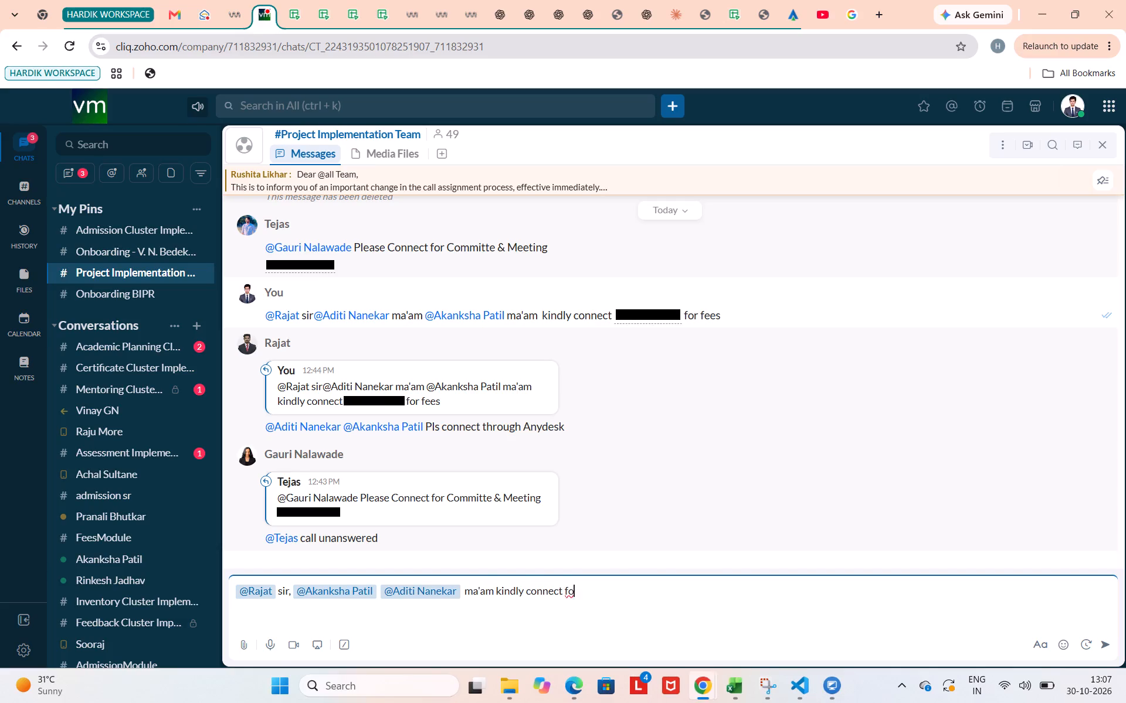
type("r")
key("space")
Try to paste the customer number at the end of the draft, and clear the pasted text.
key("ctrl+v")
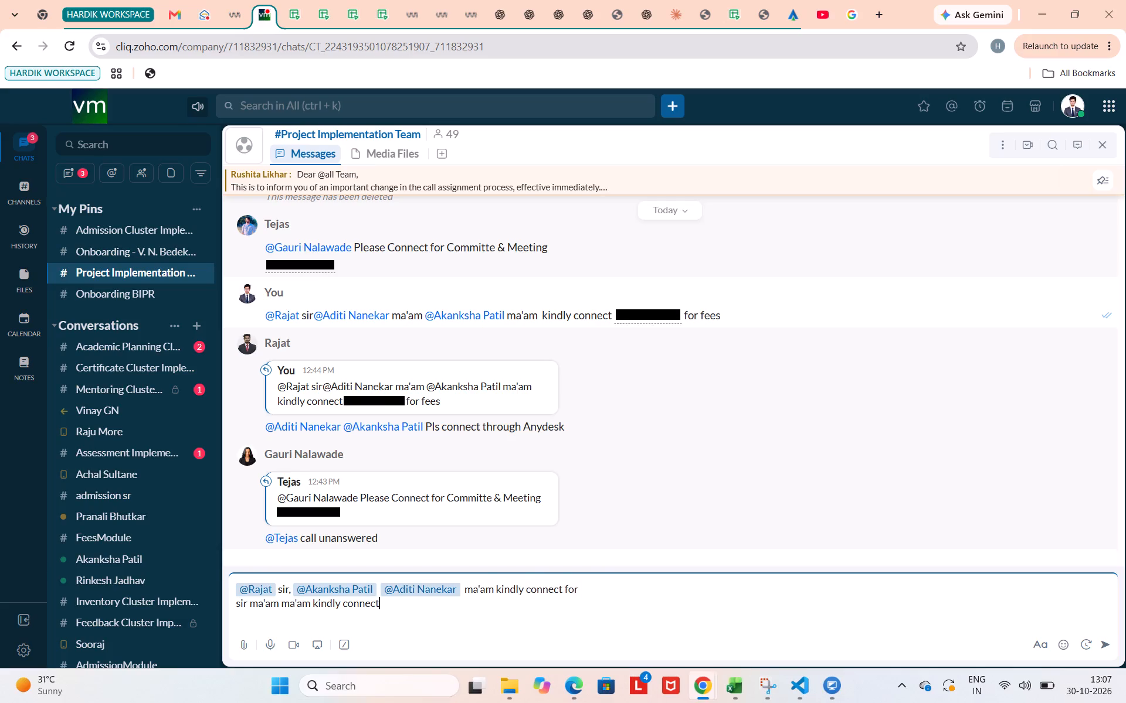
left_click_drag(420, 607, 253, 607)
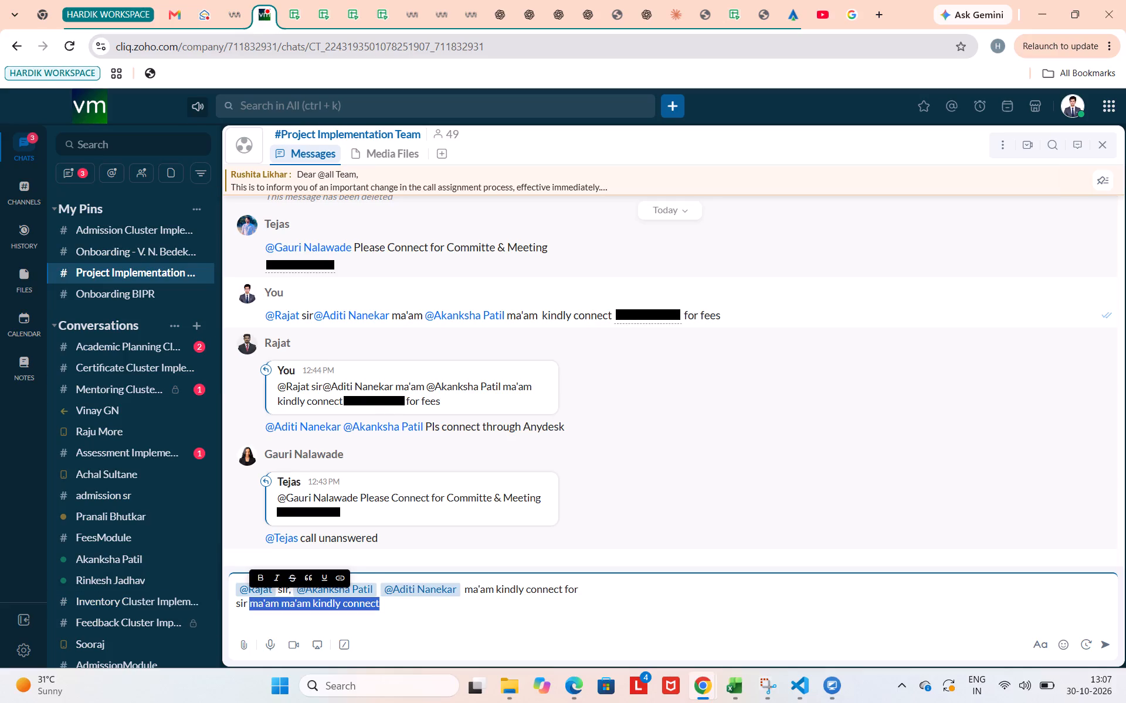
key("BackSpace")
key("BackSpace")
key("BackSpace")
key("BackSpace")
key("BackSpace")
Remove the trailing word "for" so the draft ends with "kindly connect".
left_click(666, 605)
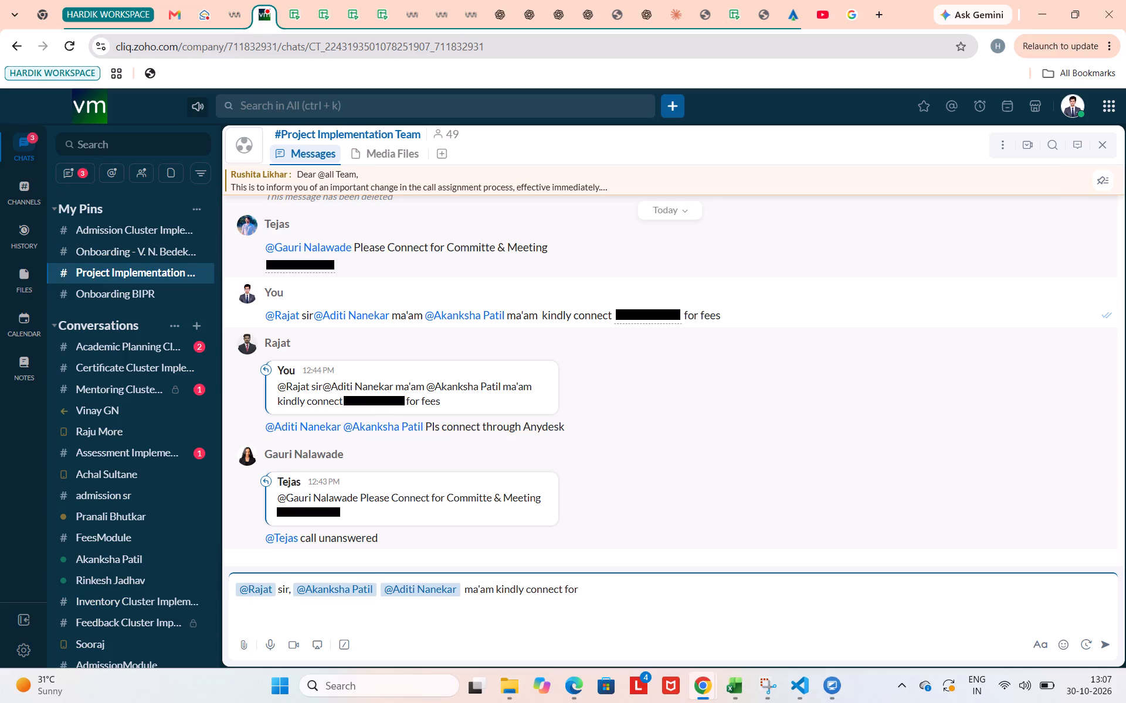
left_click(645, 586)
key("BackSpace")
key("BackSpace")
key("BackSpace")
key("BackSpace")
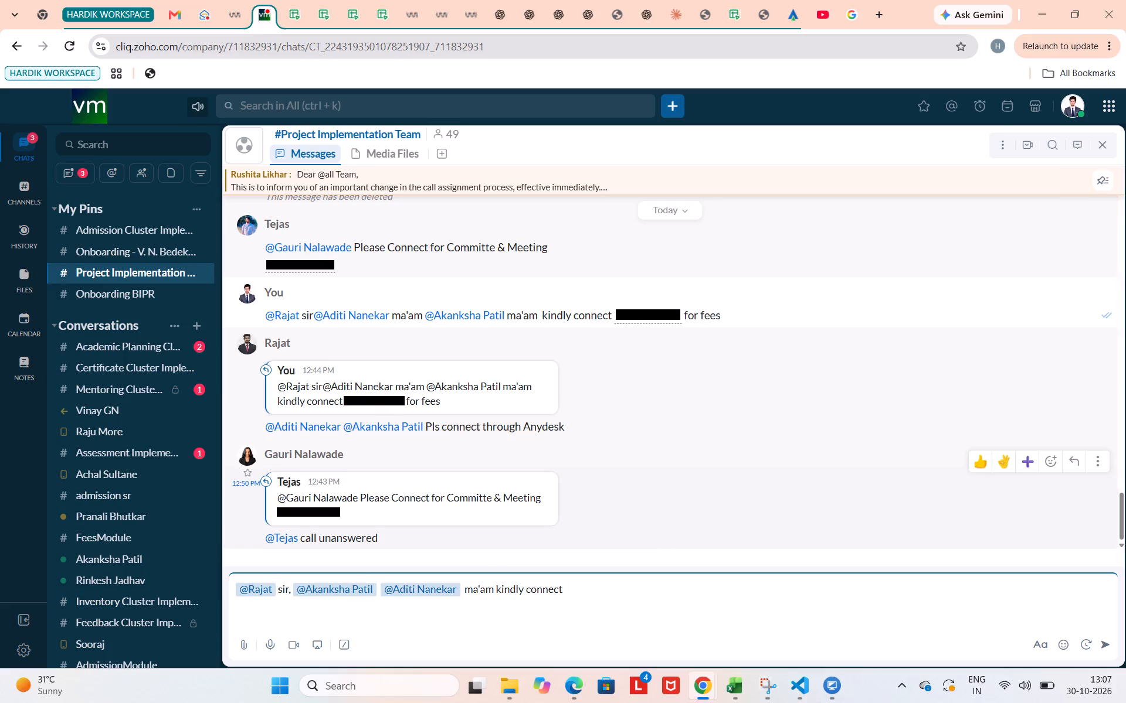
Copy the complete customer number from the Acefone call details, add it to the end of the Cliq draft and send the message.
left_click(786, 22)
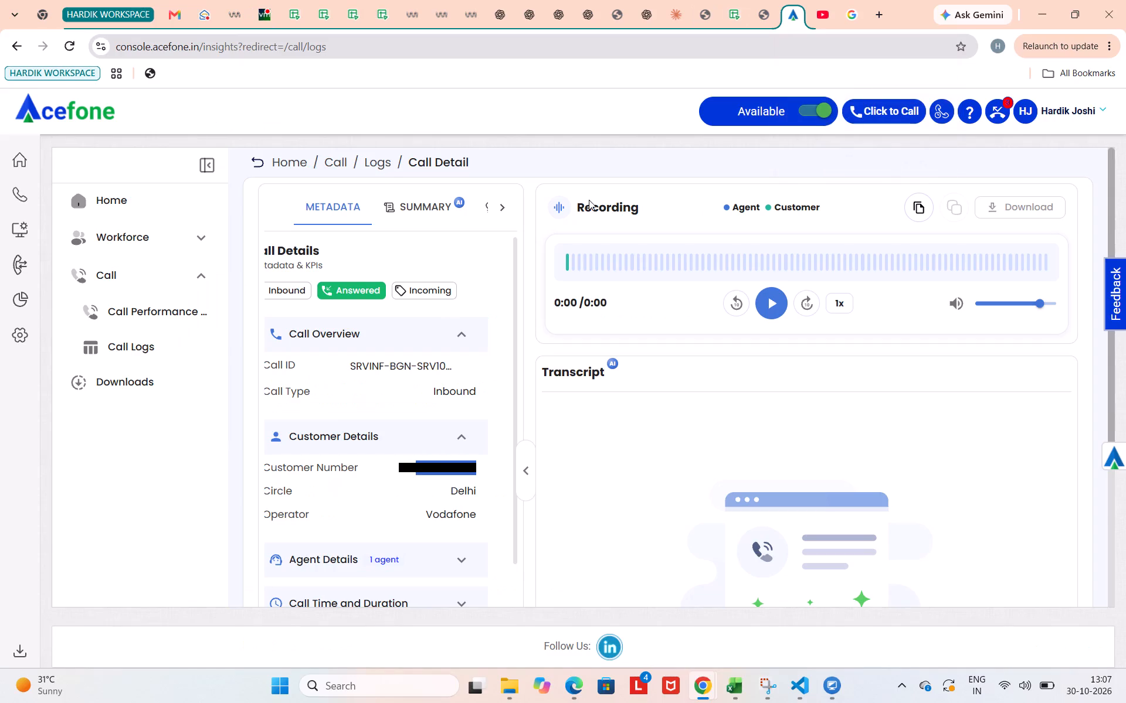
double_click(445, 468)
left_click_drag(423, 464, 418, 464)
key("ctrl+c")
left_click(266, 8)
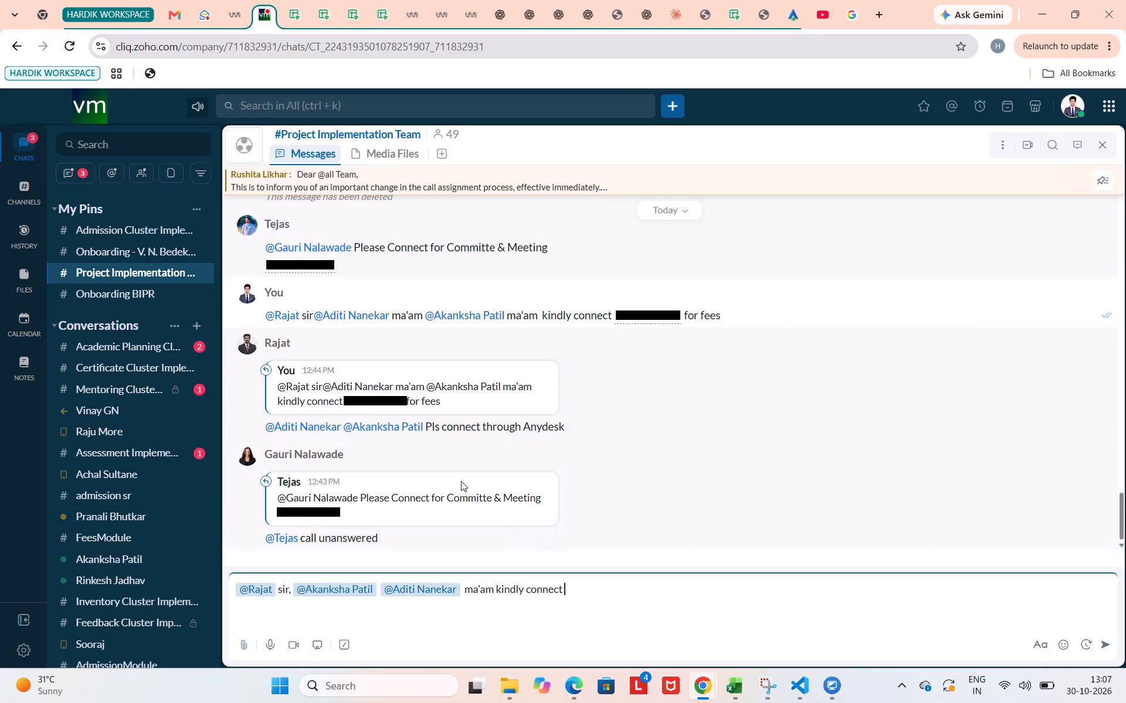
key("ctrl+v")
left_click(577, 585)
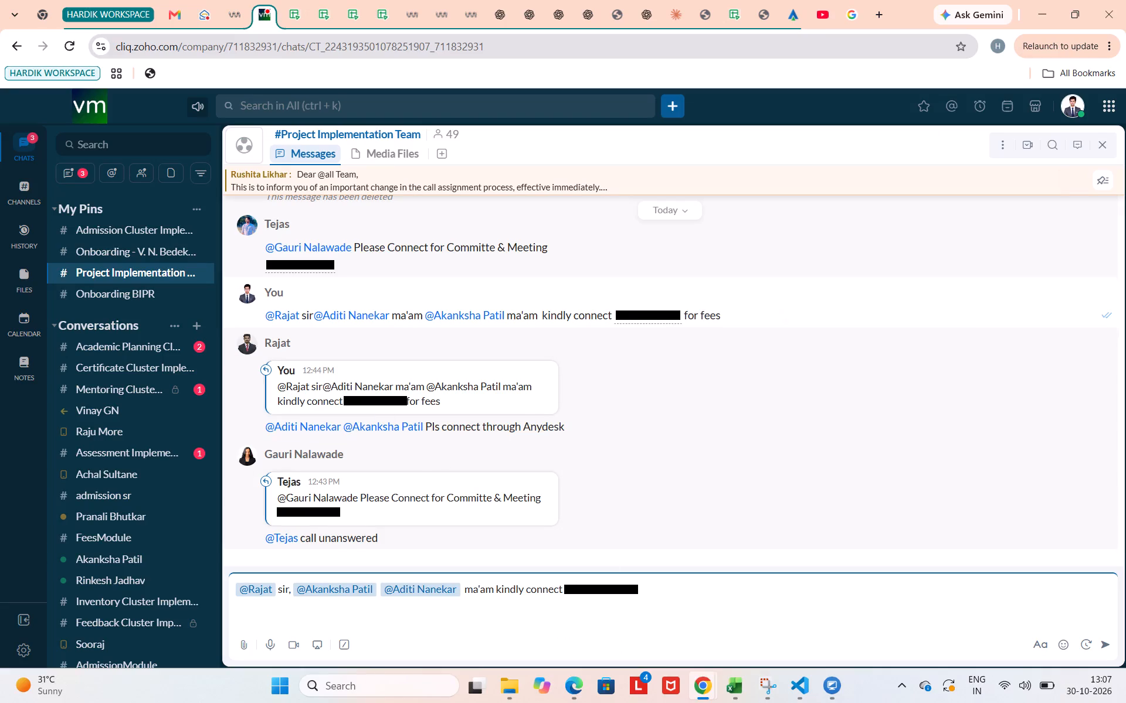
key("BackSpace")
key("BackSpace")
left_click(637, 583)
key("shift+Return")
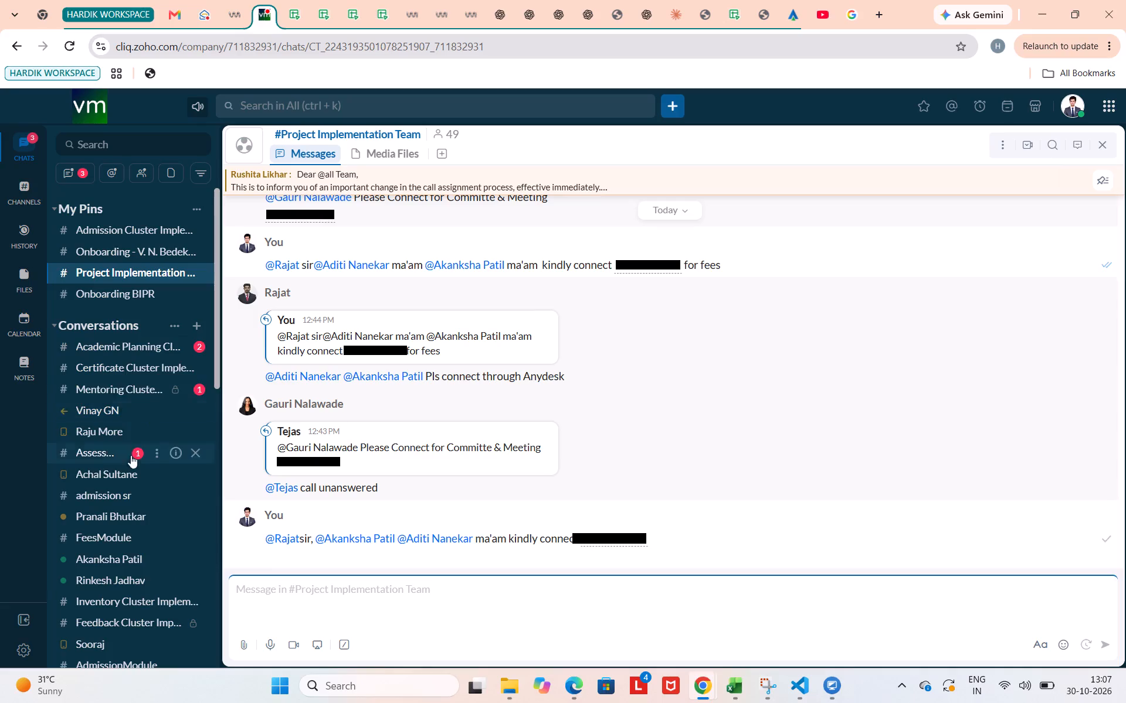
Copy the customer number from the sent Project Implementation Team message and start an Academic Planning Cluster Implementation message mentioning Ankit, Janhvi and Tanaya.
left_click(592, 540)
left_click(613, 527)
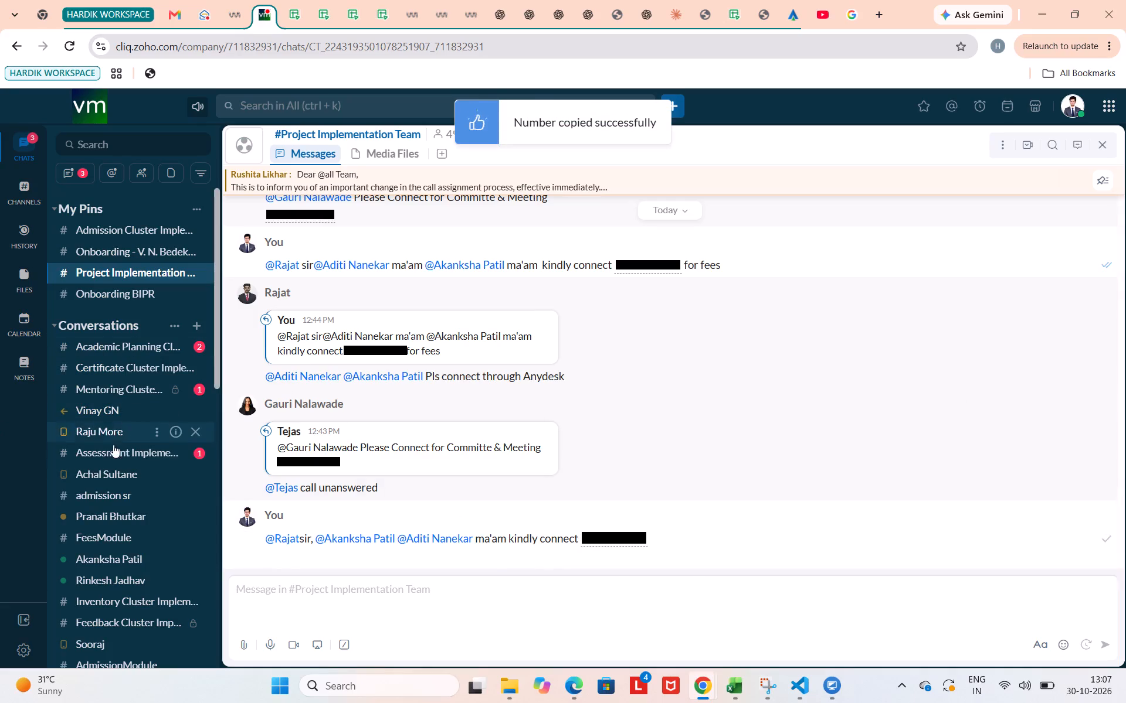
left_click(100, 344)
left_click(317, 593)
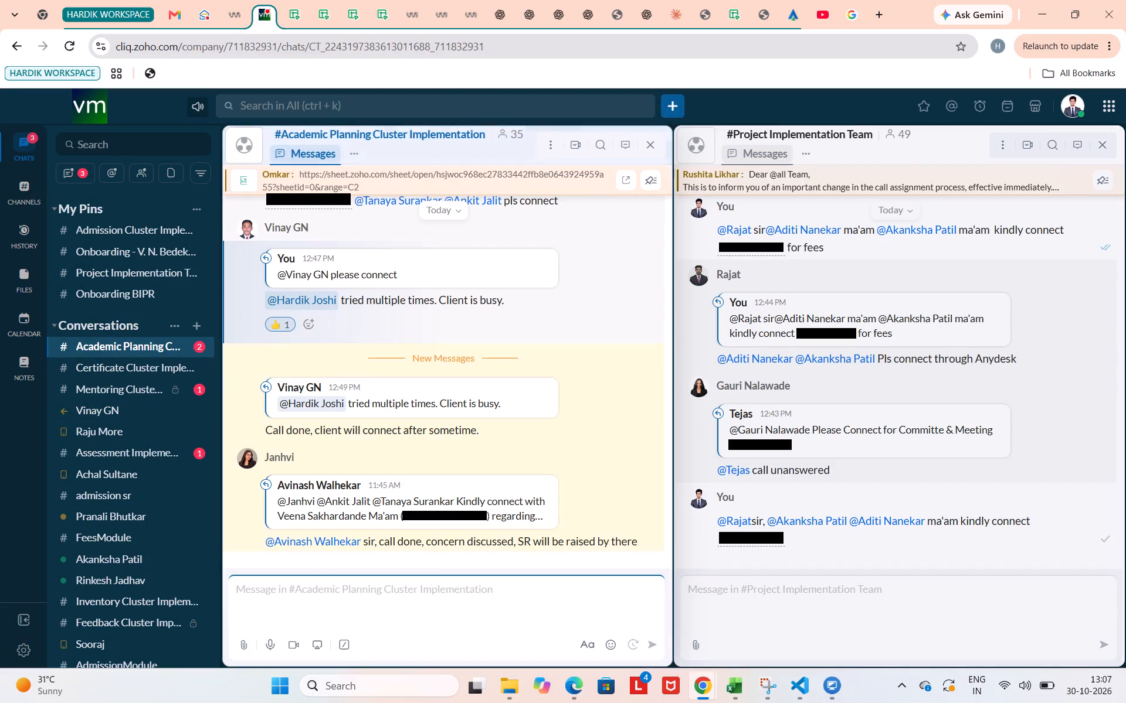
key("shift+at")
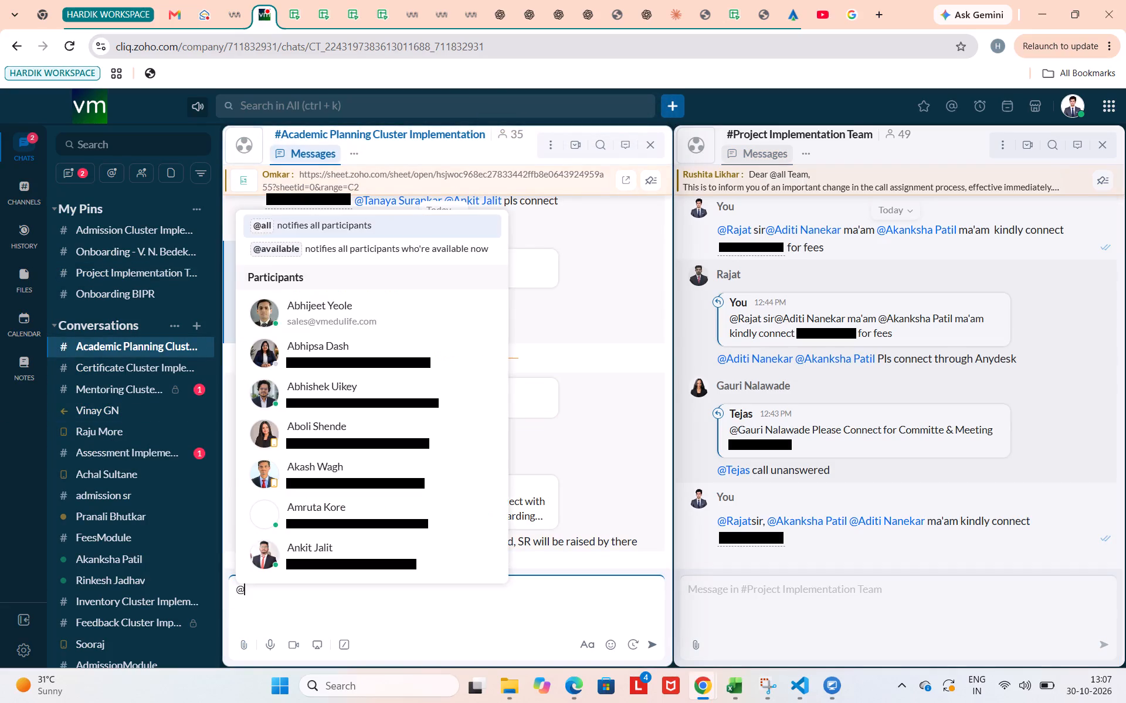
type("ank")
key("Return")
type("@jan")
key("Return")
type("@tana")
key("Return")
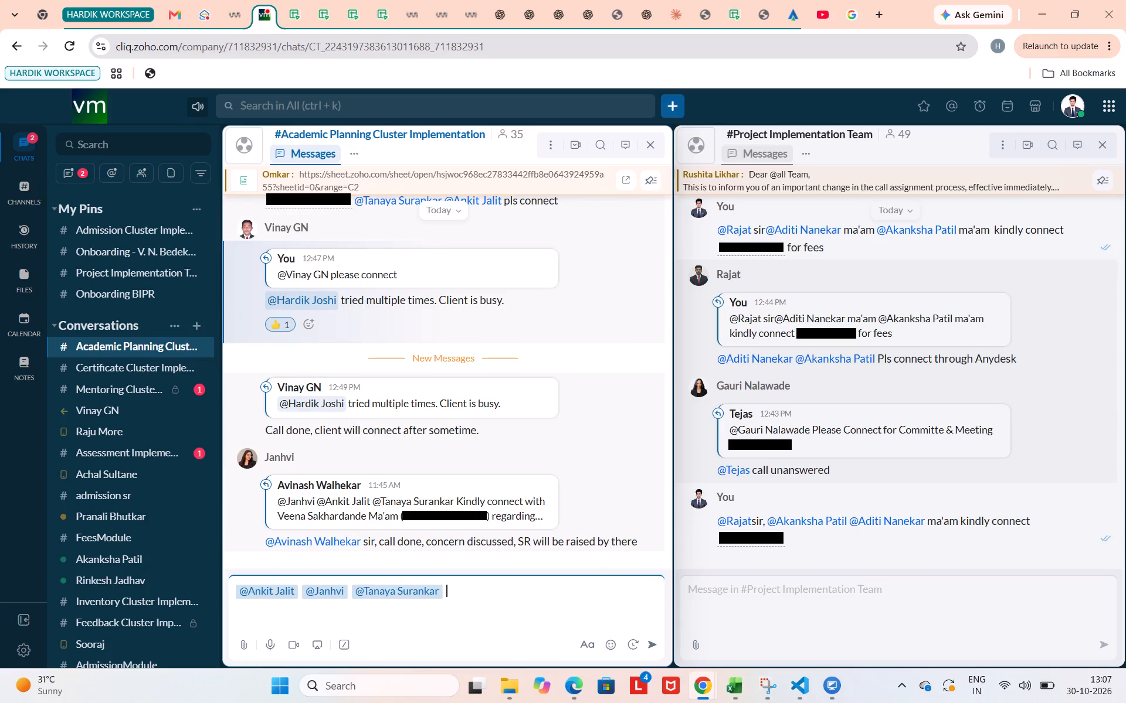
Add "kindly connect" and the copied customer number after the mentions, and send the message.
type("kindly connect")
key("space")
key("ctrl+v")
key("space")
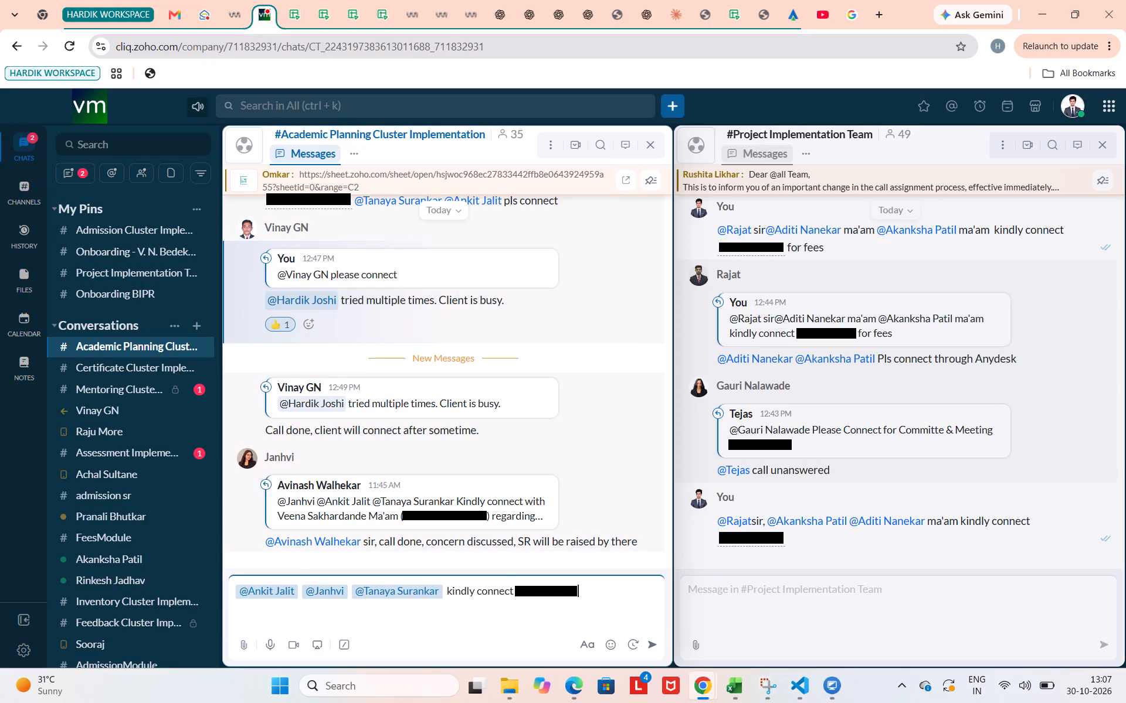
key("shift+Return")
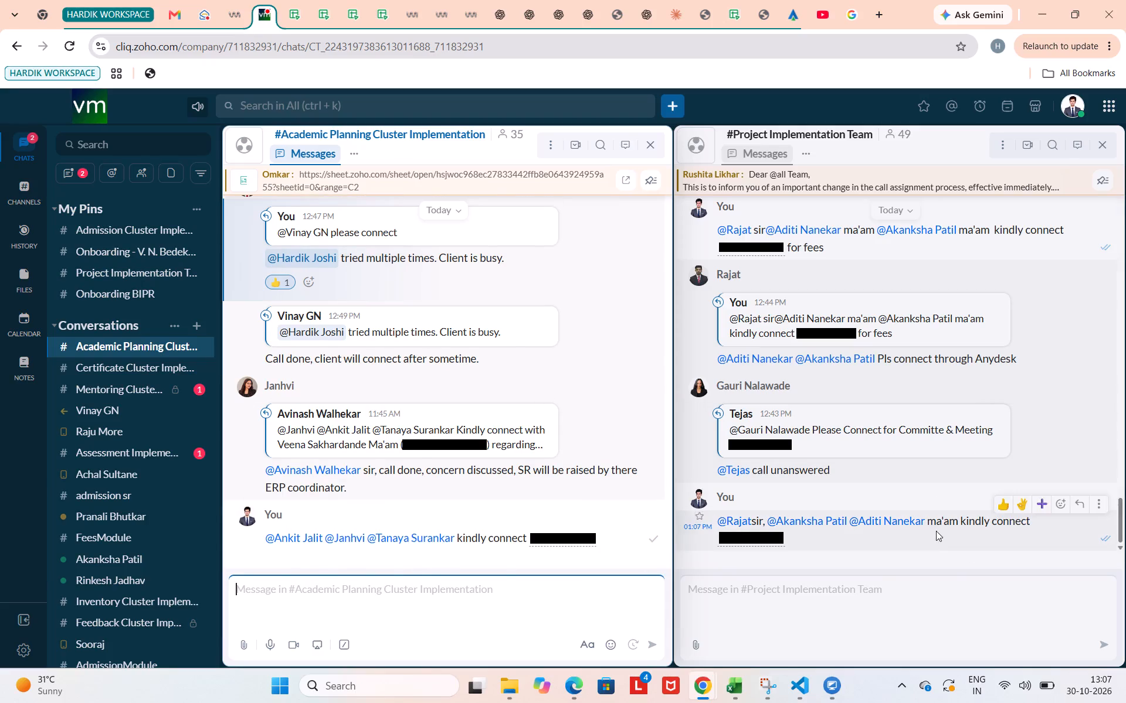
Check who has read the latest message sent in Project Implementation Team, and close the read info.
left_click(1108, 541)
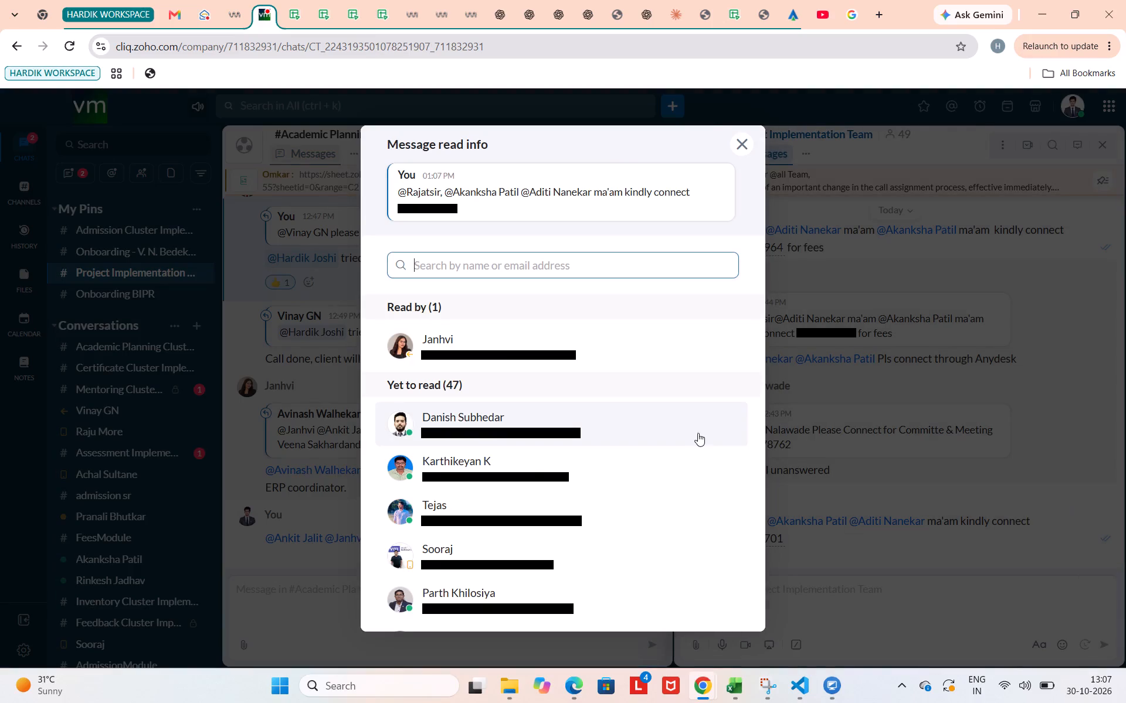
left_click(742, 149)
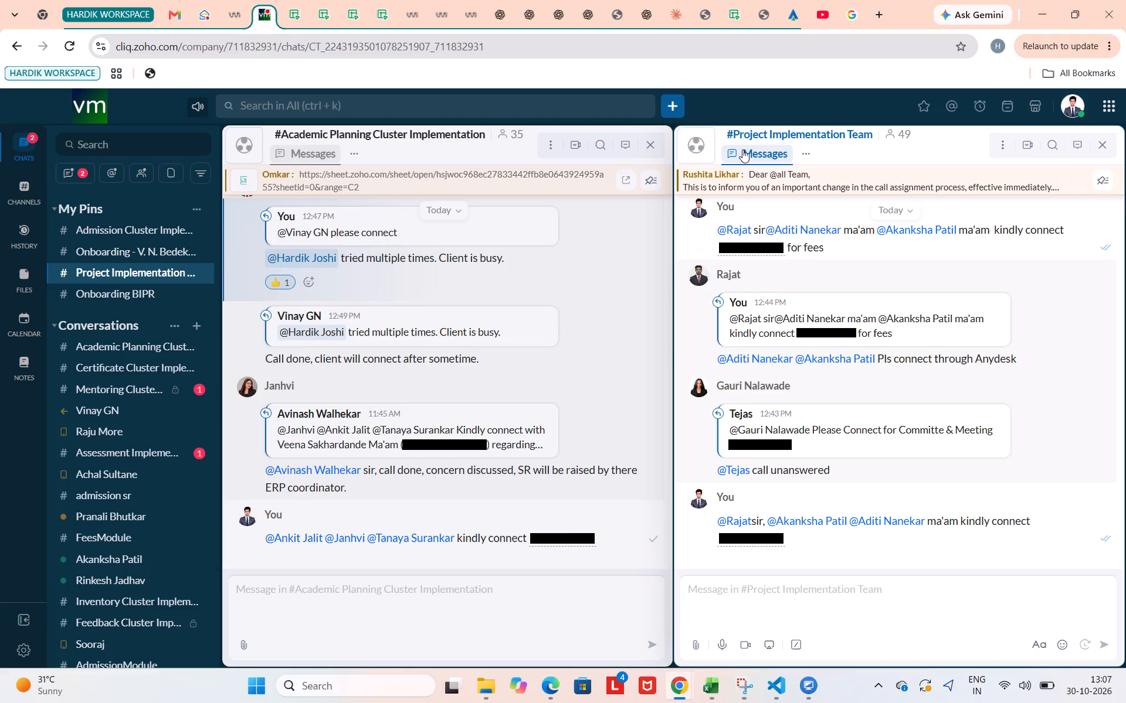
Check the profile cards of Janhvi, Ankit and Tanaya from the mentions in the message just sent.
left_click(355, 537)
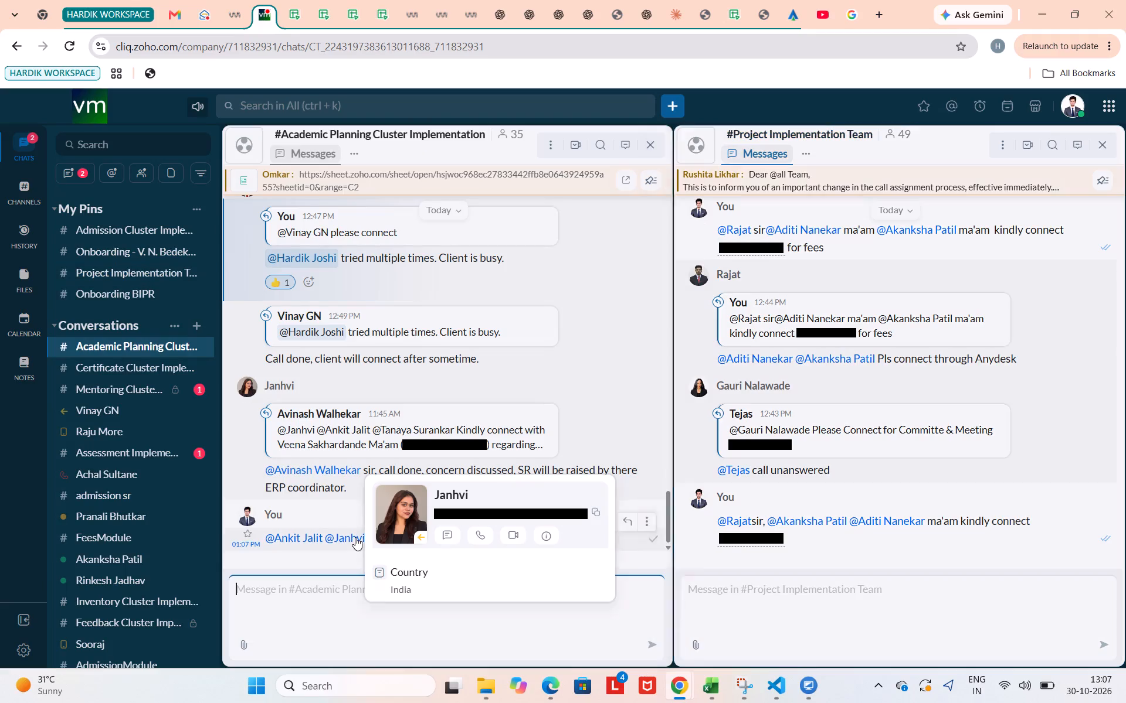
left_click(286, 533)
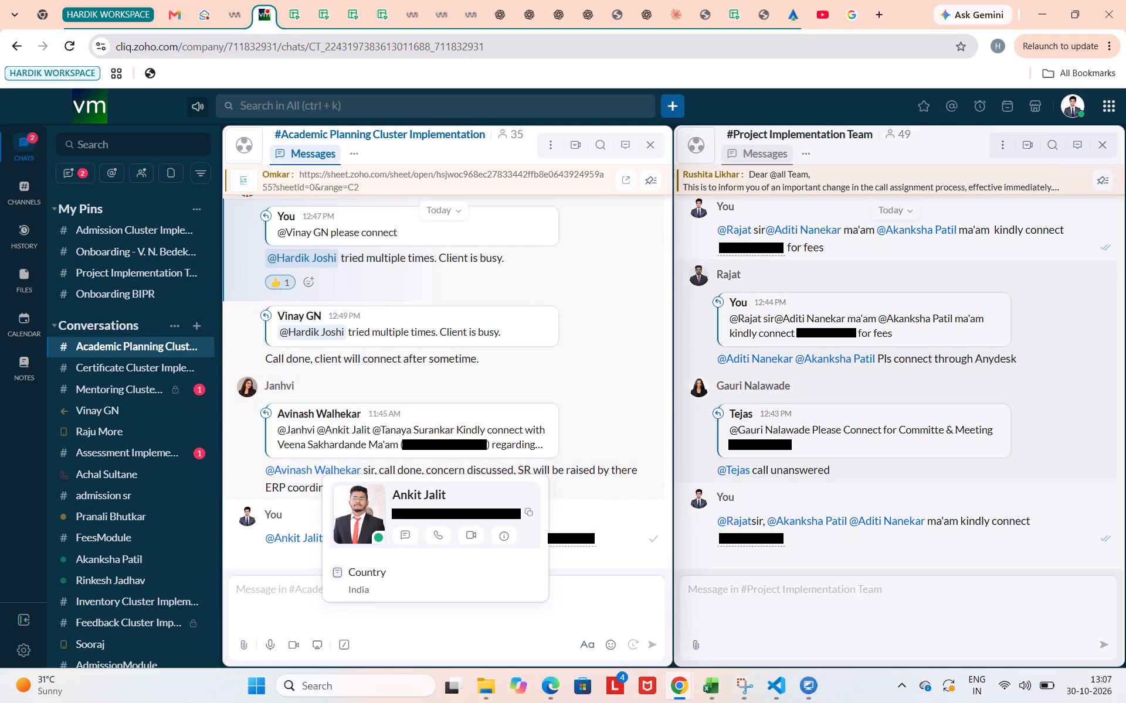
left_click(590, 615)
left_click(446, 534)
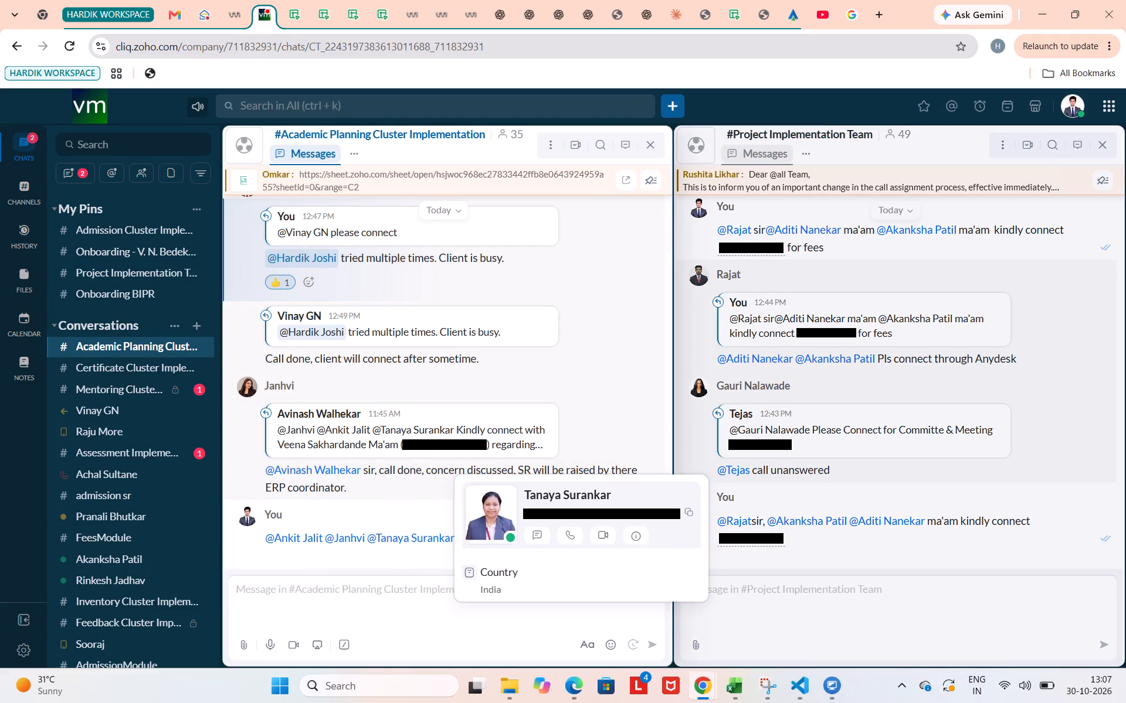
left_click(391, 602)
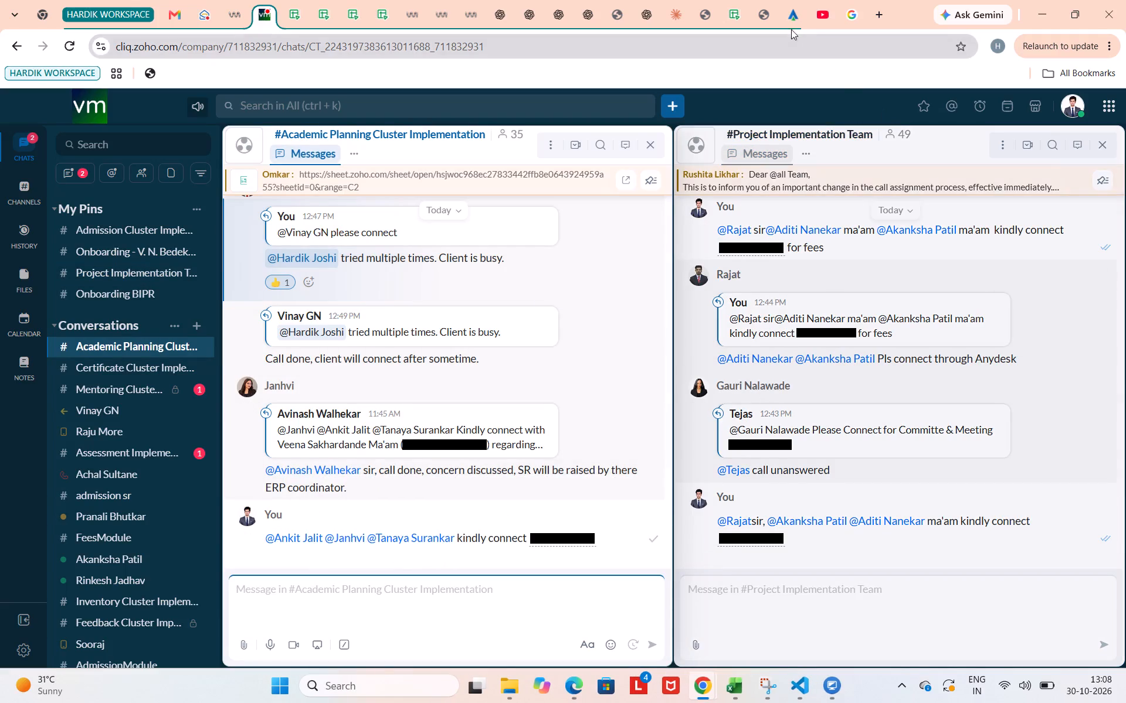
Switch to Acefone, go back from the call detail to the call logs, and reload them to check the latest calls.
left_click(790, 22)
left_click(262, 161)
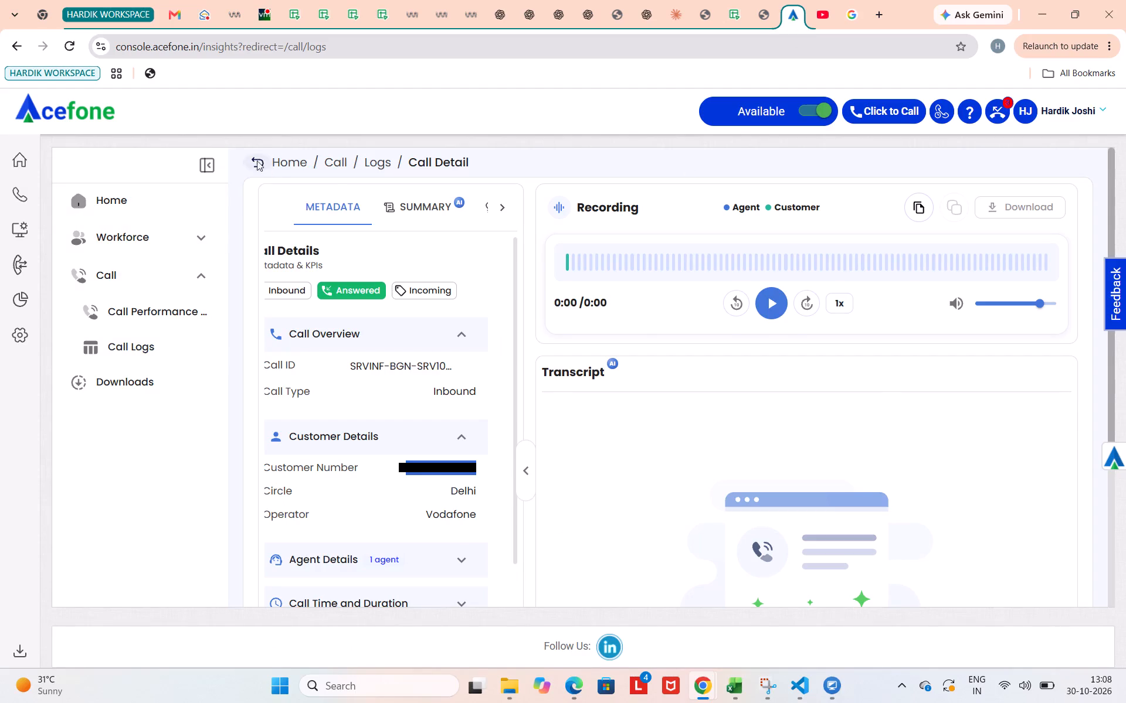
left_click(31, 261)
left_click(31, 261)
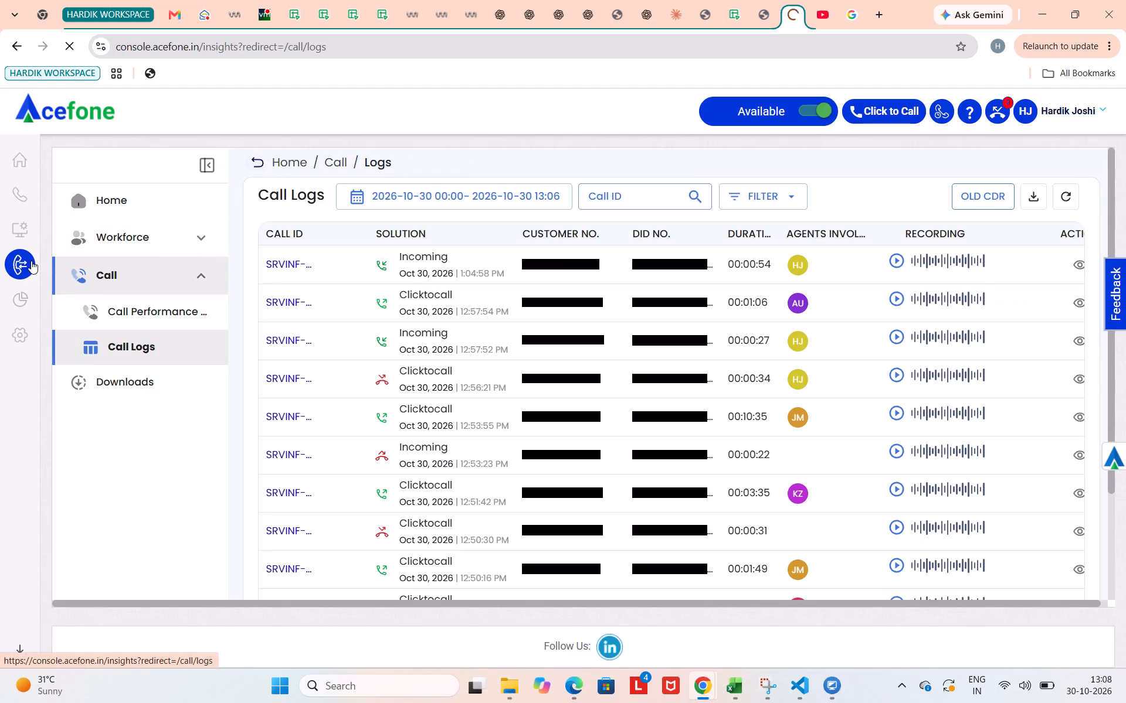
left_click(31, 261)
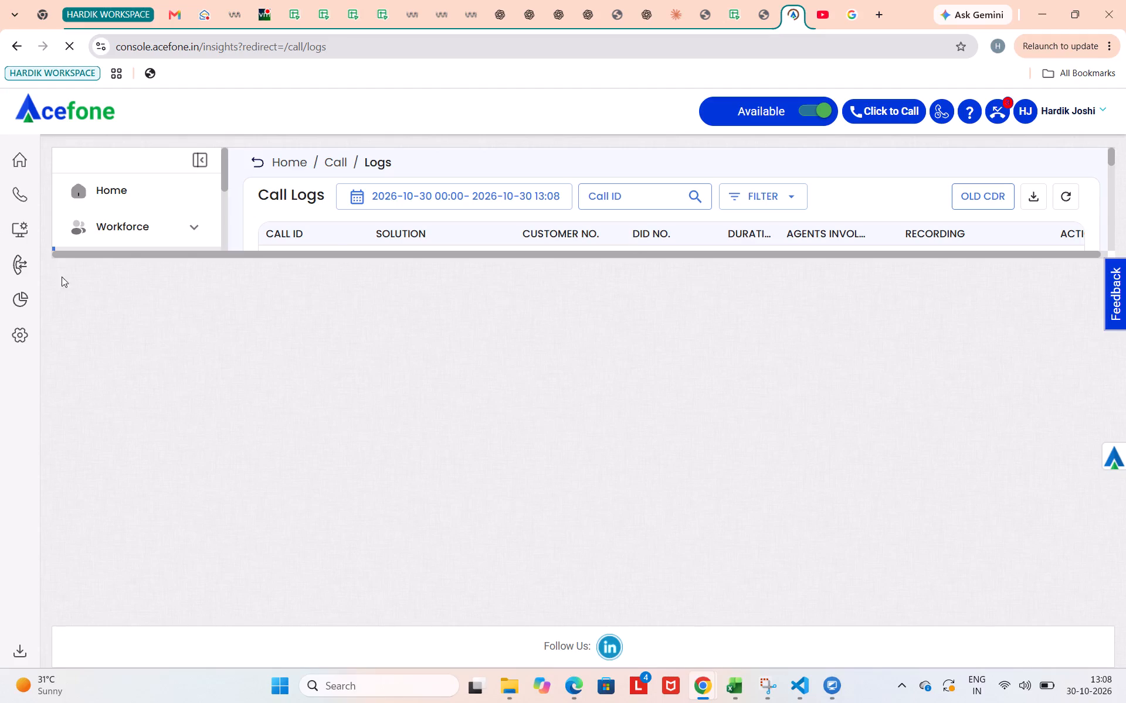
left_click(22, 262)
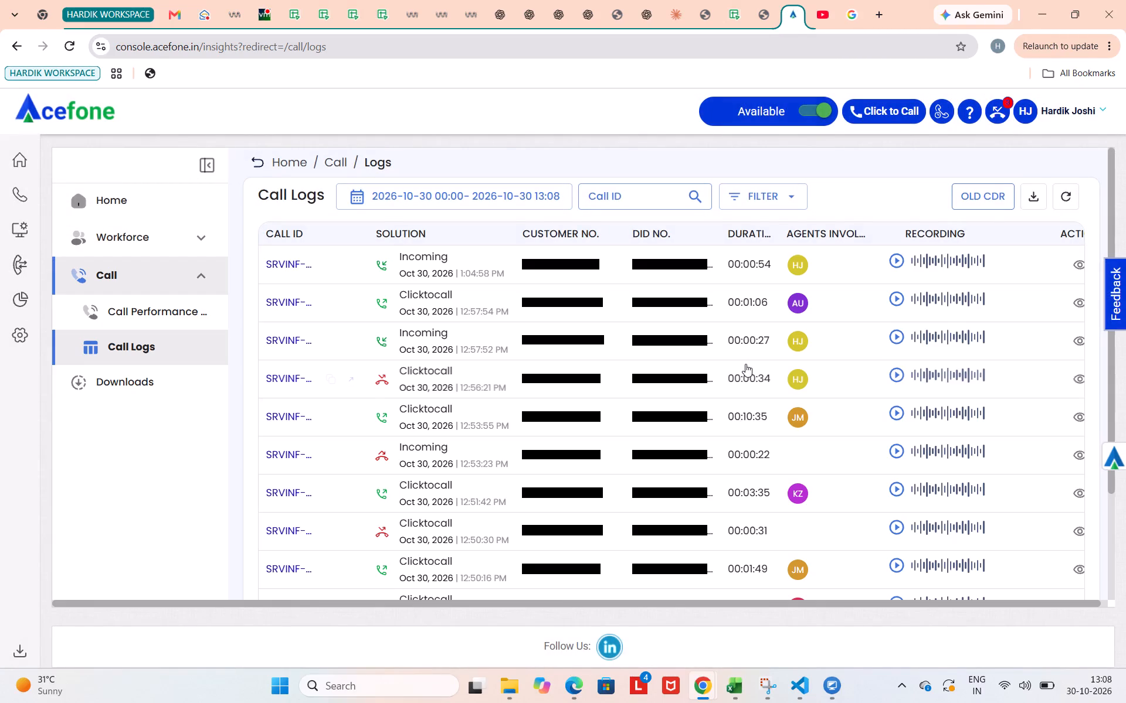
scroll(360, 284, "up", 1)
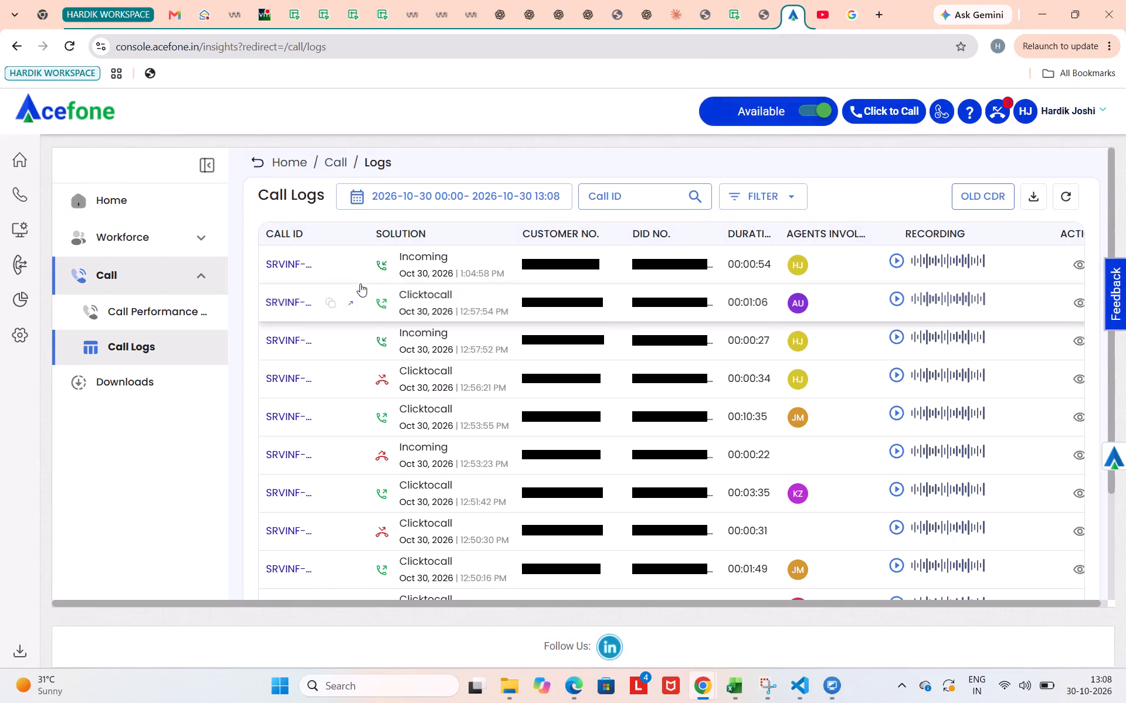